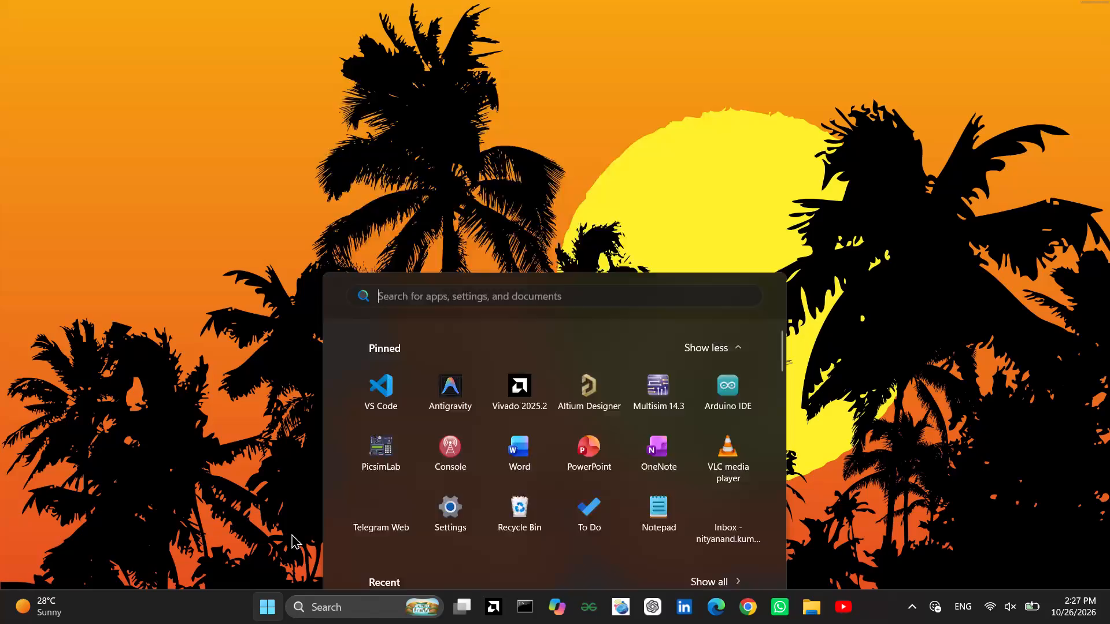
Find the Loggy3 app through the system search, launch it, and minimize its window.
scroll(465, 342, "up", 4)
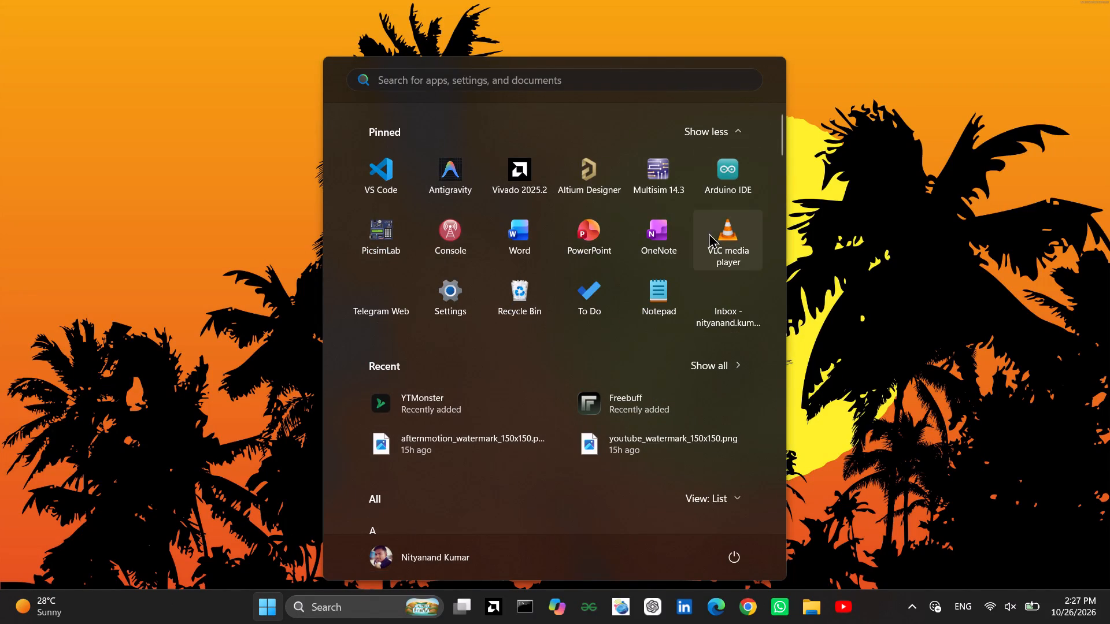
left_click(605, 83)
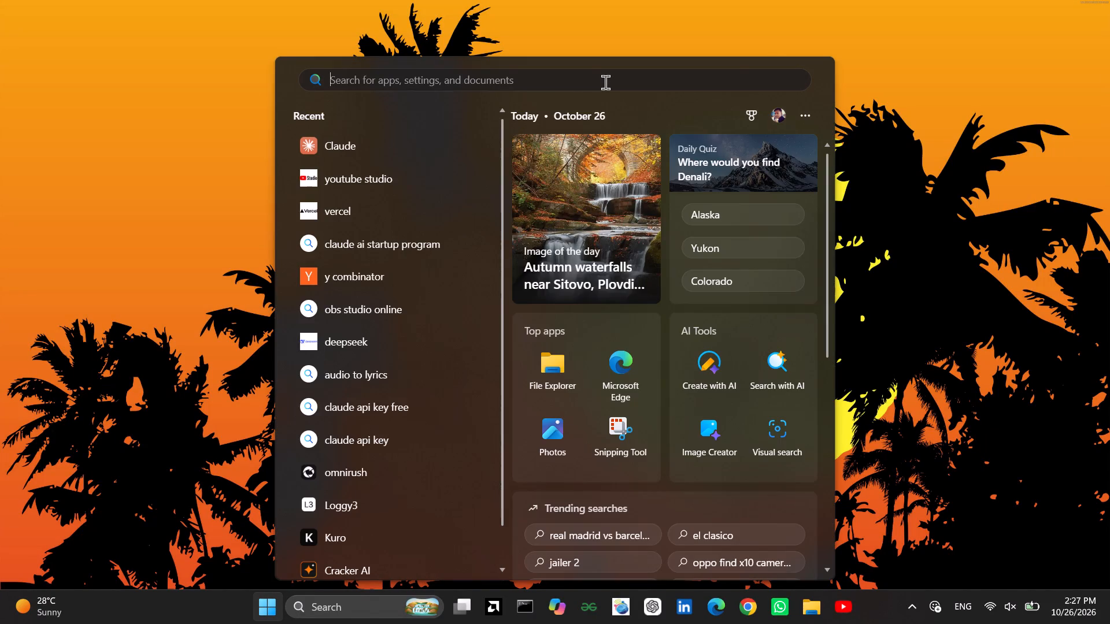
type("loh")
key("BackSpace")
type("ggy")
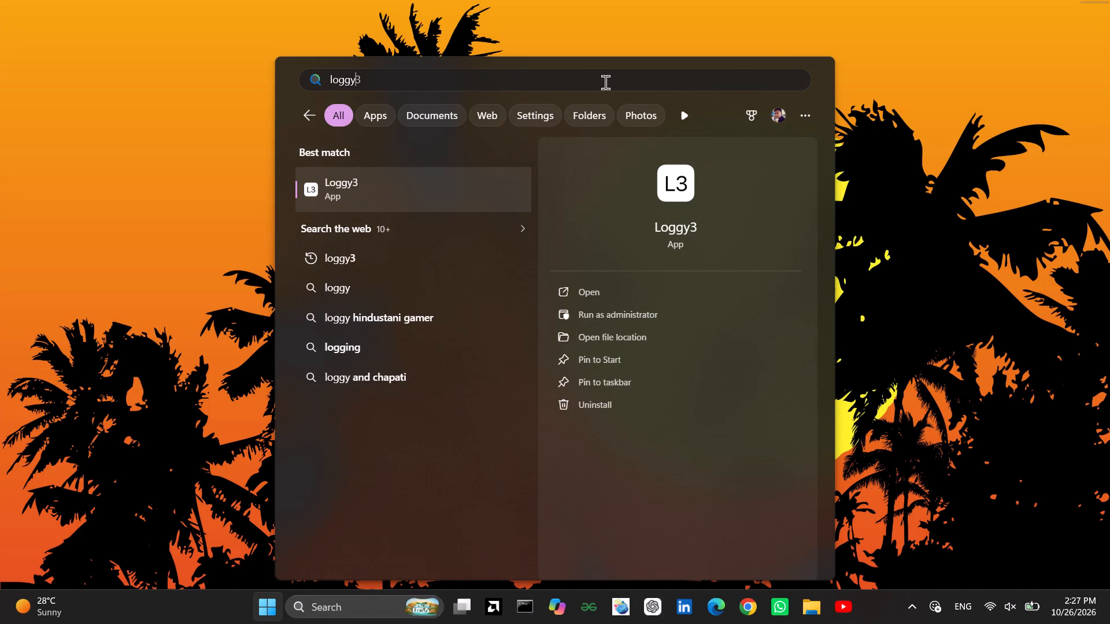
key("Return")
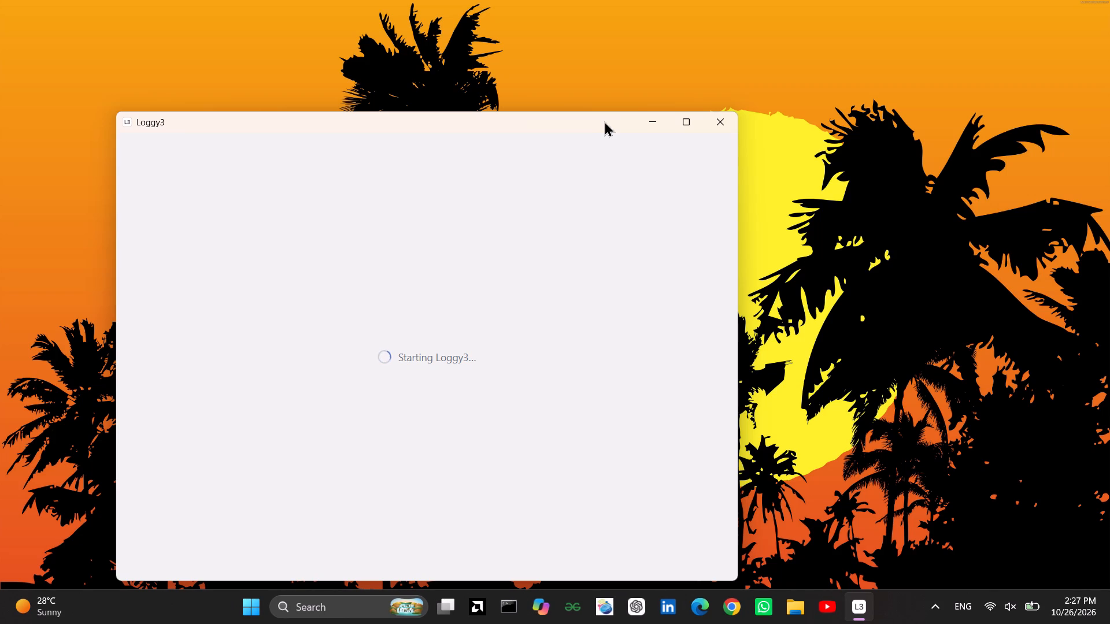
left_click(657, 120)
left_click(306, 604)
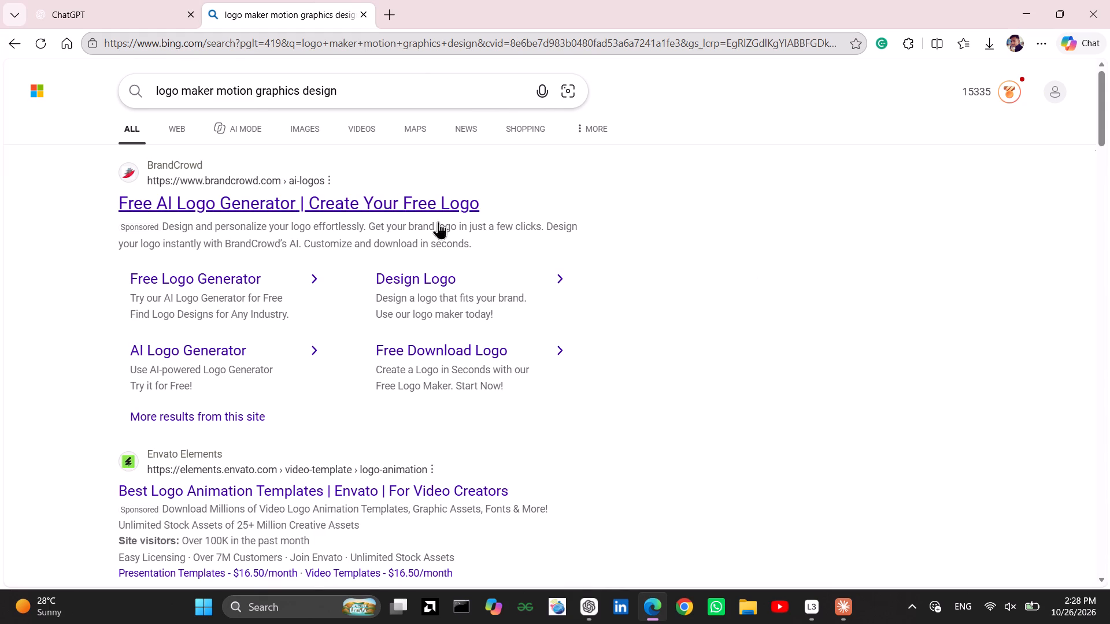
Open BrandCrowd's Free AI Logo Generator result, look through its logo maker page, and close its tab.
left_click(401, 195)
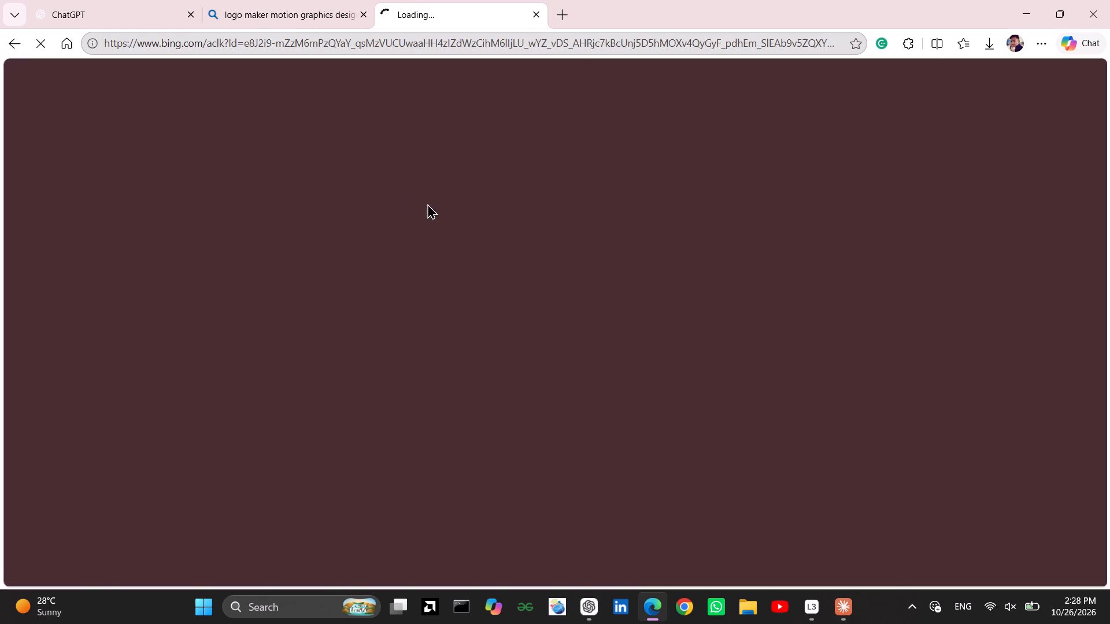
scroll(433, 235, "down", 2)
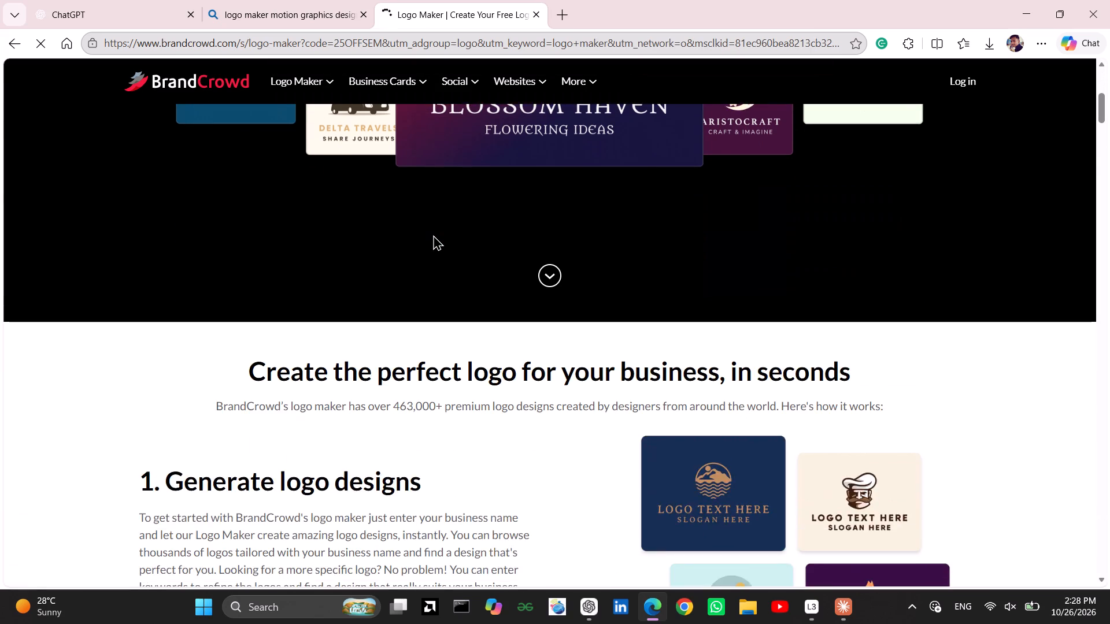
scroll(433, 235, "up", 1)
scroll(435, 233, "down", 3)
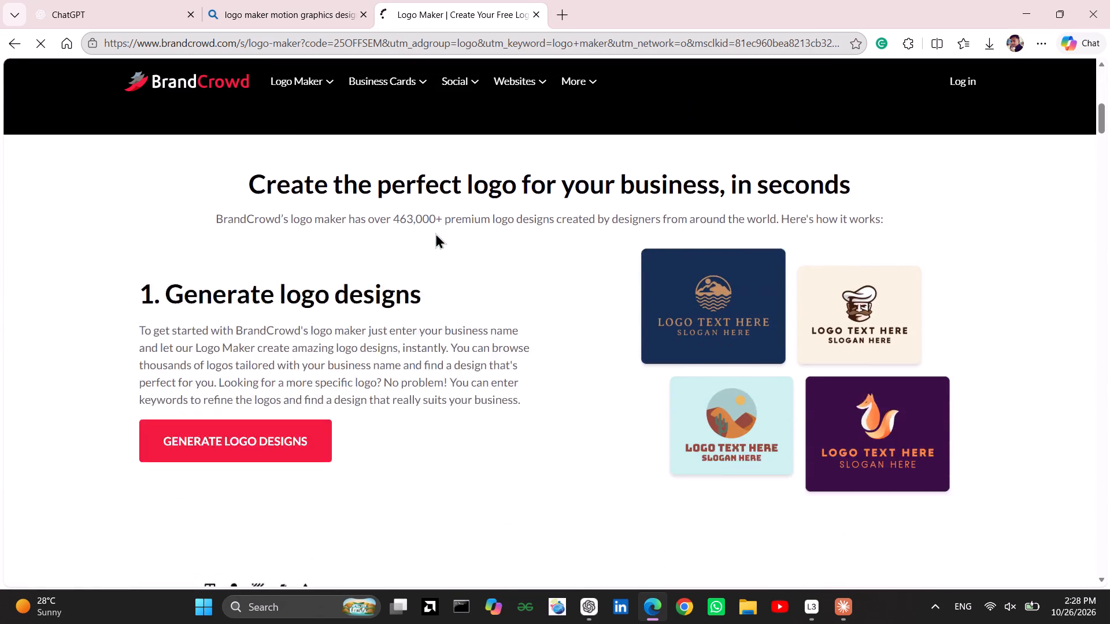
scroll(436, 233, "down", 7)
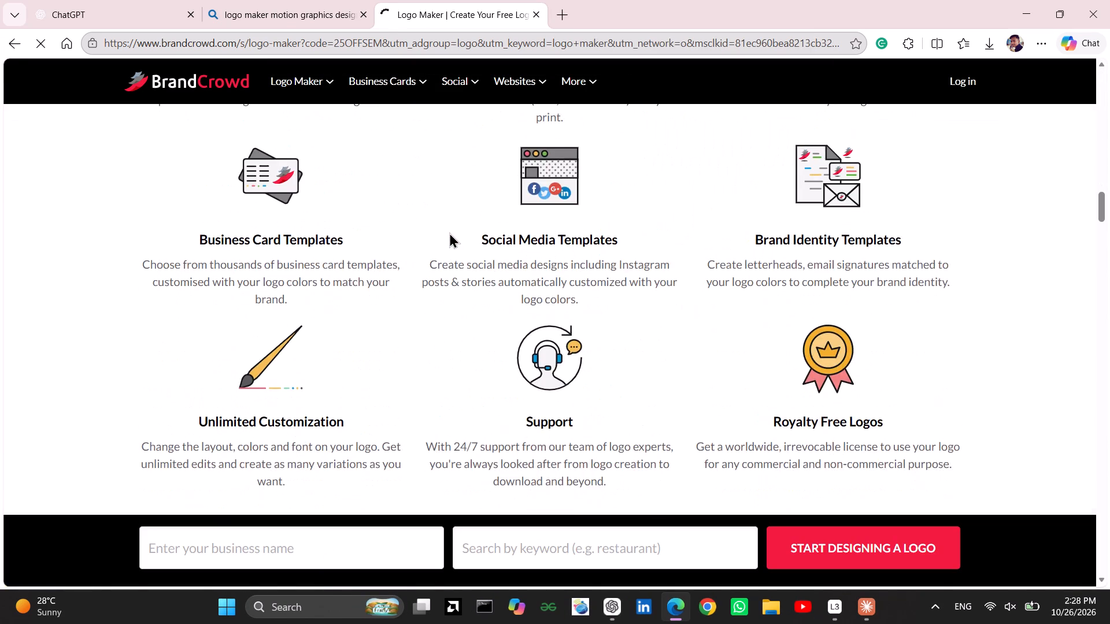
scroll(449, 232, "down", 6)
scroll(449, 232, "up", 12)
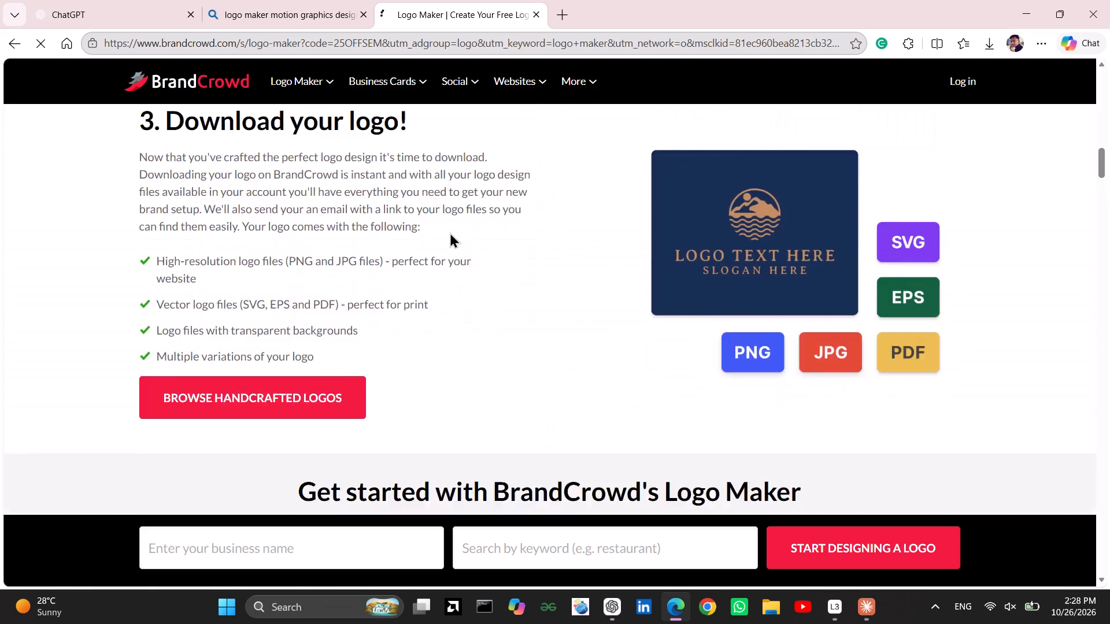
scroll(450, 232, "up", 16)
left_click(350, 0)
left_click(410, 9)
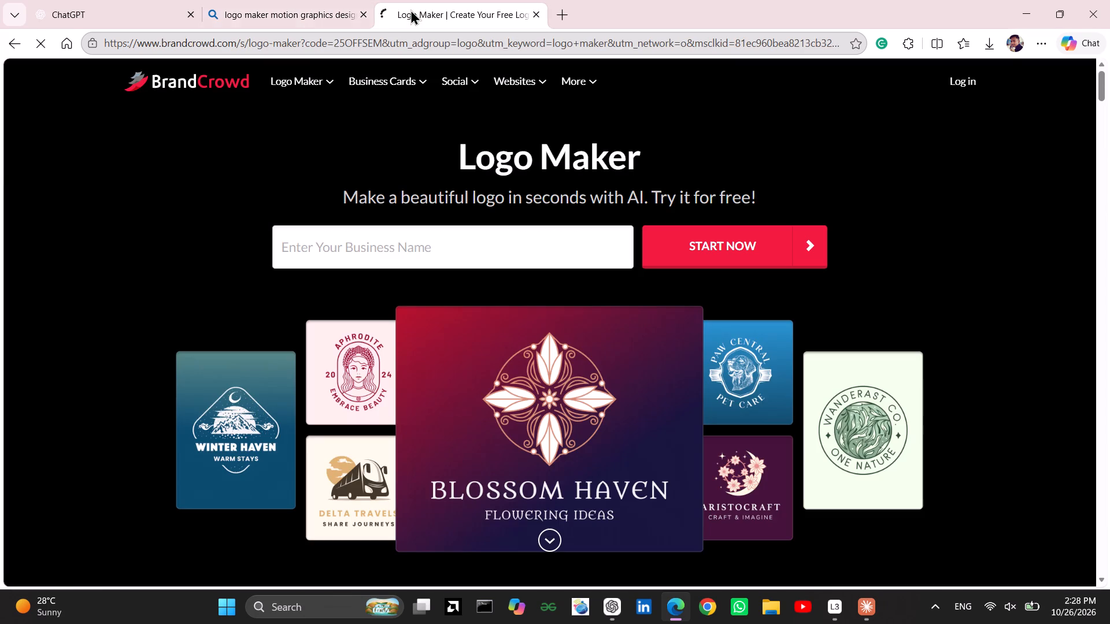
left_click(540, 14)
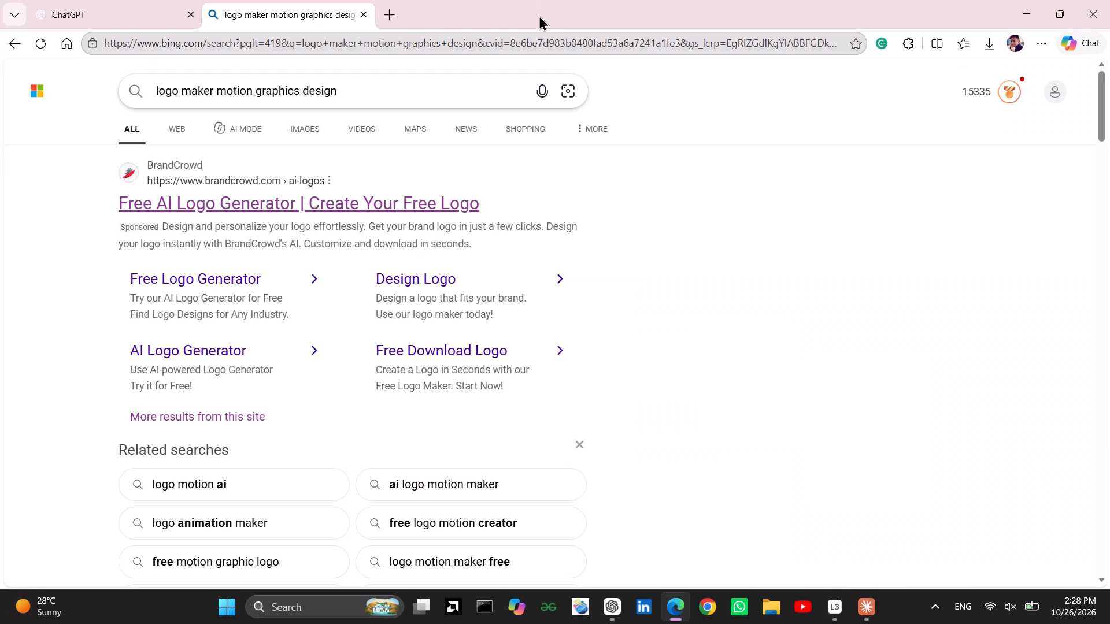
Open Envato's Best Logo Animation Templates result from the search results and accept all cookies.
scroll(315, 183, "down", 3)
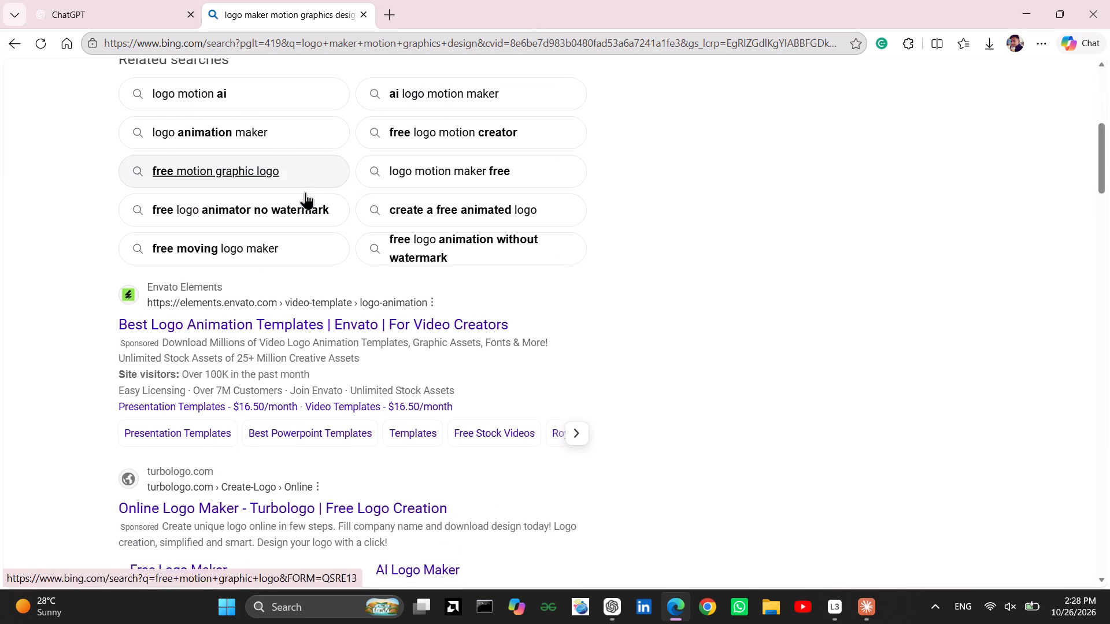
left_click(317, 129)
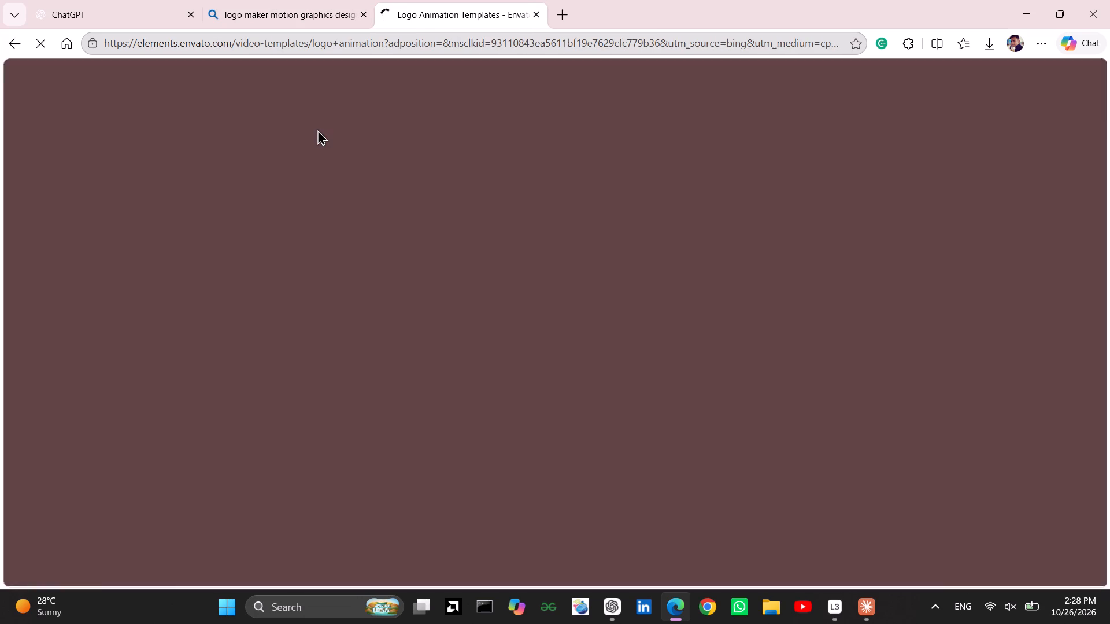
scroll(419, 212, "down", 1)
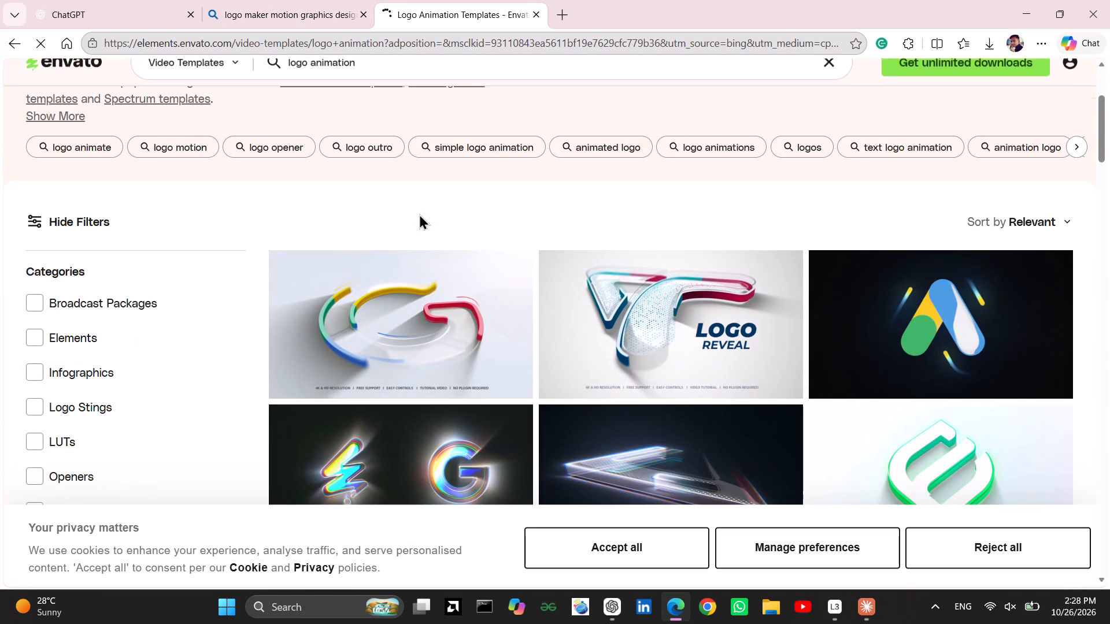
scroll(419, 214, "down", 1)
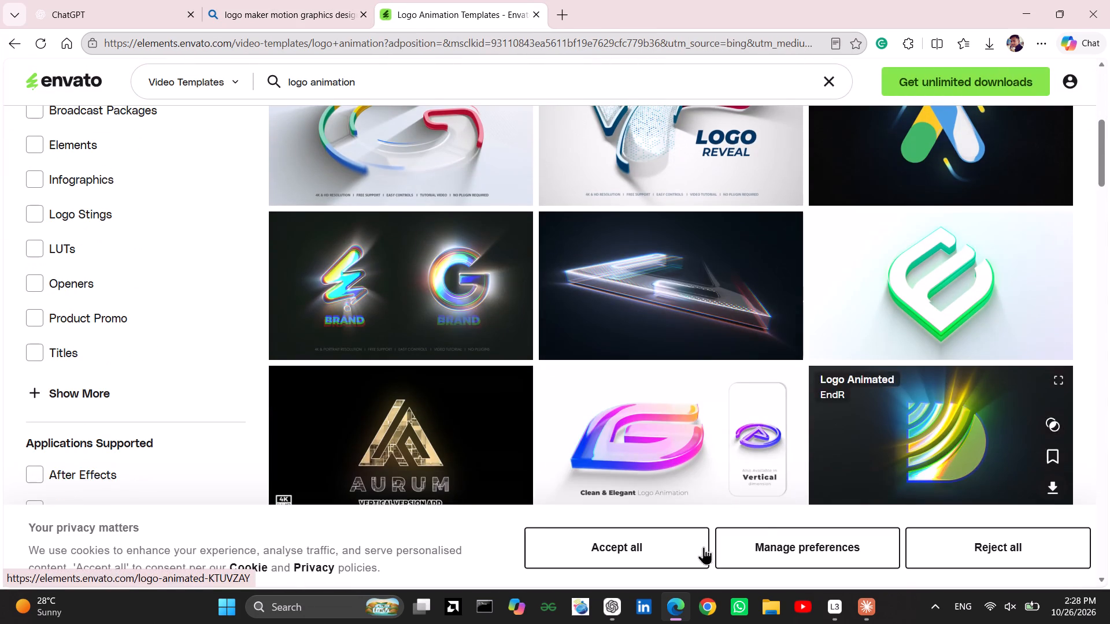
left_click(626, 554)
Look through Envato's logo animation templates, briefly playing the multicoloured G logo preview with sound.
scroll(641, 428, "up", 1)
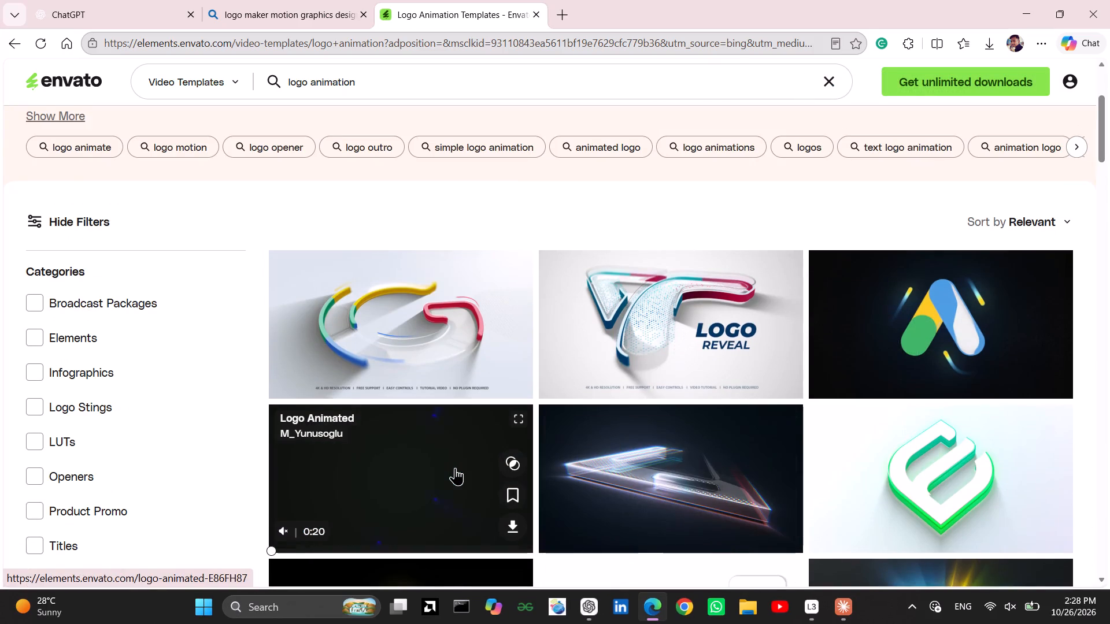
scroll(455, 467, "down", 1)
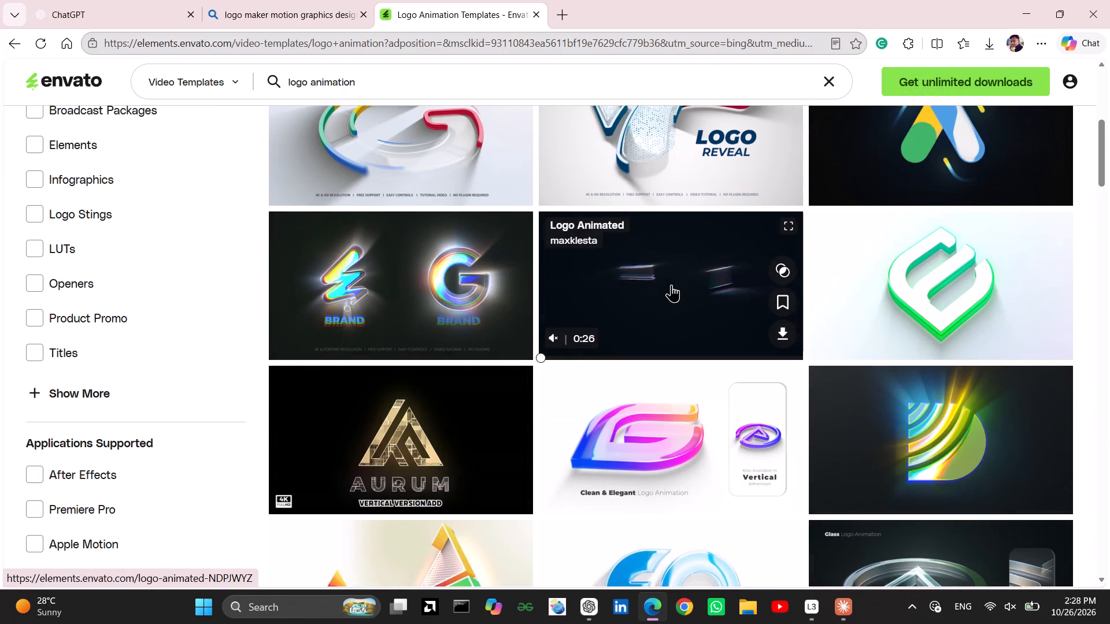
scroll(671, 284, "down", 1)
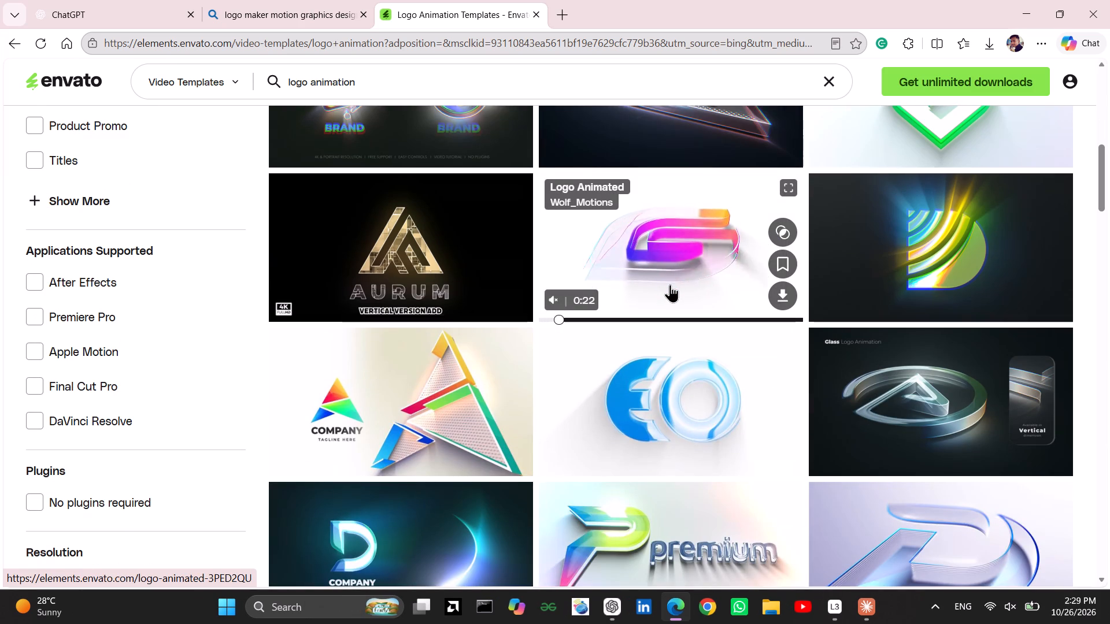
scroll(665, 283, "down", 1)
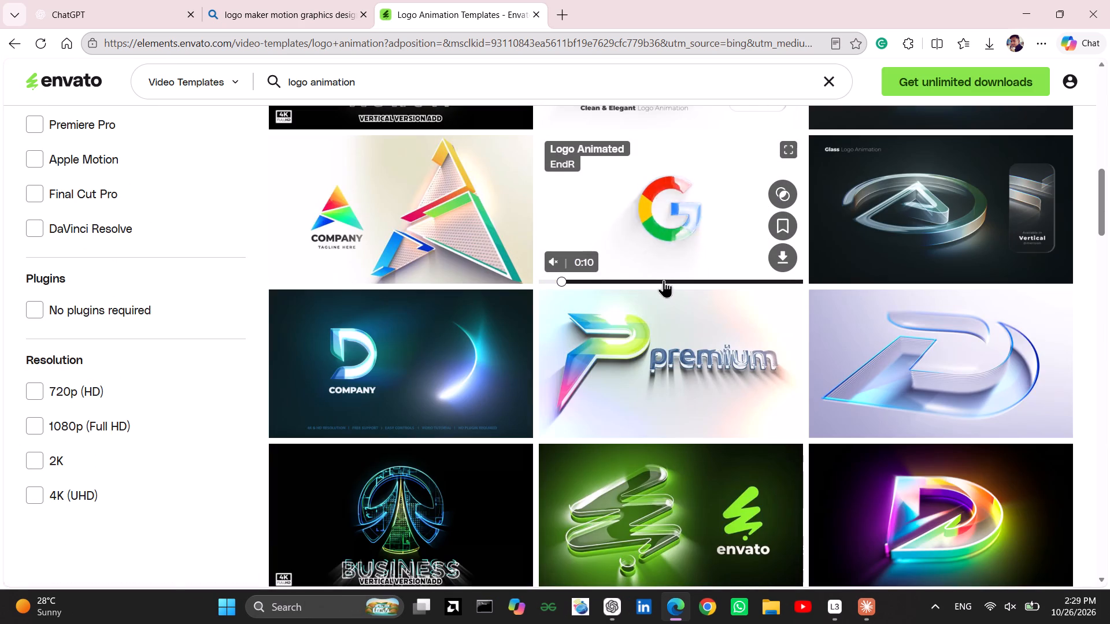
left_click(548, 258)
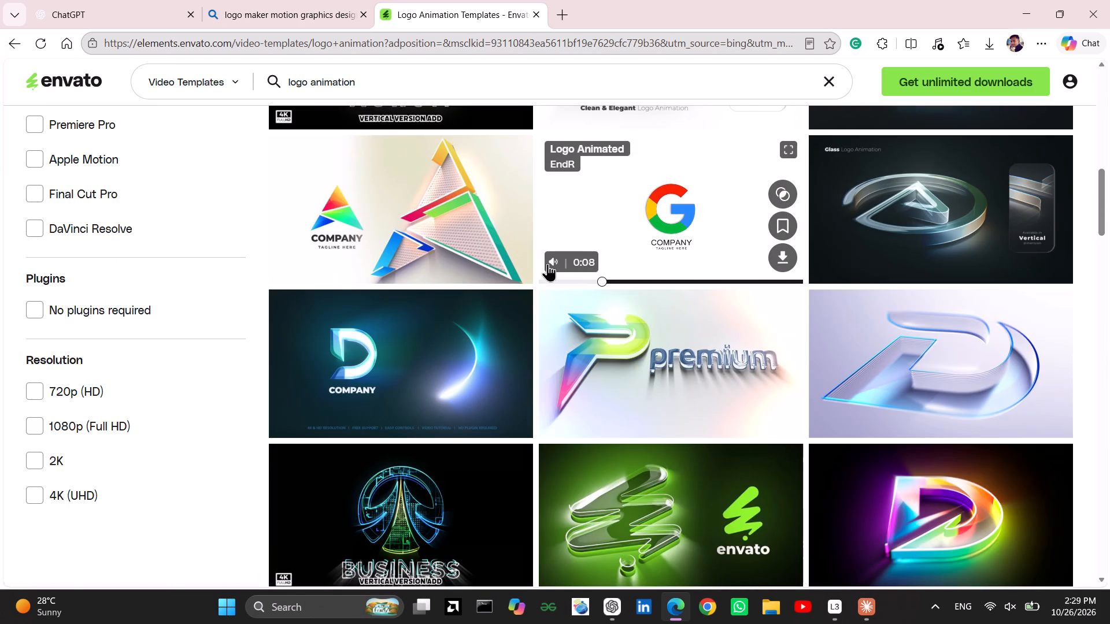
left_click(556, 258)
scroll(486, 269, "down", 1)
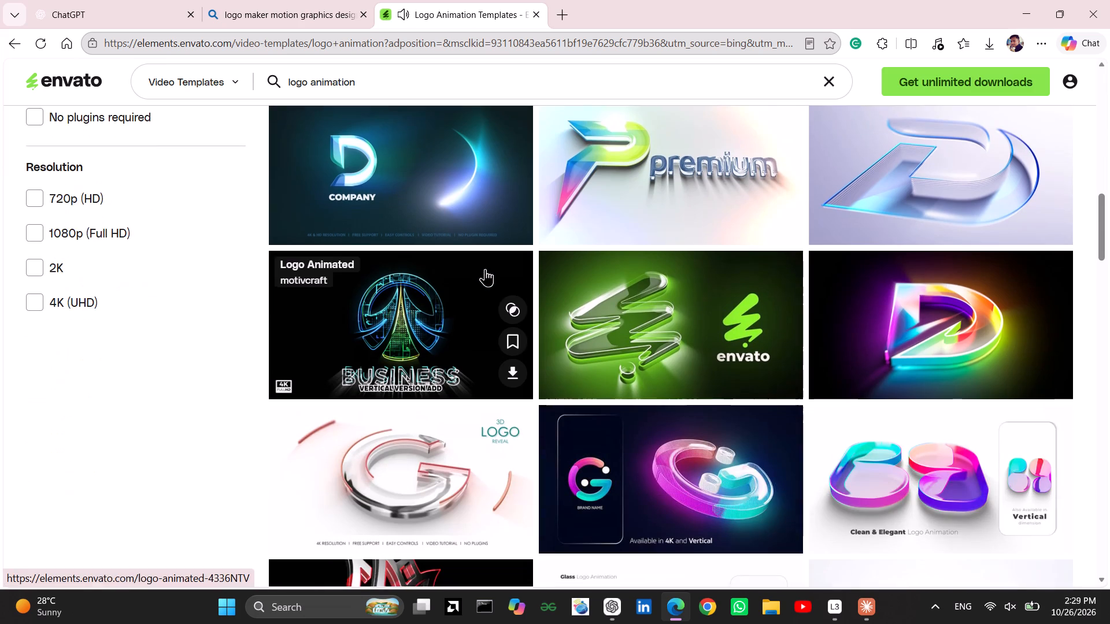
scroll(485, 269, "down", 1)
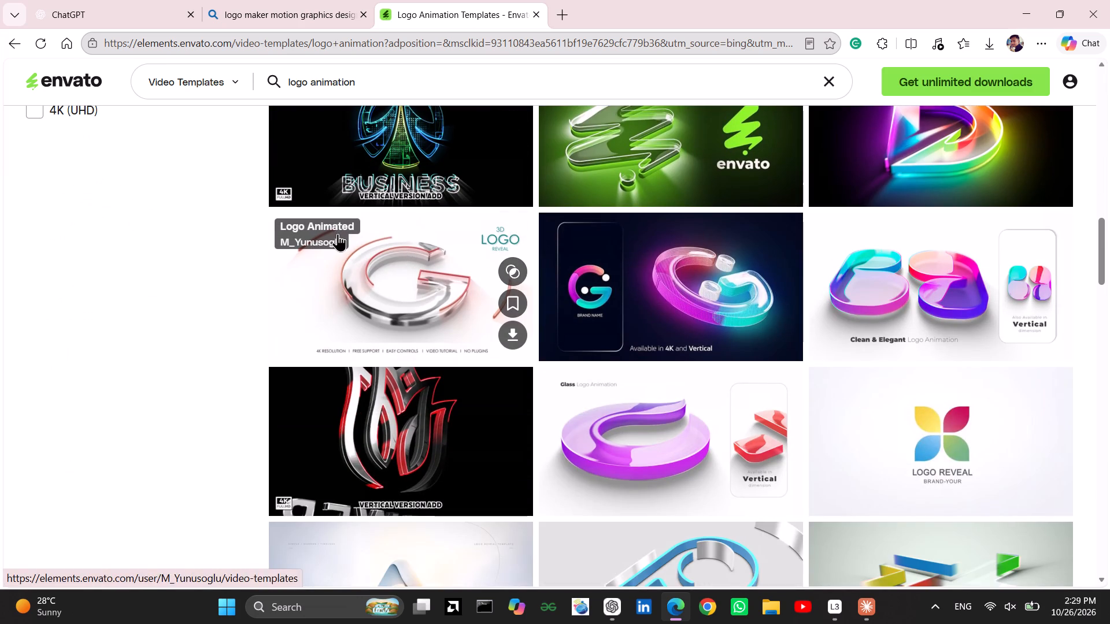
Open the 3D Logo Reveal template with the chrome G, view its preview, and return to the template listing.
left_click(406, 288)
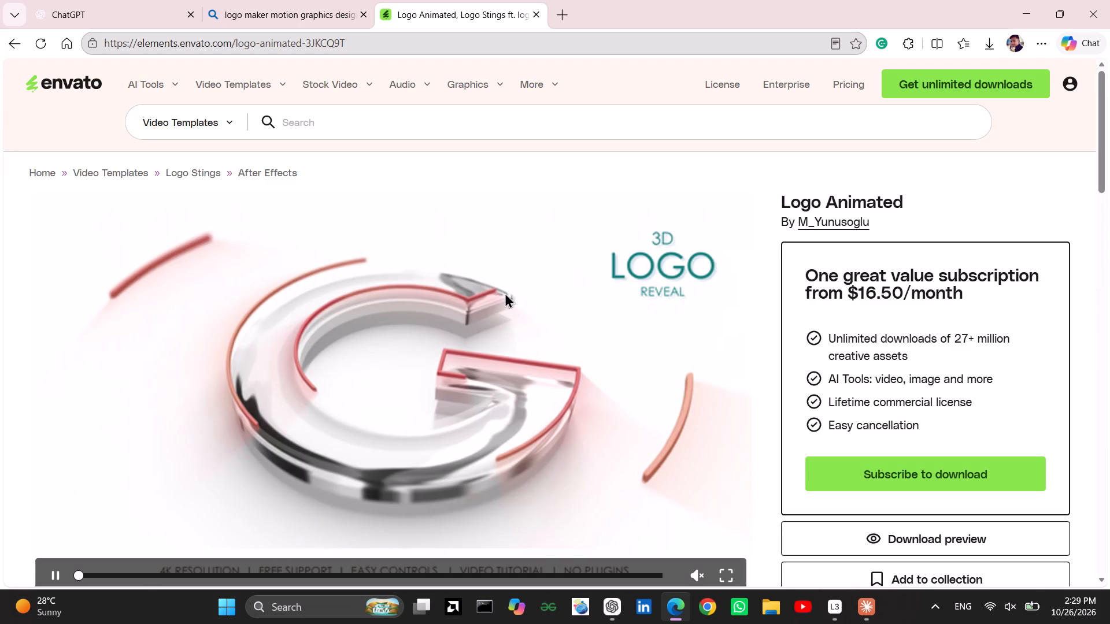
scroll(505, 292, "down", 2)
scroll(505, 292, "up", 5)
scroll(351, 246, "up", 4)
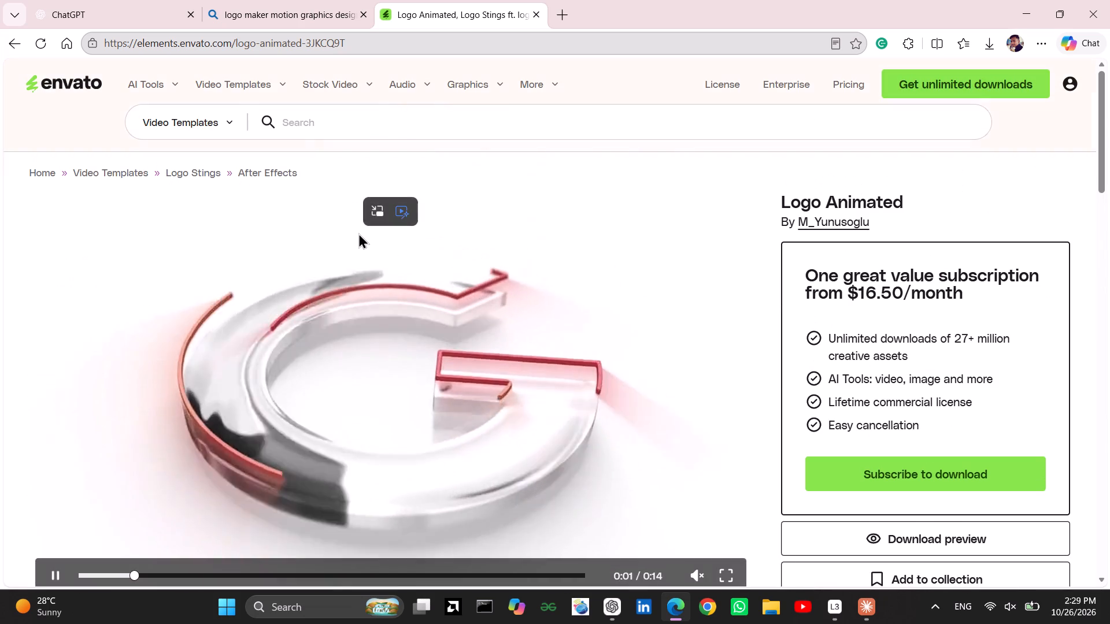
scroll(358, 233, "up", 2)
left_click(13, 43)
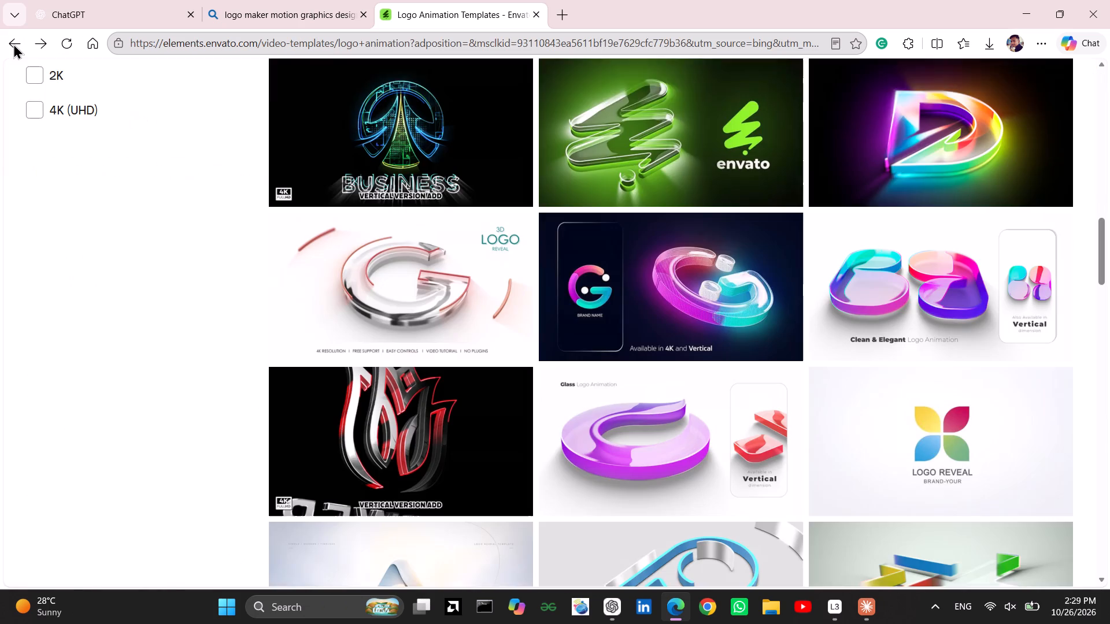
Leave the Envato templates for the web search results and open Turbologo's Online Logo Maker result.
scroll(379, 155, "up", 17)
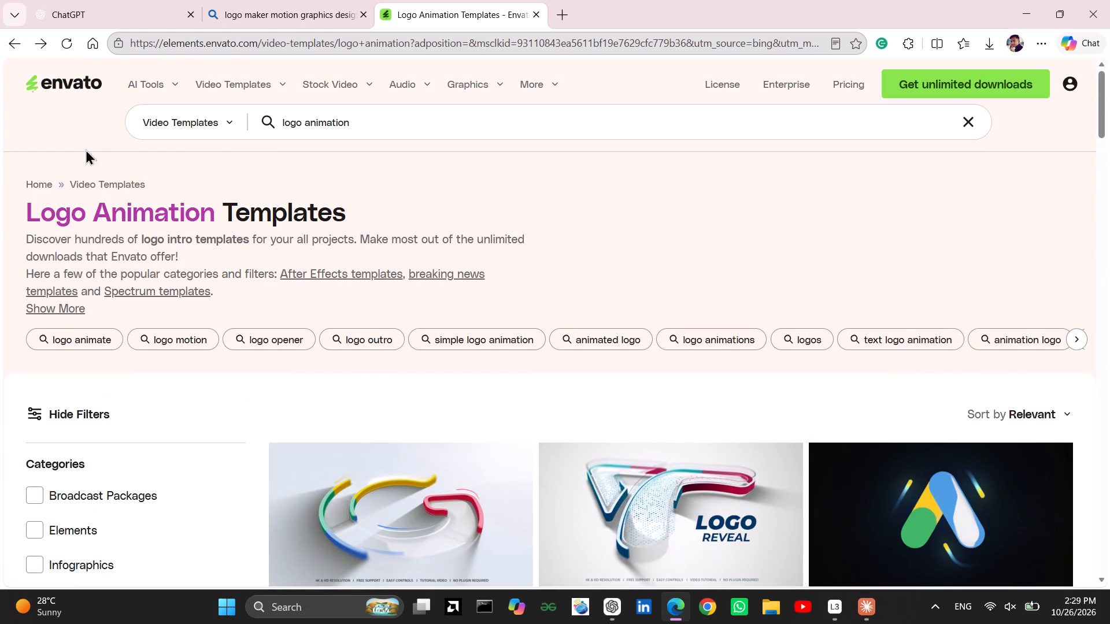
left_click(12, 50)
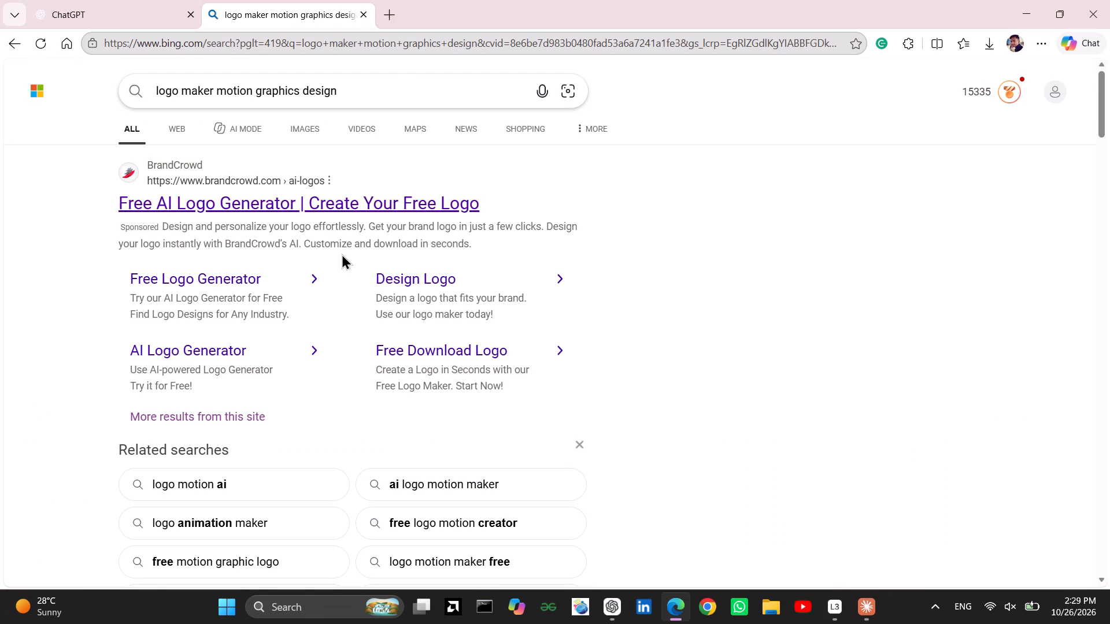
scroll(341, 254, "down", 4)
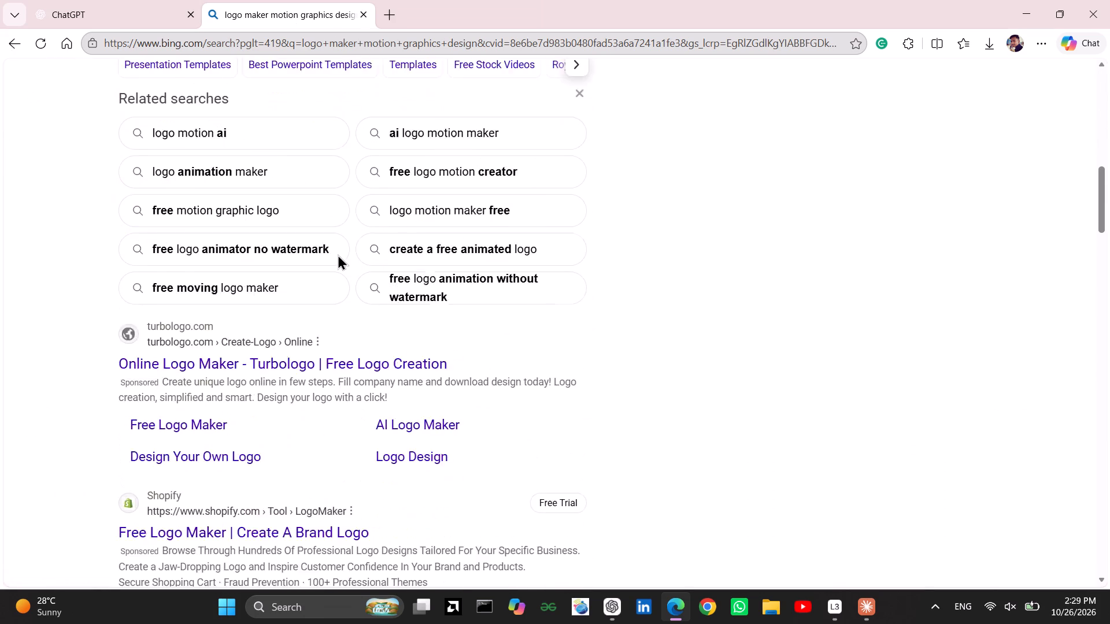
scroll(338, 254, "down", 1)
left_click_drag(236, 159, 567, 0)
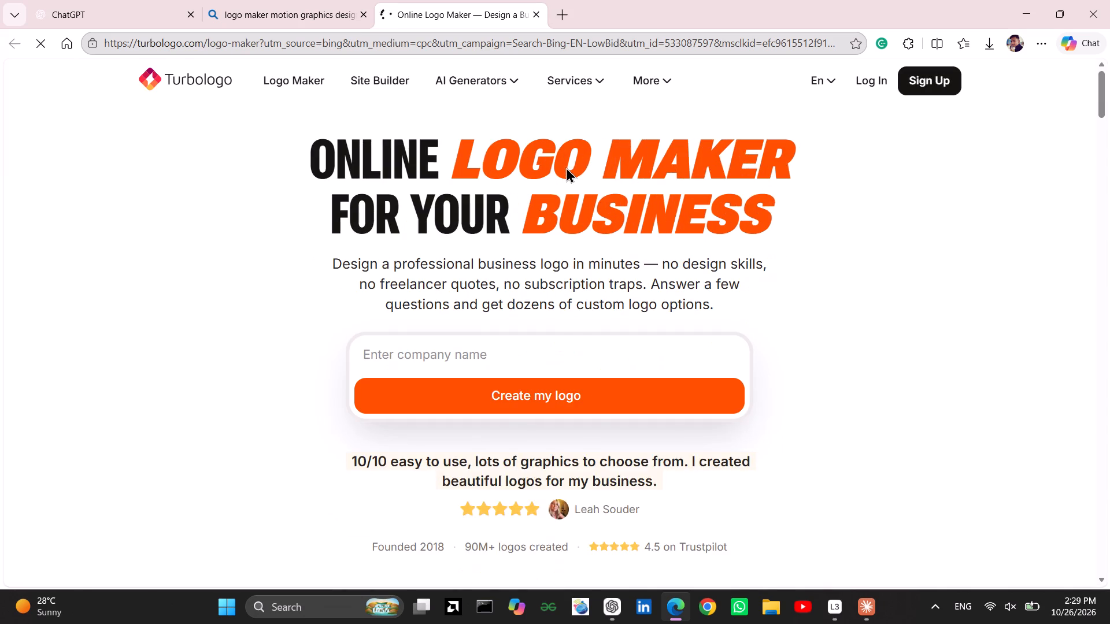
Enter AFTERNMOTION as the company name in Turbologo's logo maker and start creating the logo.
scroll(564, 232, "down", 1)
left_click(527, 169)
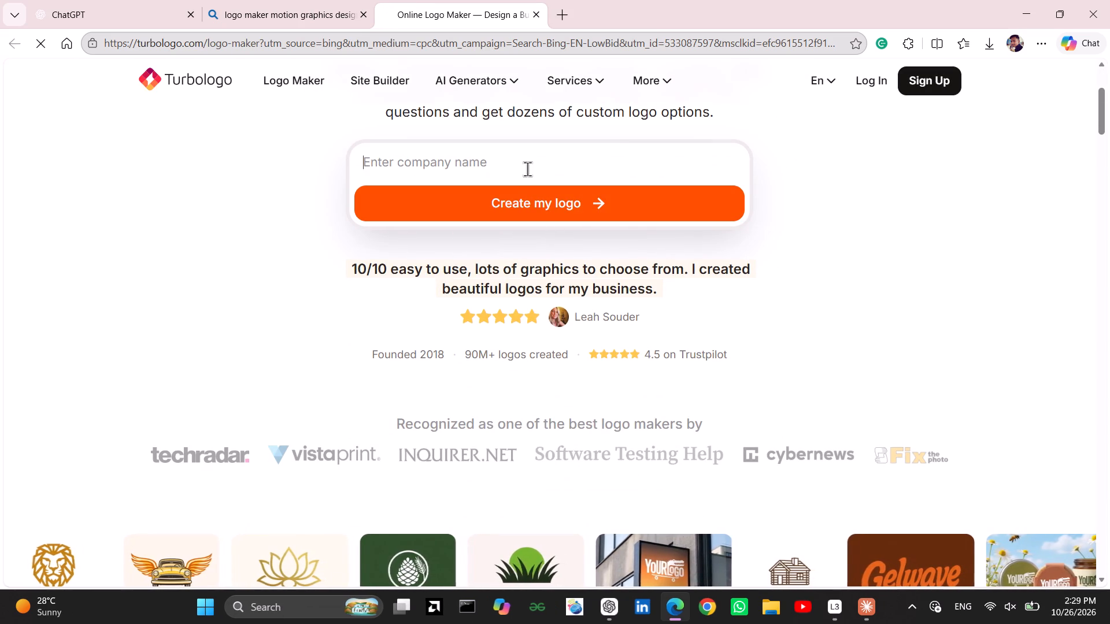
type("AF")
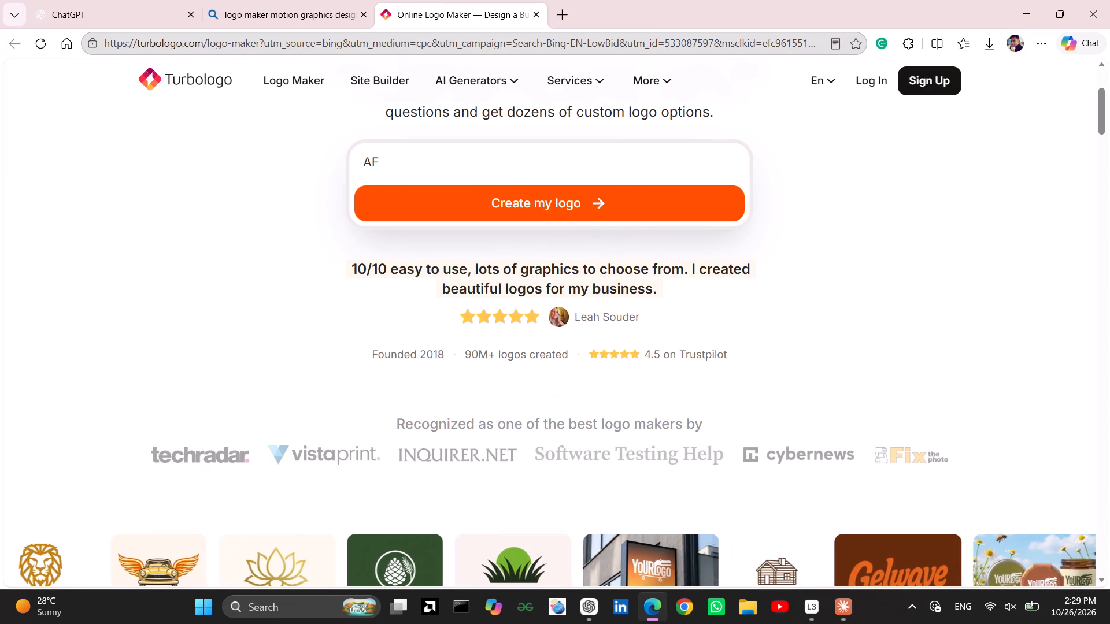
type("TERN")
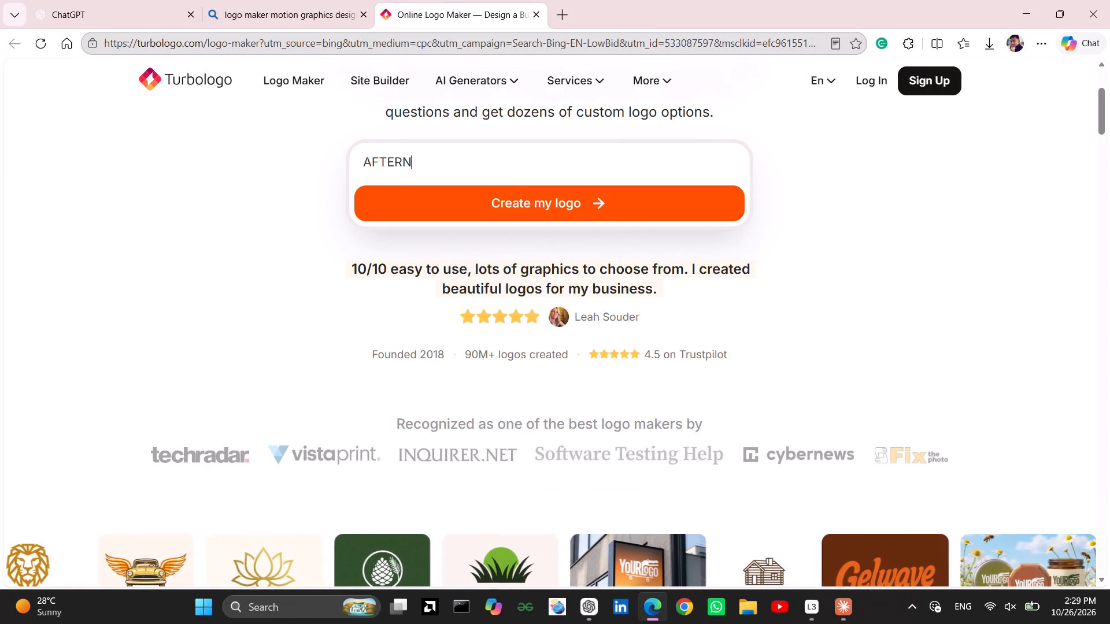
type("MOTION")
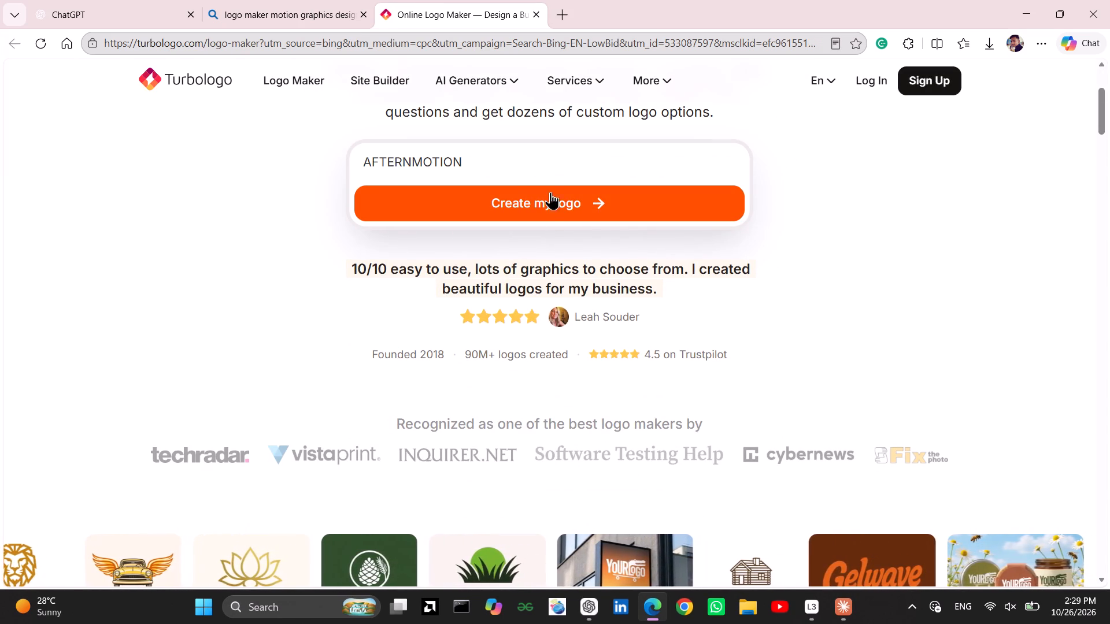
left_click(549, 205)
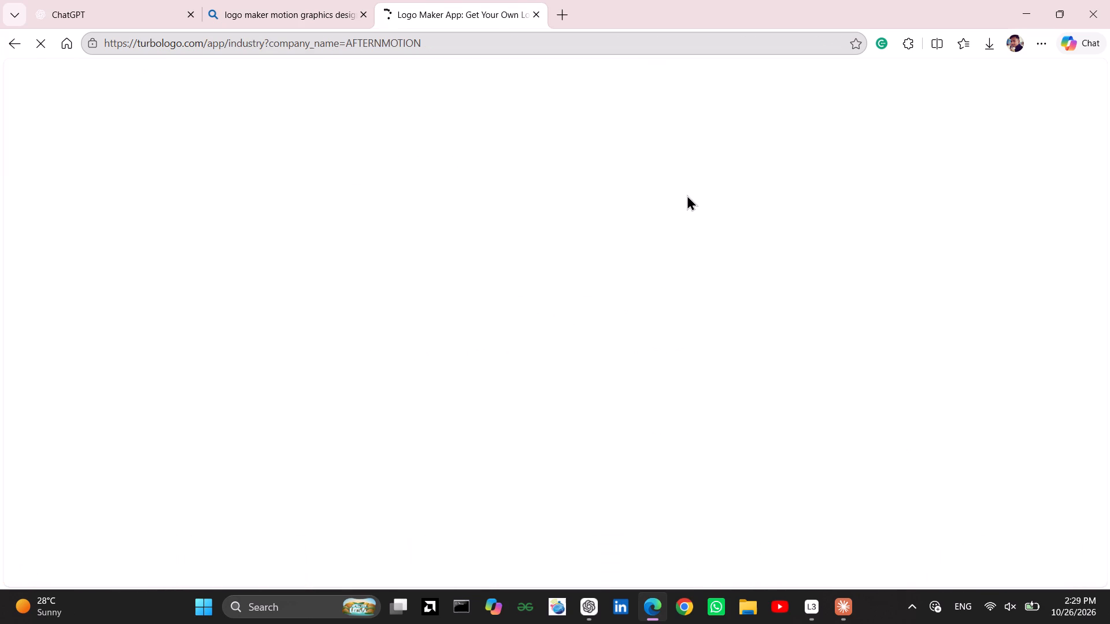
Look through the industry list, choose YouTube as the business industry, and continue to the slogan page.
scroll(635, 205, "down", 1)
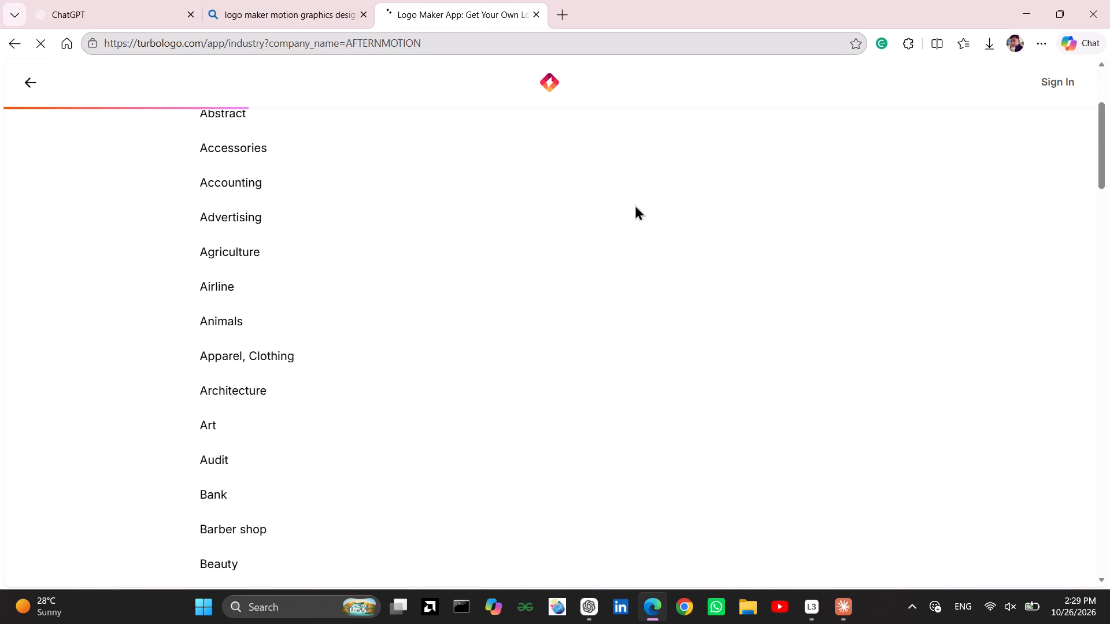
scroll(635, 205, "up", 2)
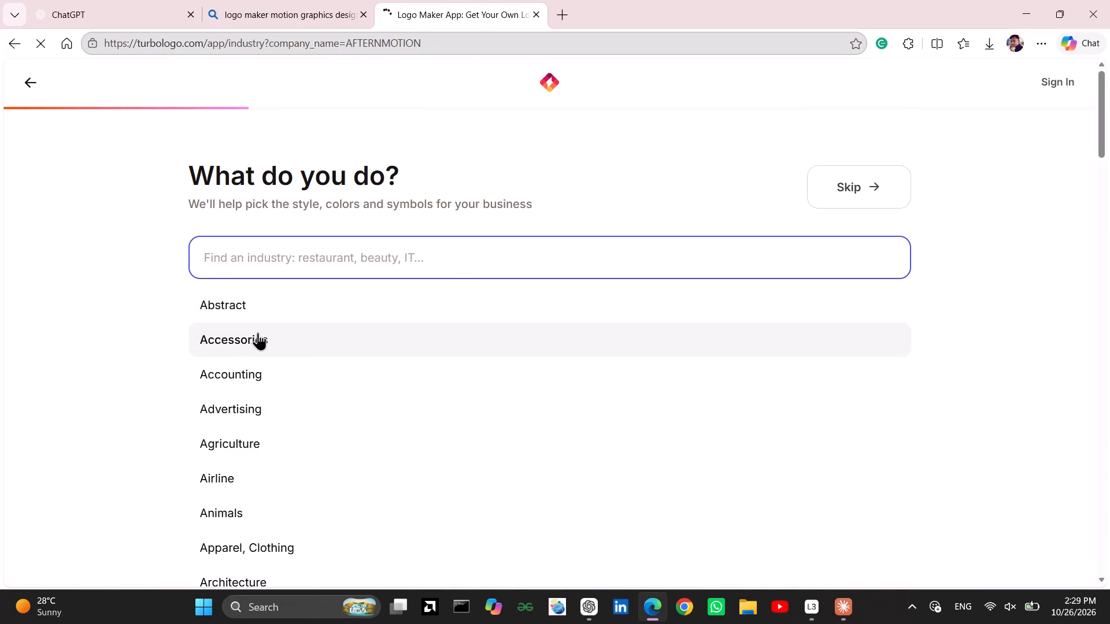
scroll(257, 332, "down", 2)
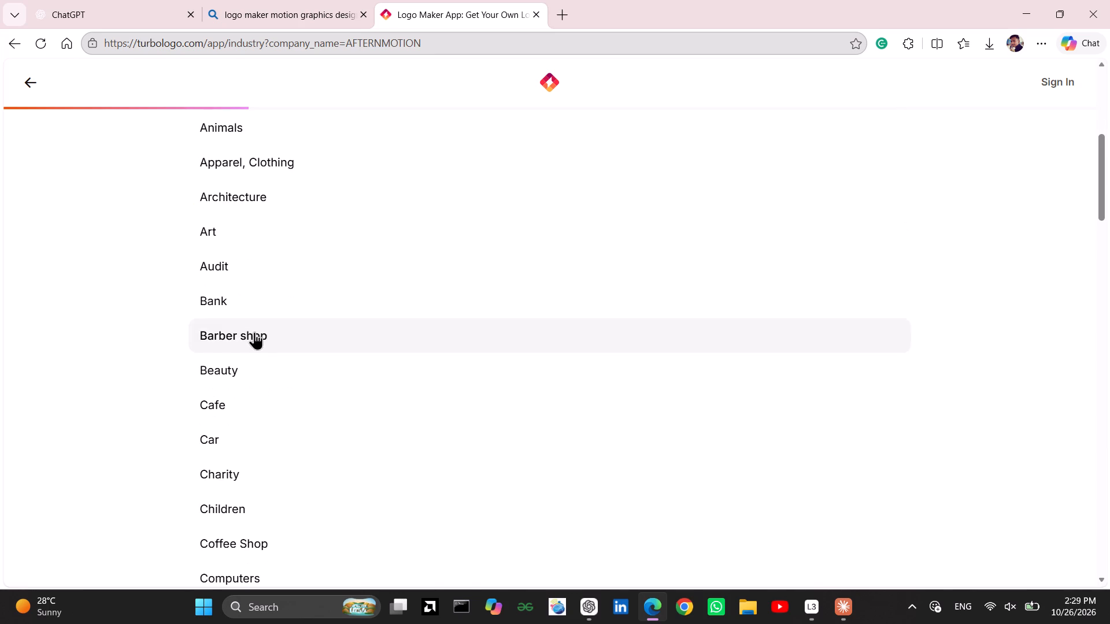
scroll(254, 332, "up", 2)
scroll(265, 340, "down", 1)
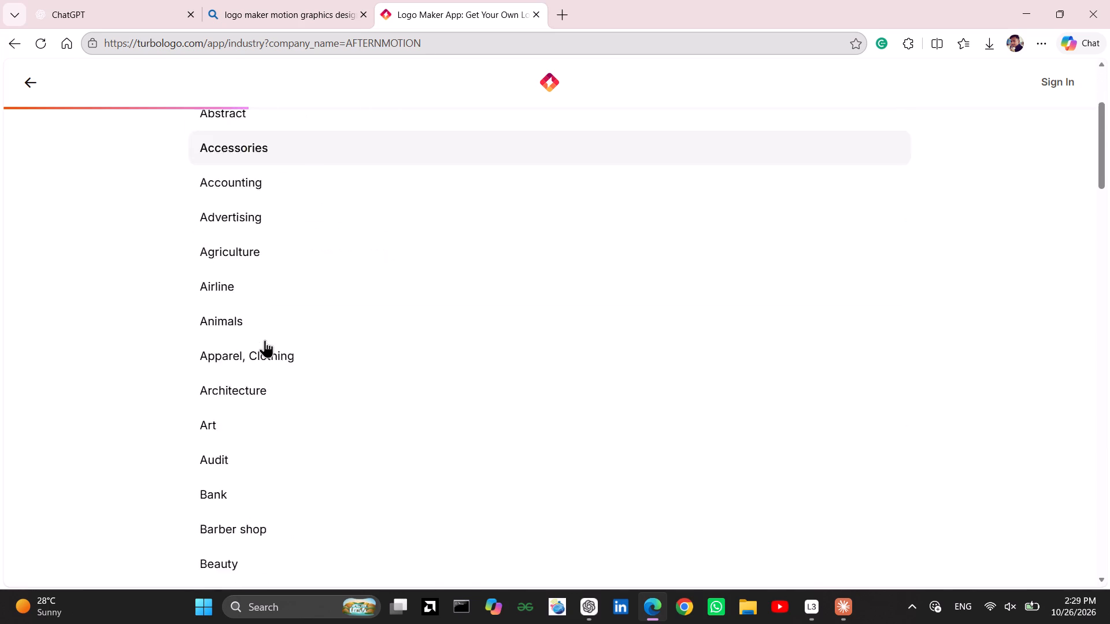
scroll(265, 340, "down", 4)
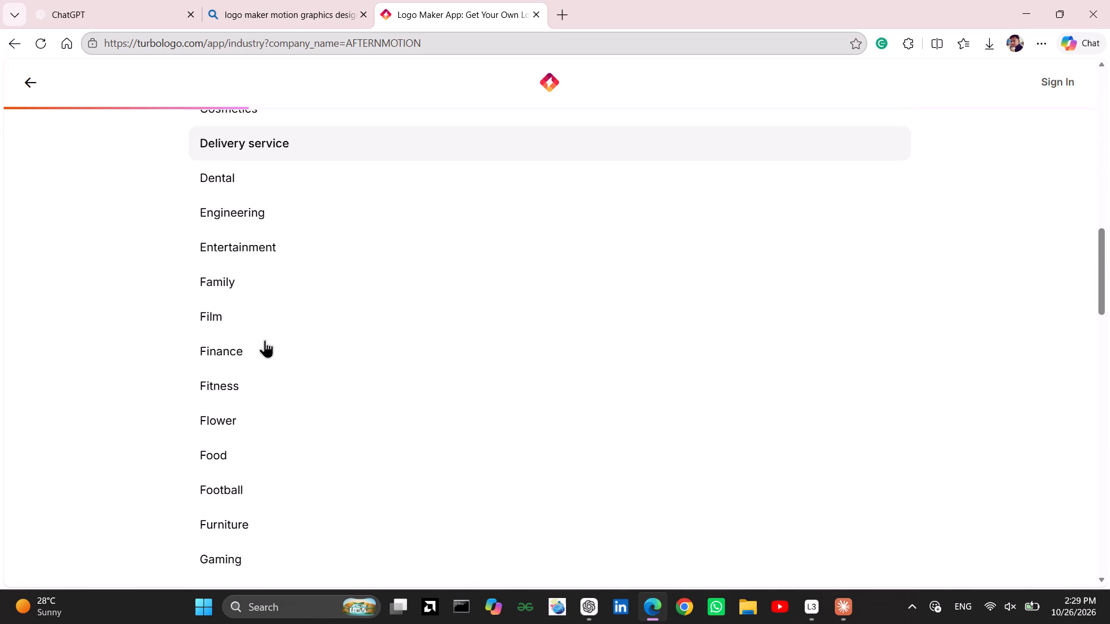
scroll(265, 340, "up", 2)
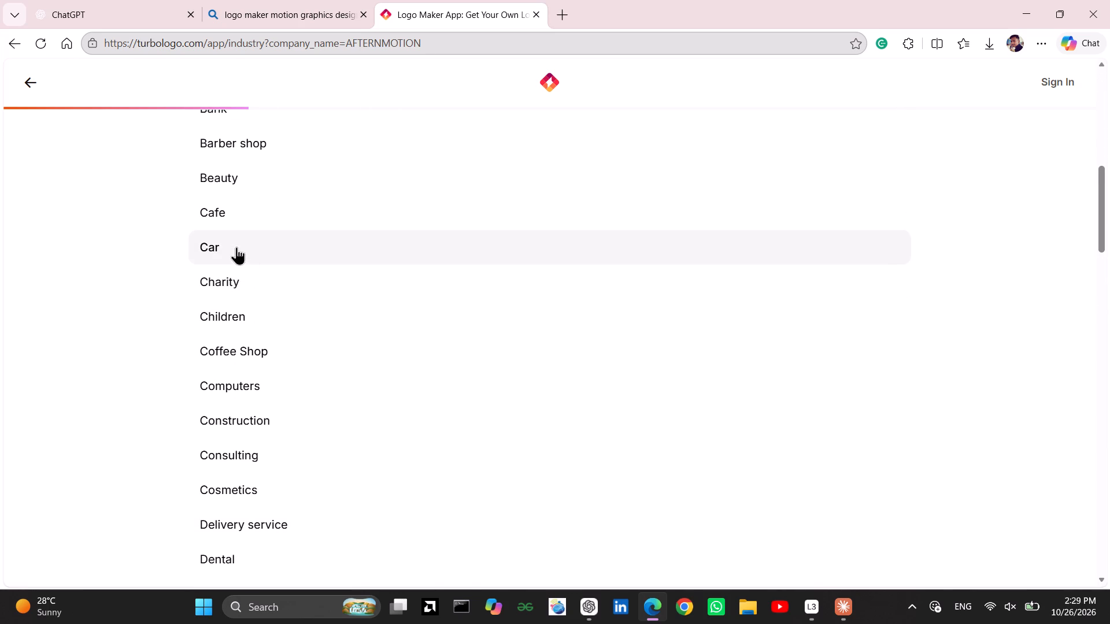
scroll(239, 267, "down", 6)
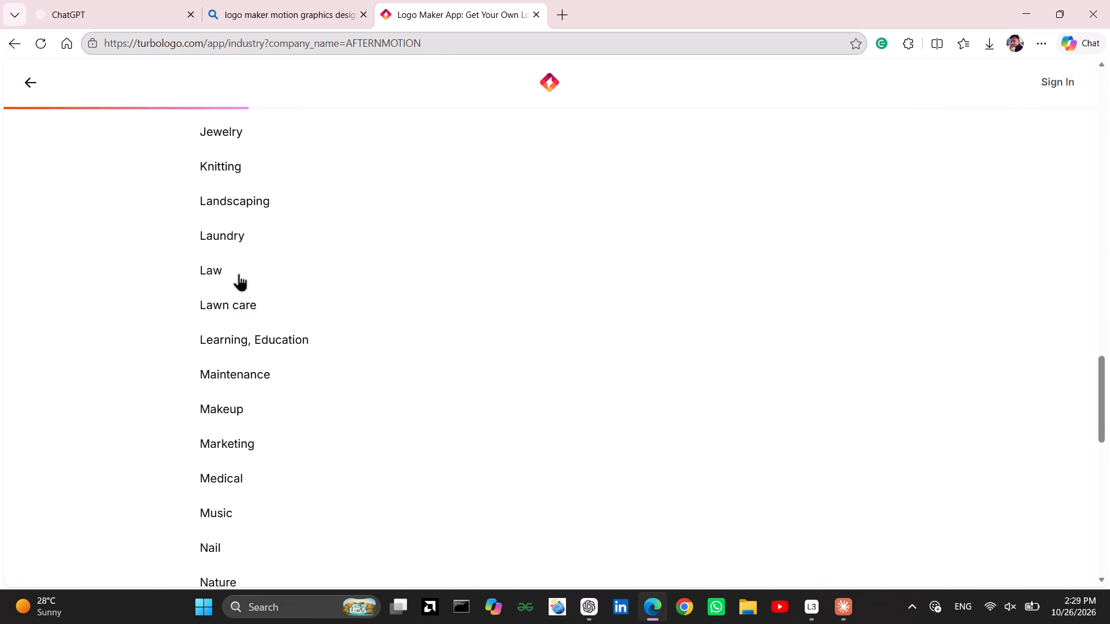
scroll(239, 273, "down", 4)
scroll(239, 274, "up", 1)
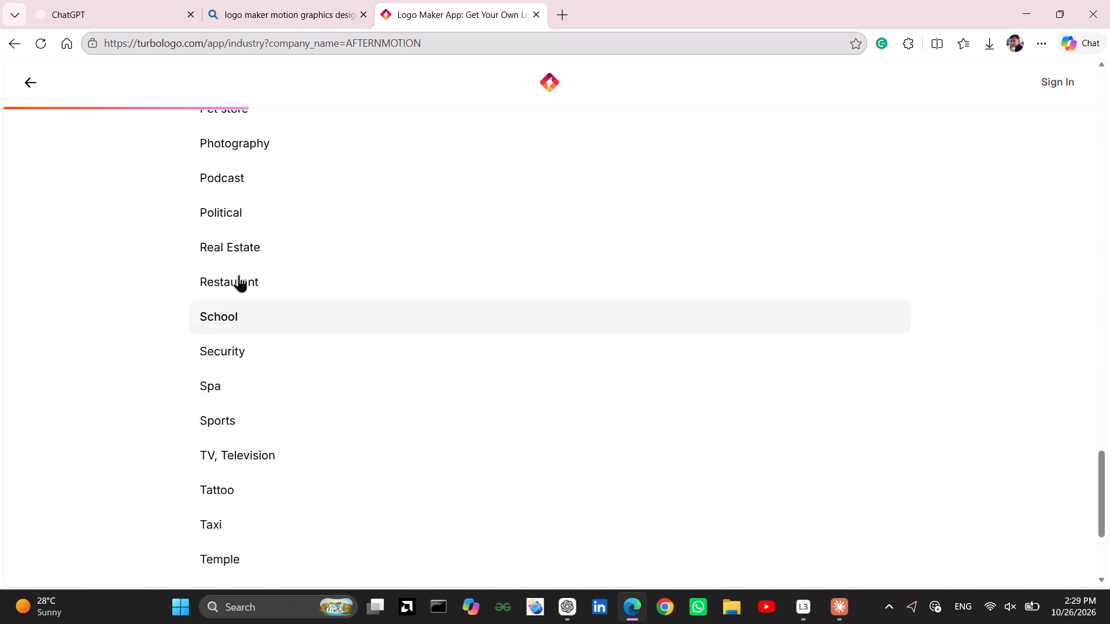
scroll(239, 274, "up", 1)
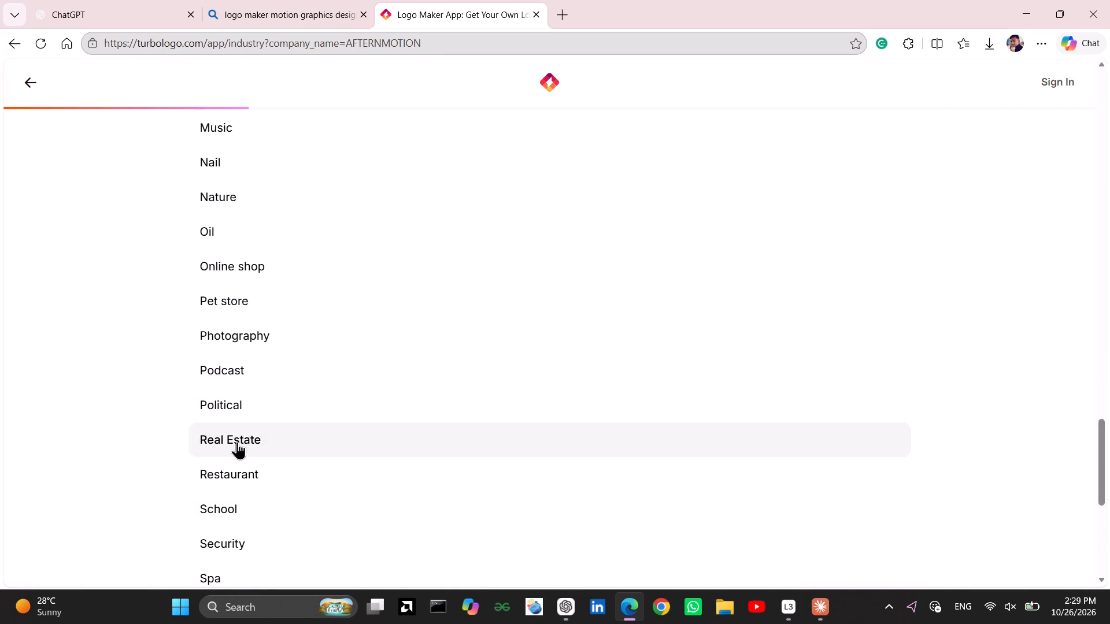
scroll(238, 351, "up", 1)
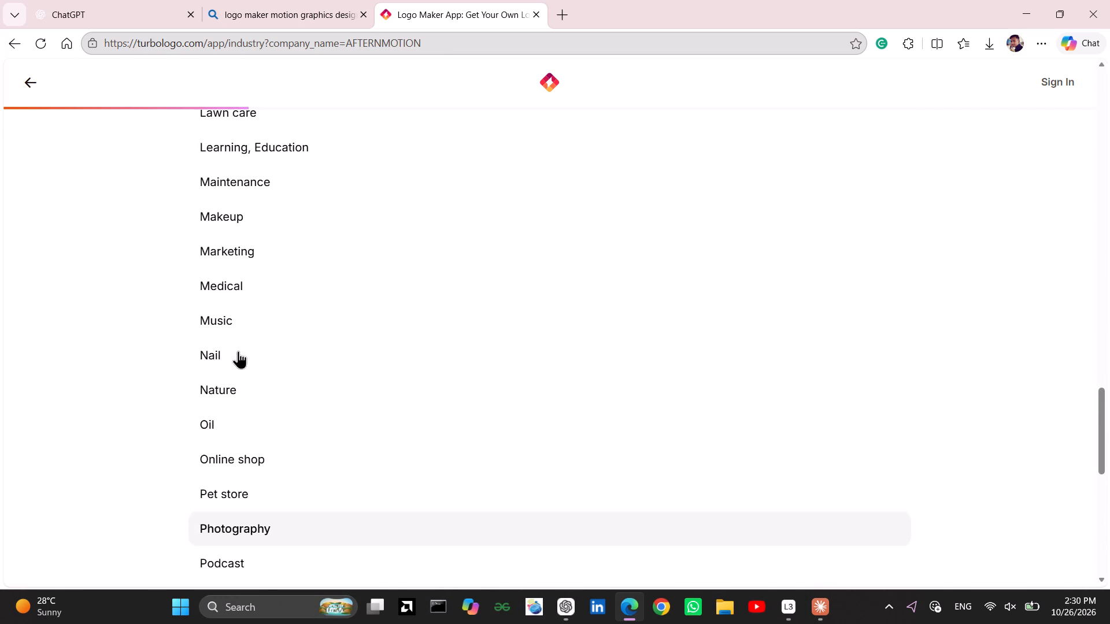
scroll(238, 351, "up", 1)
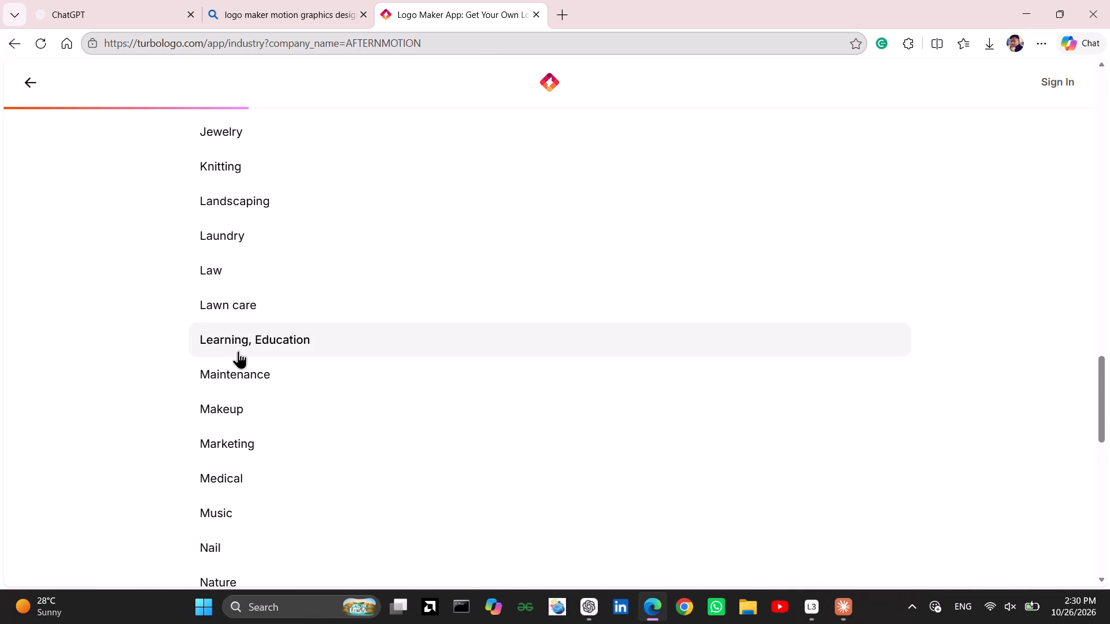
scroll(238, 351, "down", 7)
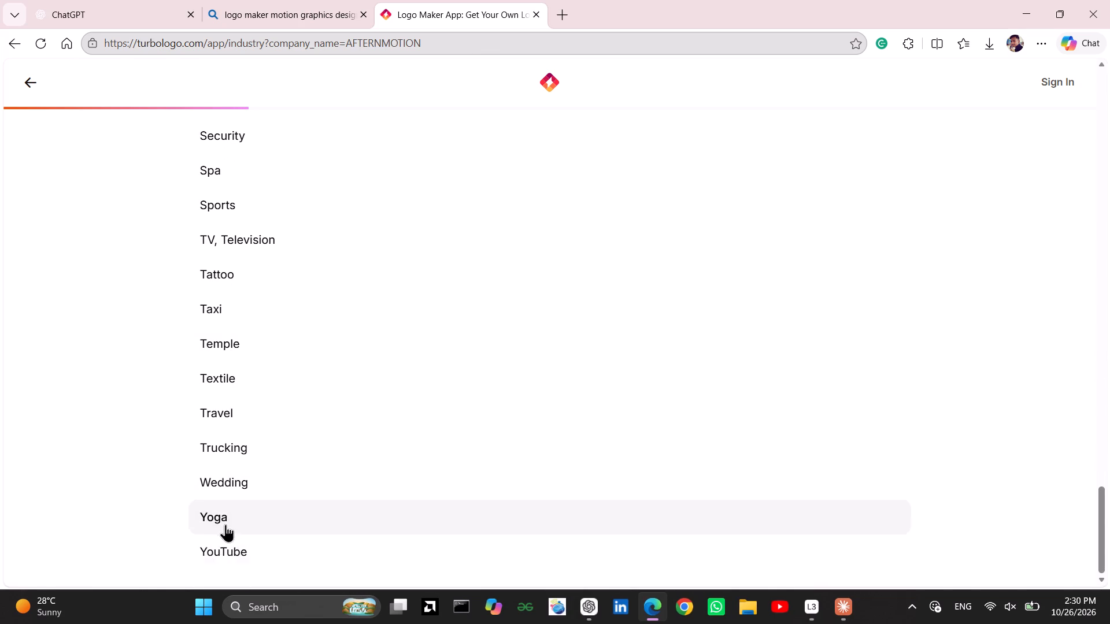
scroll(225, 519, "up", 1)
scroll(224, 515, "down", 2)
left_click(223, 540)
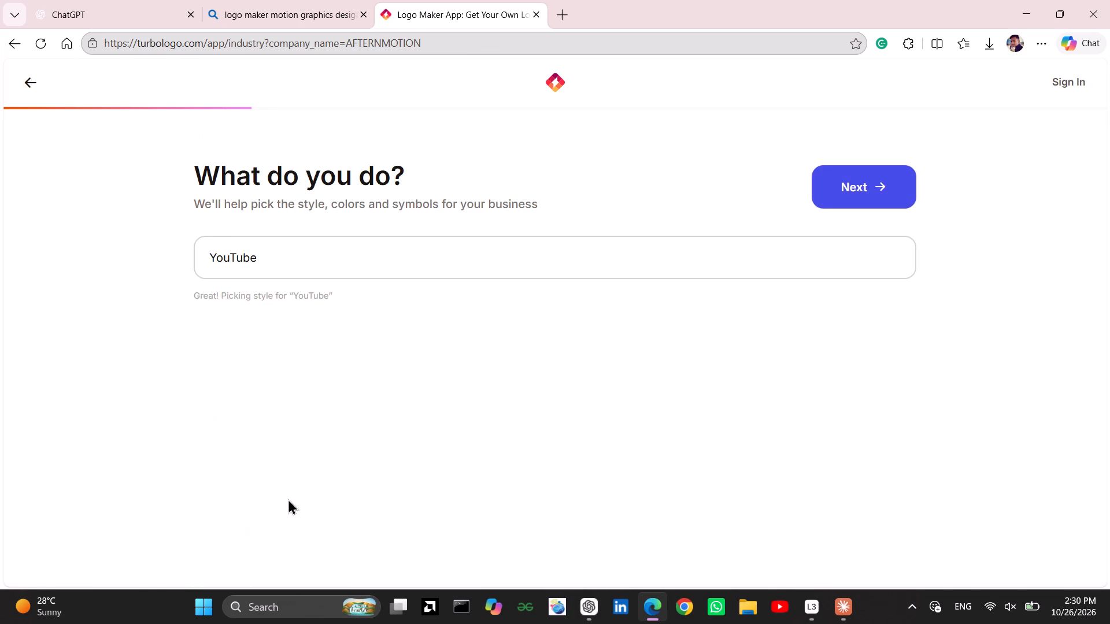
left_click(926, 174)
left_click(890, 180)
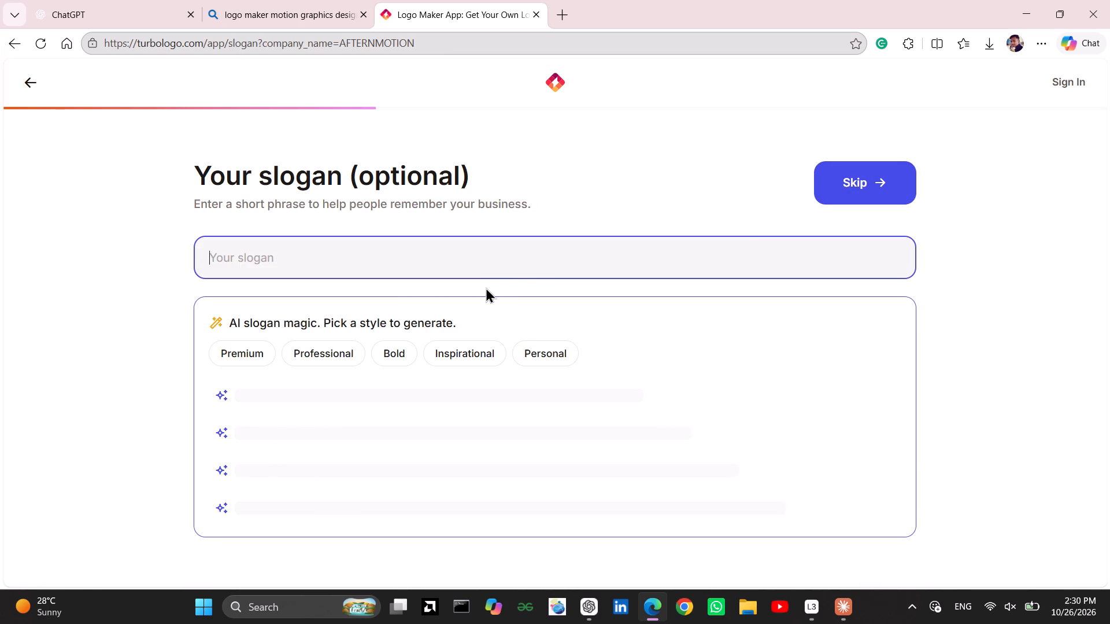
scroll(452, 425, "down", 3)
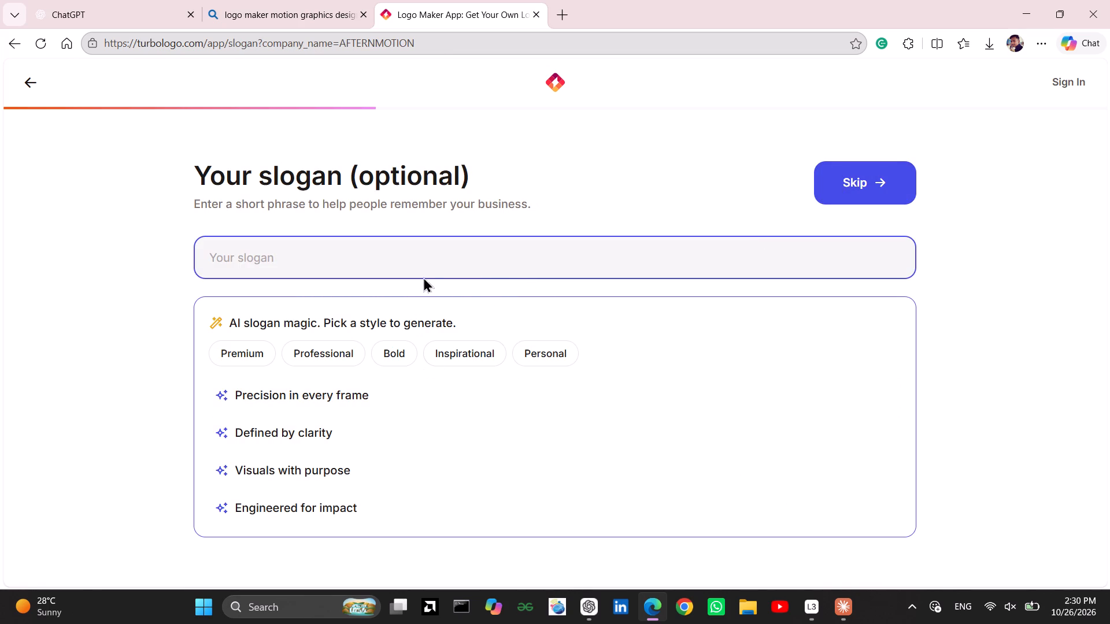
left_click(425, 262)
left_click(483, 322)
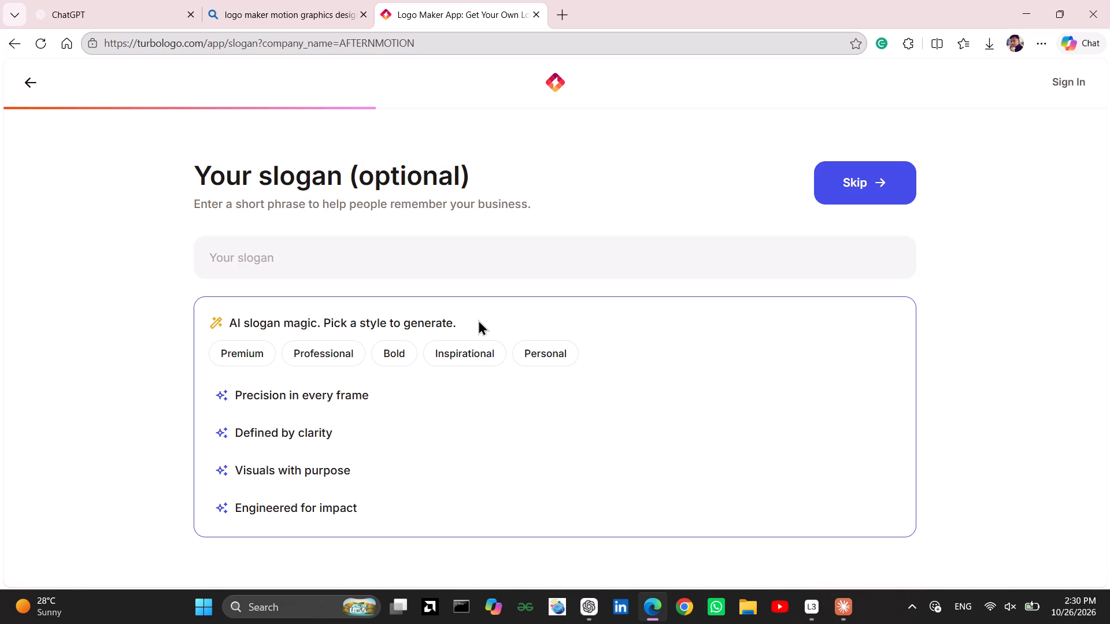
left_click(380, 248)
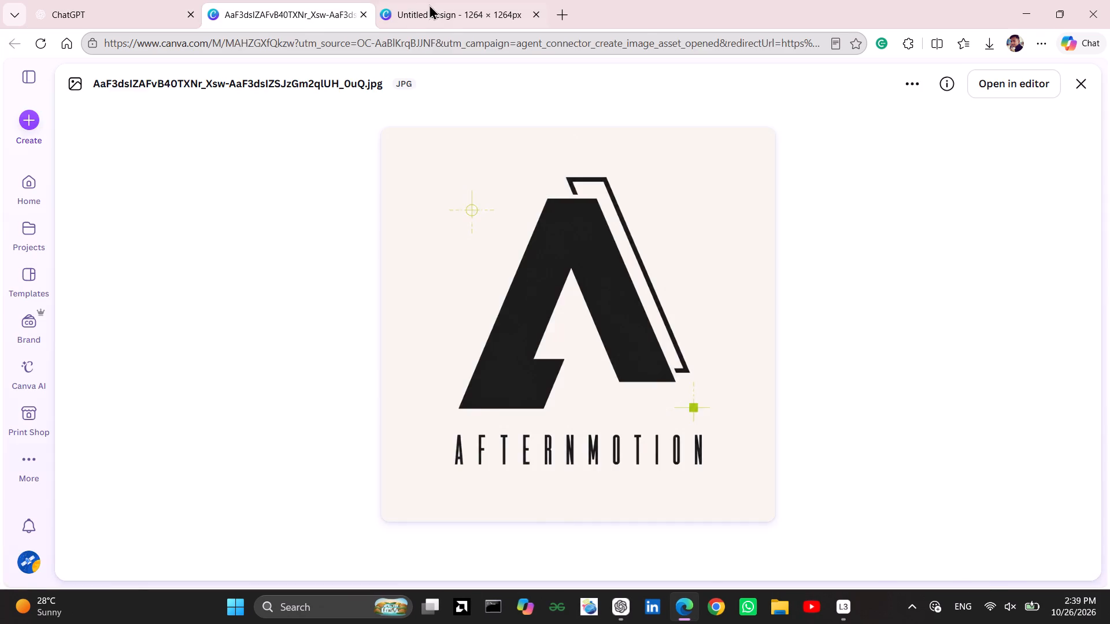
left_click(433, 1)
left_click(537, 16)
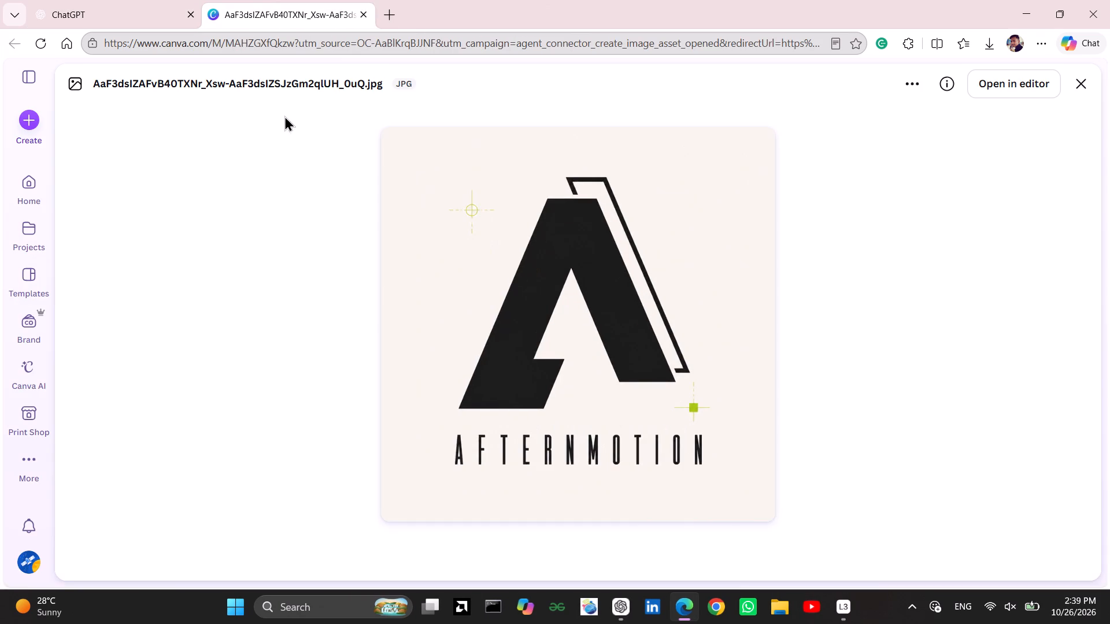
Go to the Canva home page and move the untitled Website design among the recent designs to Trash.
scroll(151, 112, "up", 4)
left_click(27, 184)
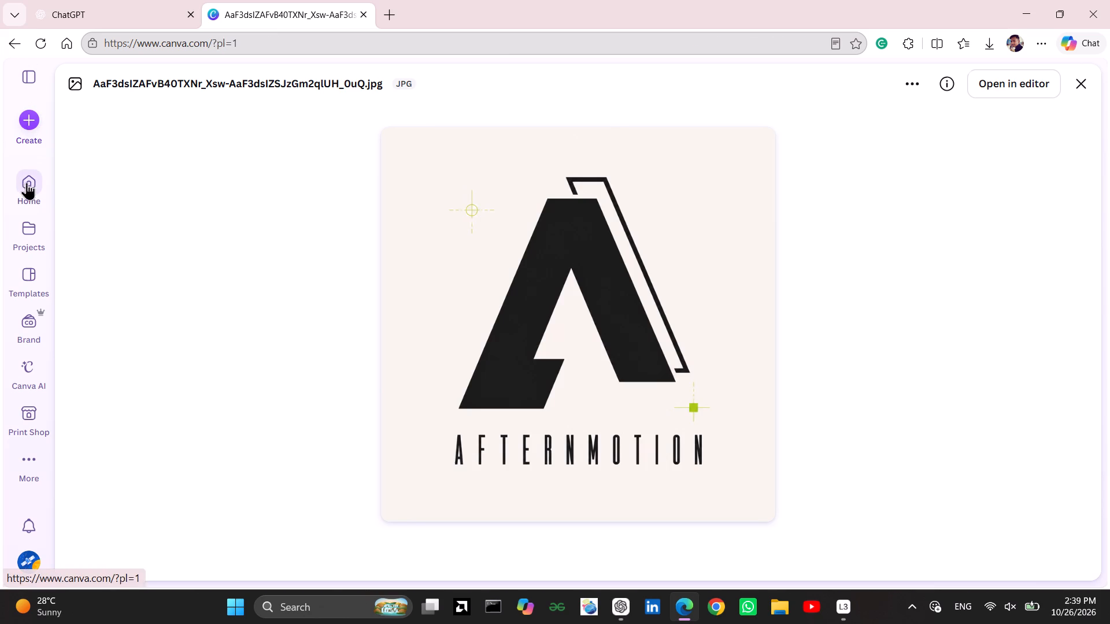
scroll(494, 274, "down", 5)
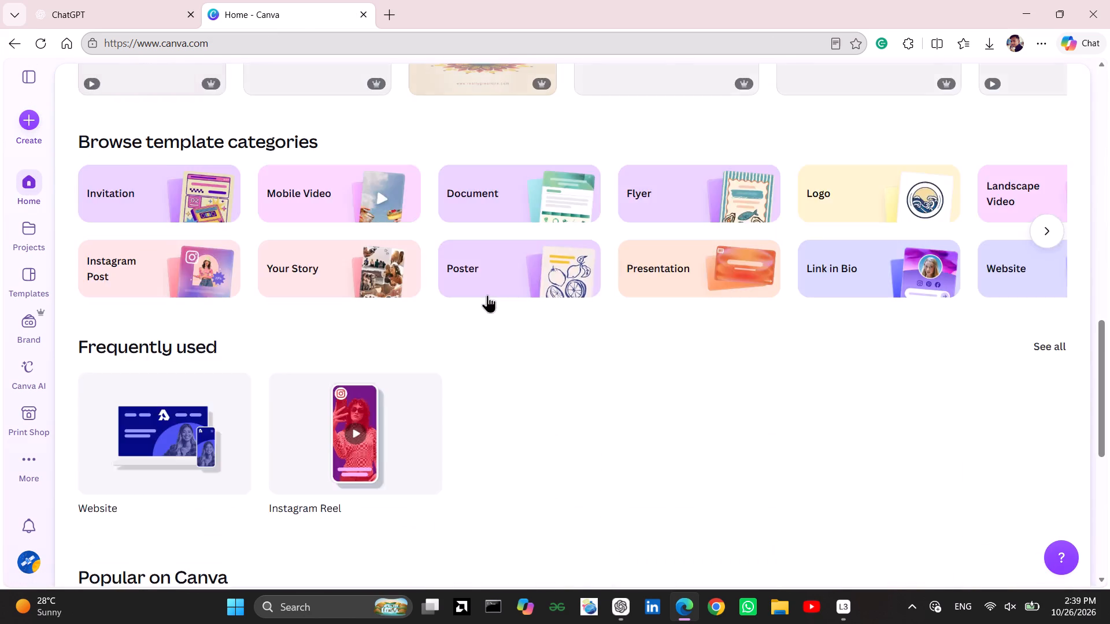
scroll(487, 295, "up", 5)
scroll(487, 295, "down", 1)
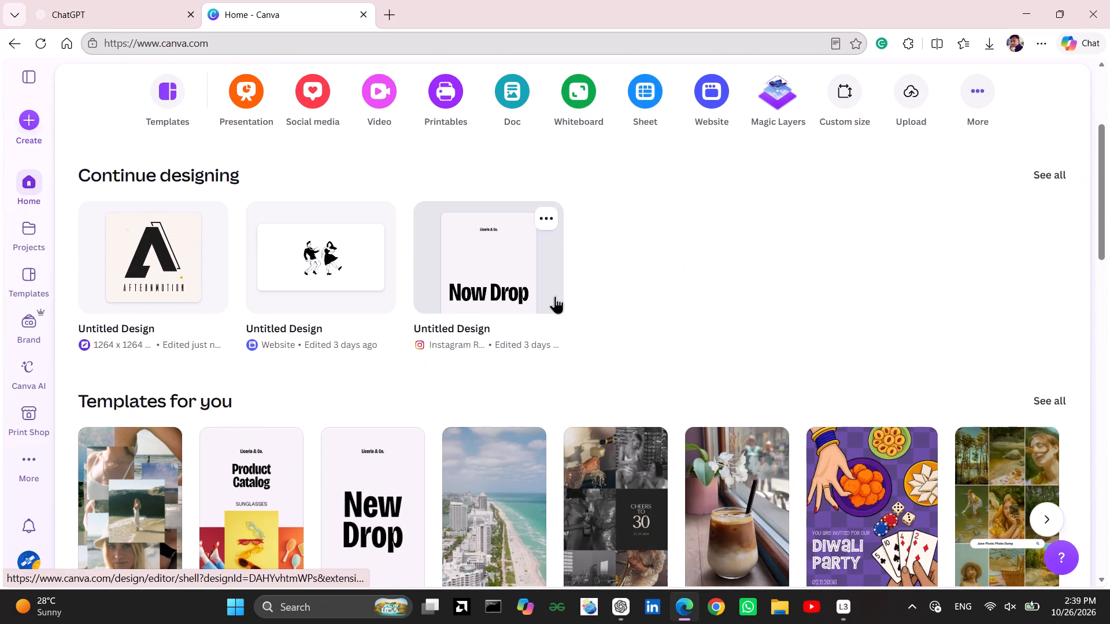
left_click(384, 218)
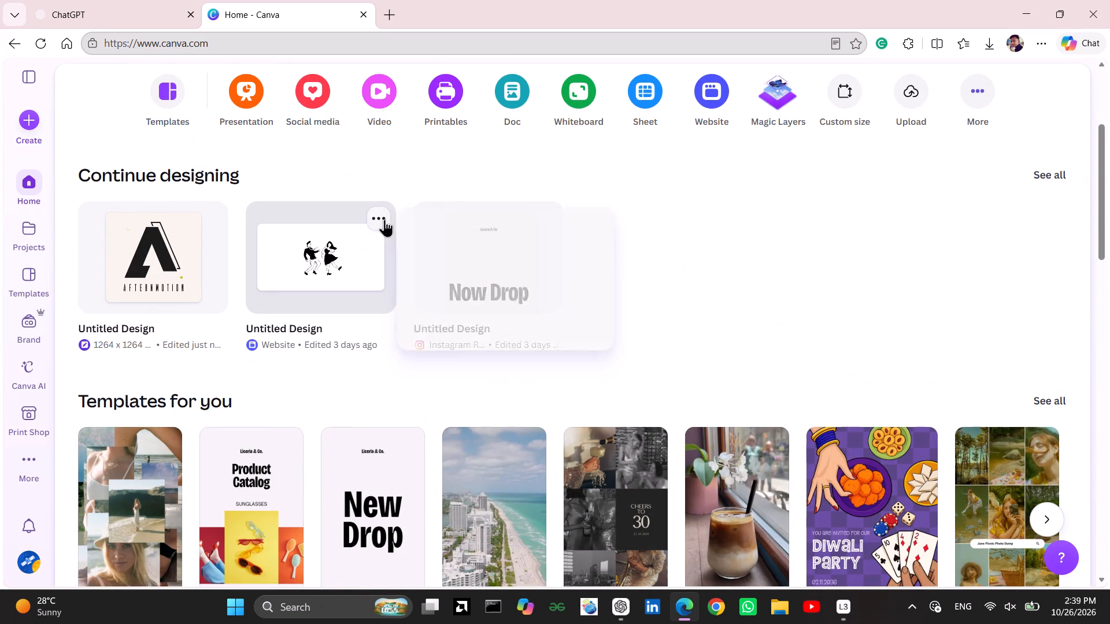
left_click(471, 563)
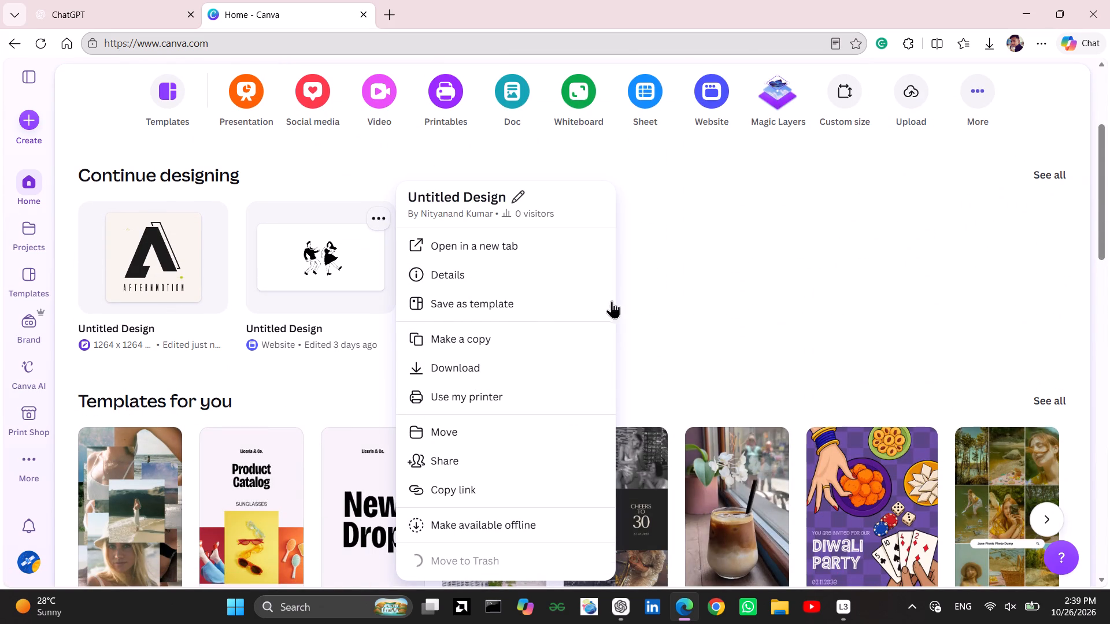
Move the untitled Instagram design next to the AFTERNMOTION logo among the recent designs to Trash.
left_click(386, 215)
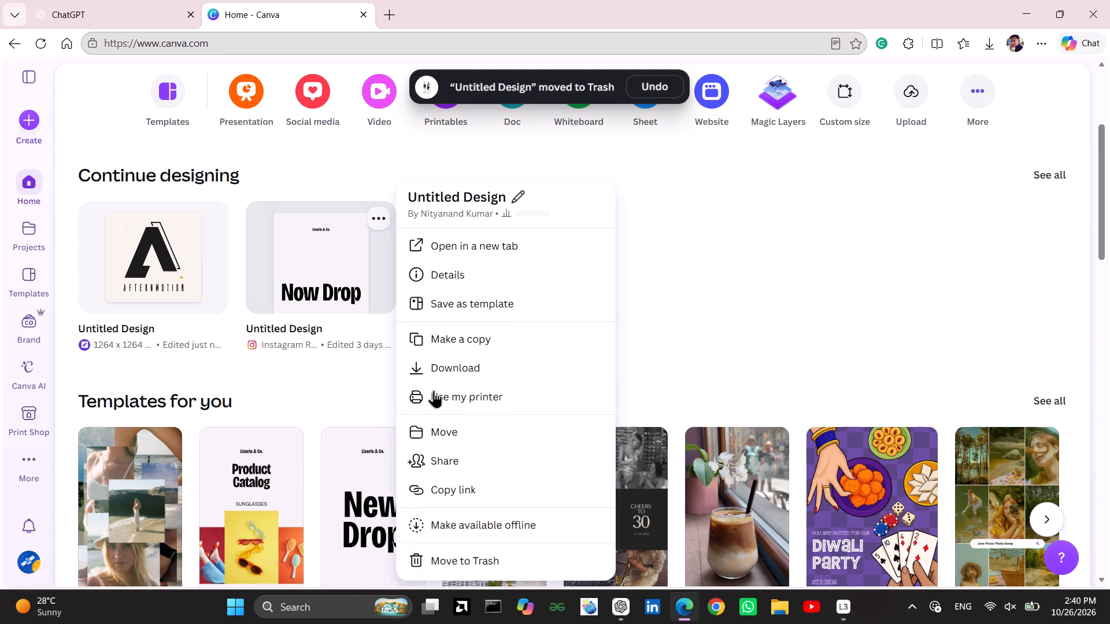
left_click(478, 559)
Search Canva for "logo" from the home page.
scroll(533, 328, "down", 2)
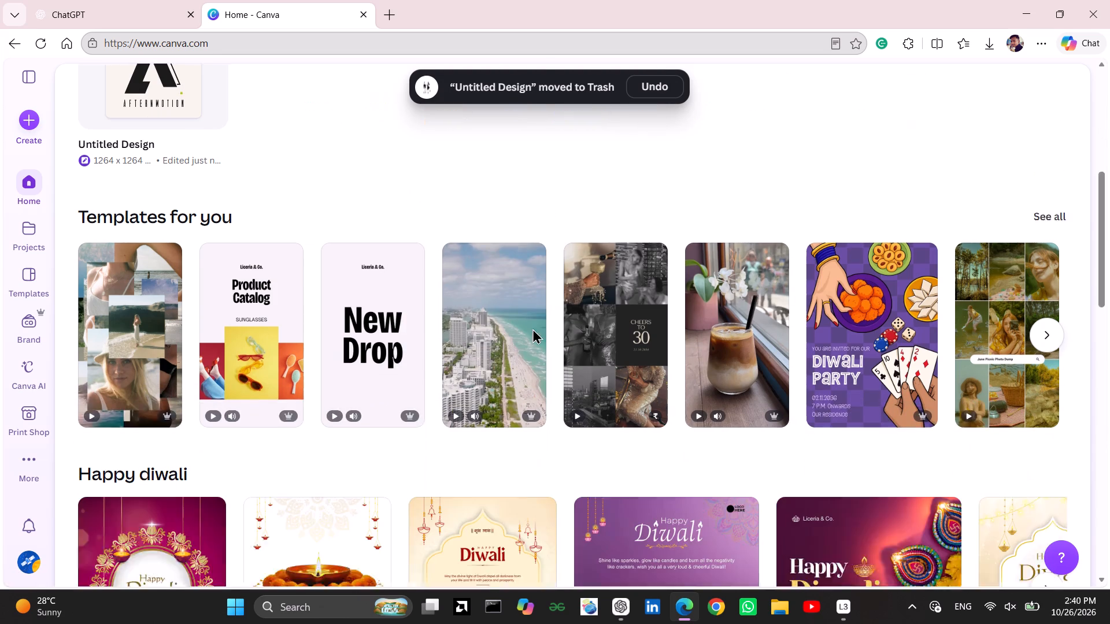
scroll(532, 328, "down", 2)
scroll(532, 328, "up", 14)
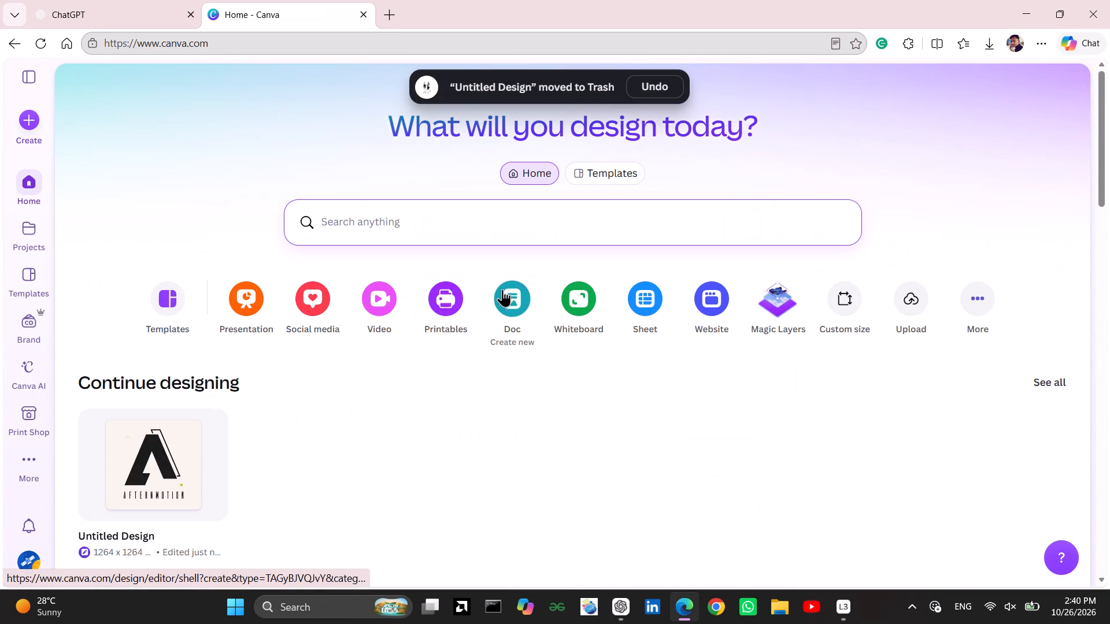
scroll(502, 289, "up", 4)
left_click(491, 224)
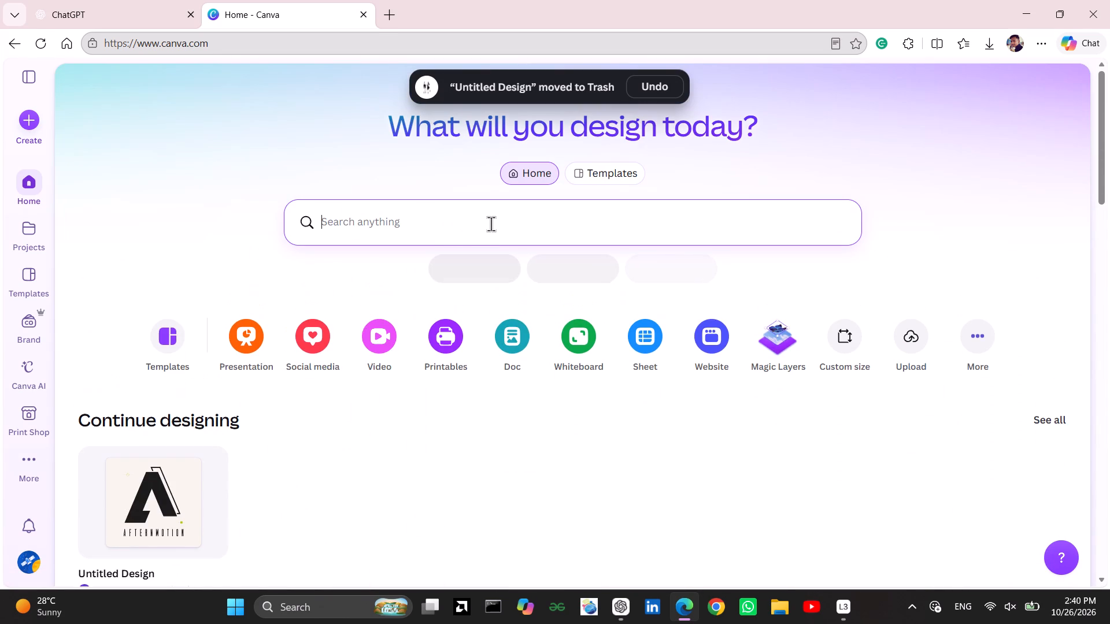
type("logo")
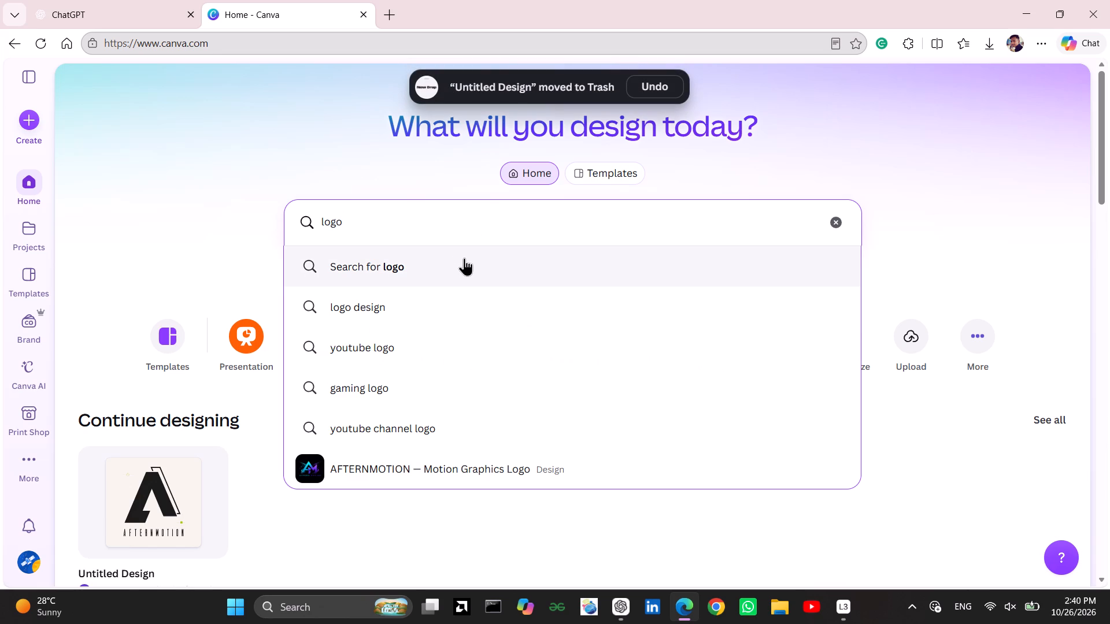
left_click(479, 469)
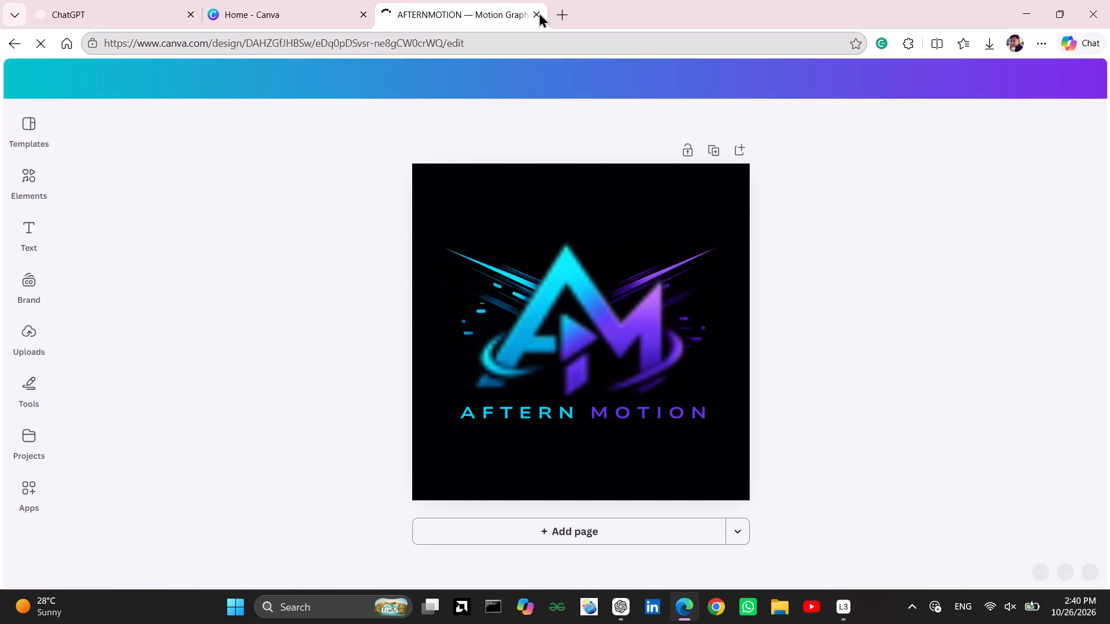
left_click(539, 12)
left_click(473, 217)
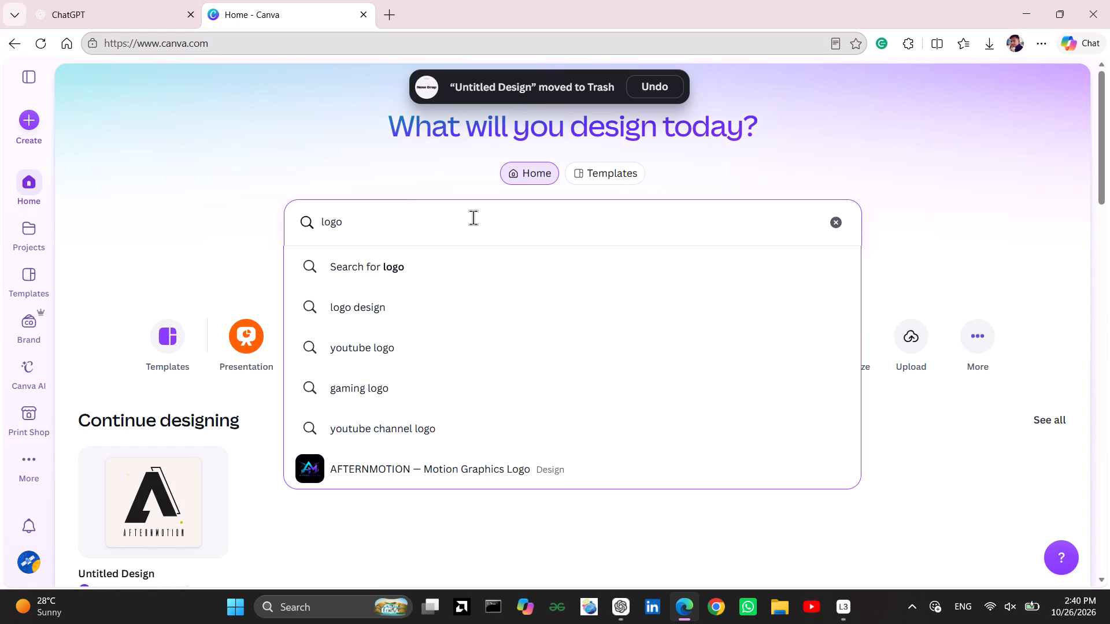
key("Return")
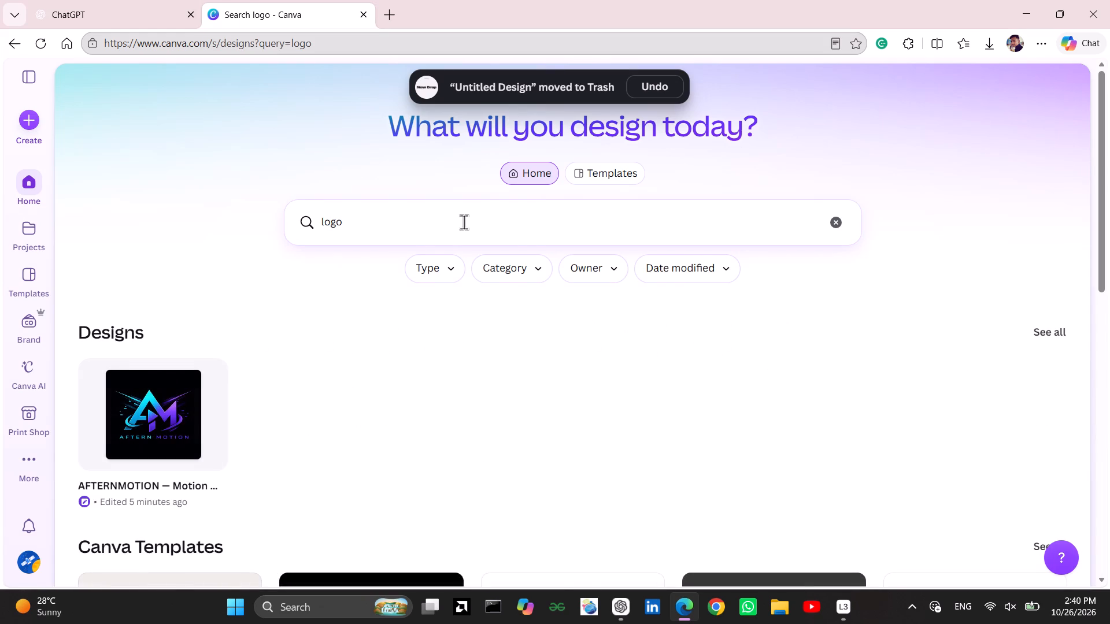
Open the AFTERNMOTION — Motion Graphics Logo design from the results, inspect its emblem and wordmark elements, and close it.
scroll(366, 229, "down", 1)
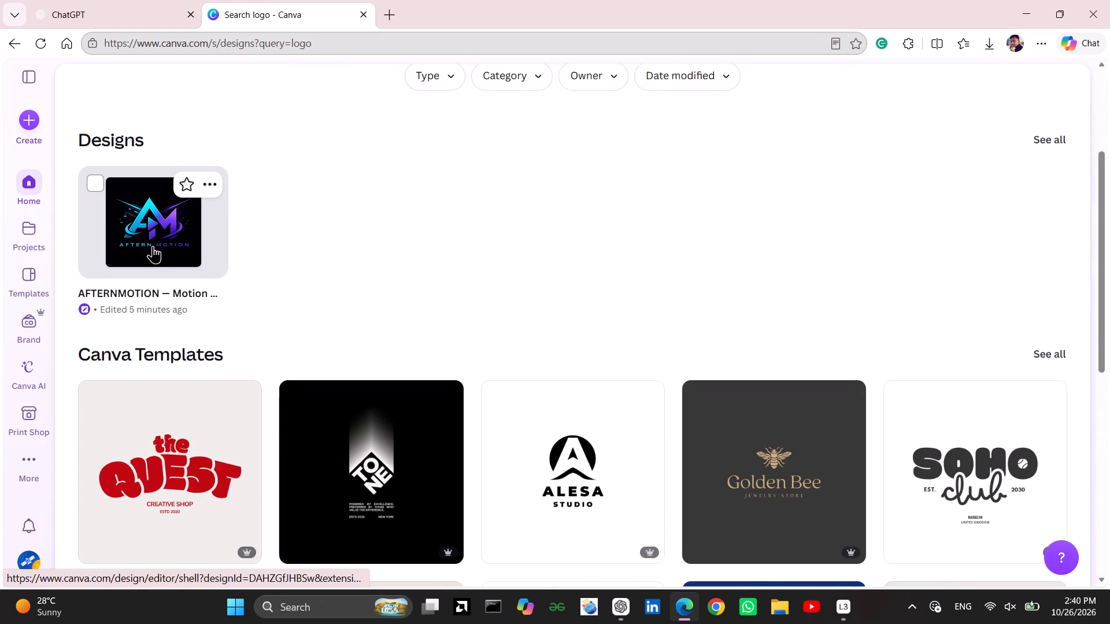
left_click_drag(153, 225, 551, 0)
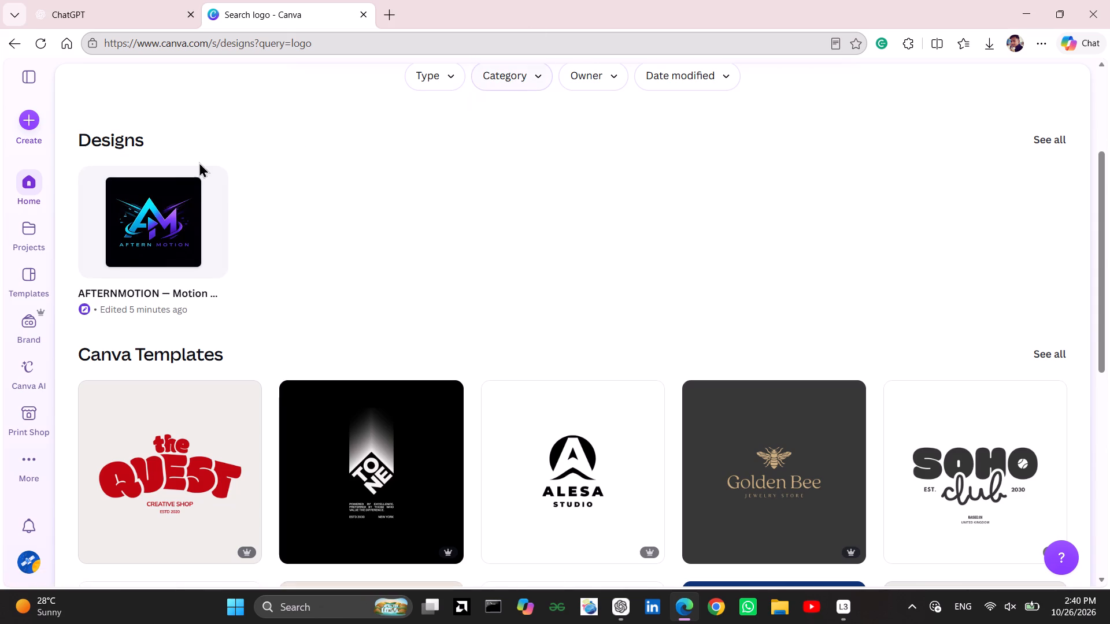
left_click_drag(162, 223, 521, 0)
left_click(158, 253)
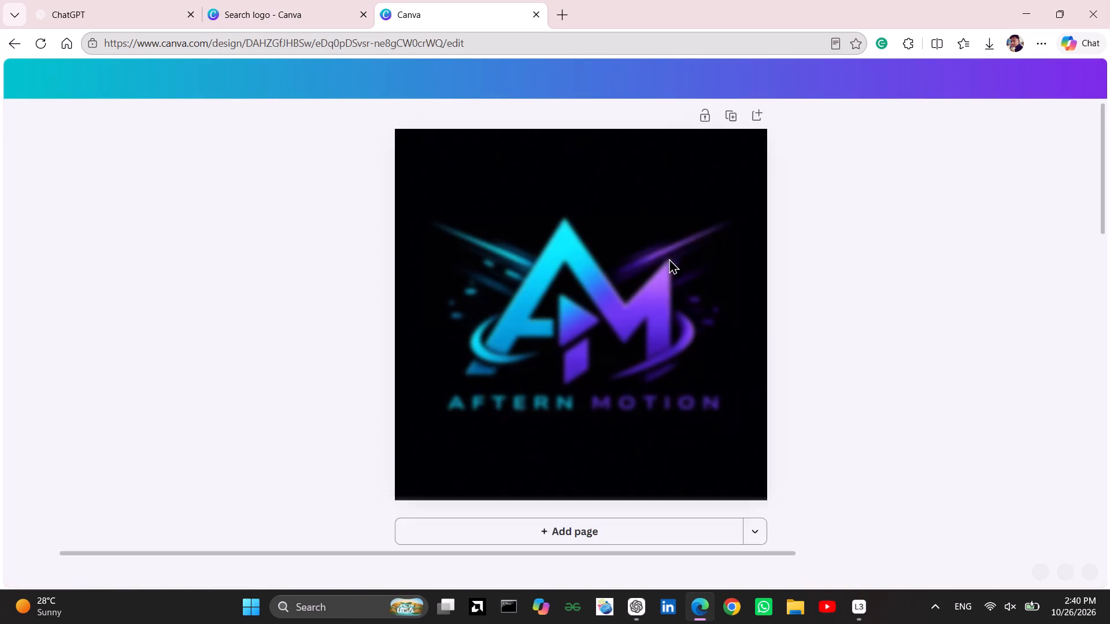
left_click(576, 344)
left_click(579, 337)
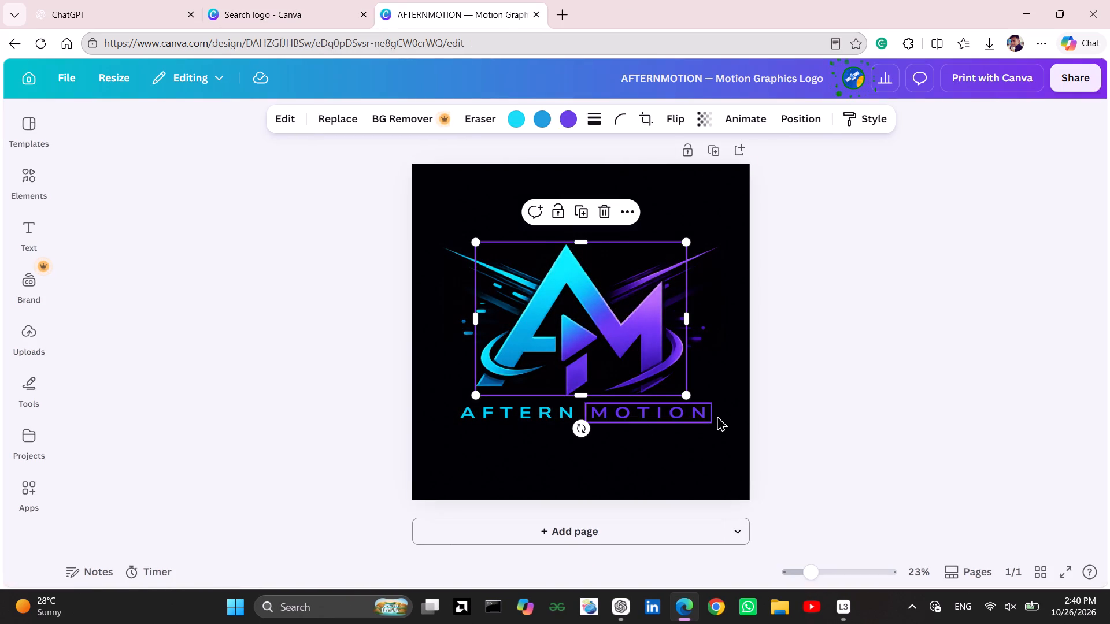
left_click(717, 415)
left_click(695, 415)
left_click(521, 403)
left_click(943, 352)
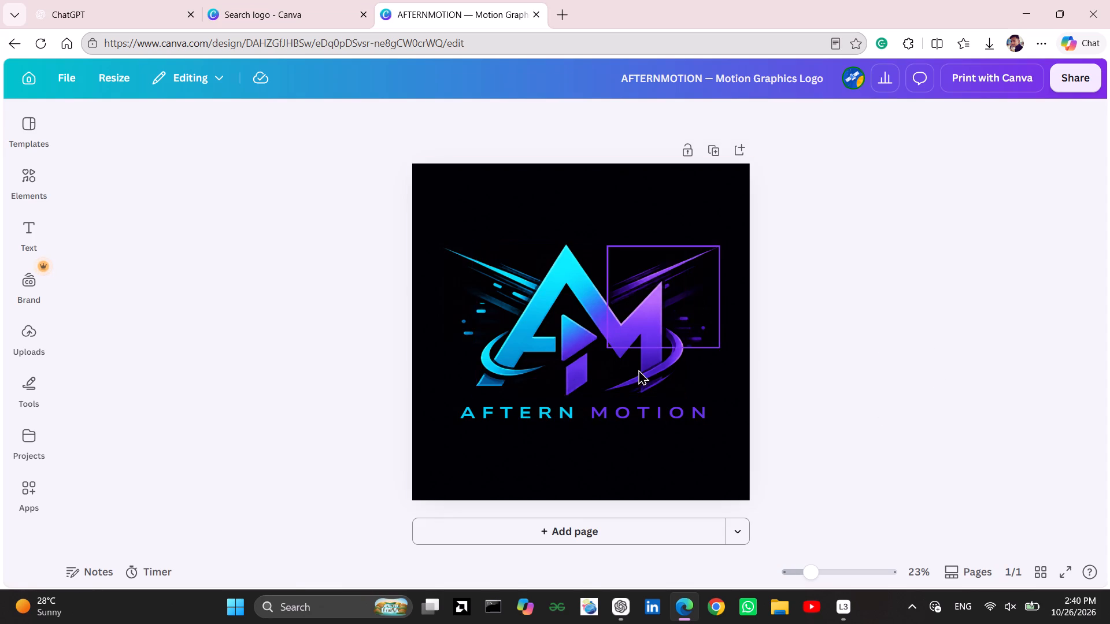
left_click(914, 284)
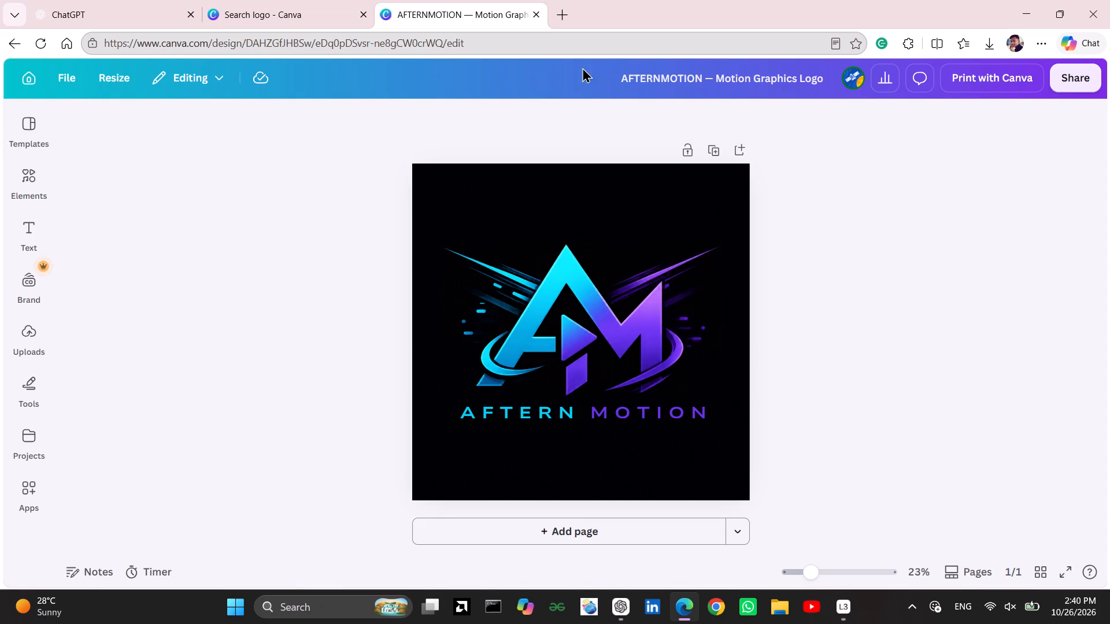
left_click(539, 17)
Look through the logo search results, covering the matching designs, Canva templates and AFTERNMOTION images.
scroll(604, 277, "down", 1)
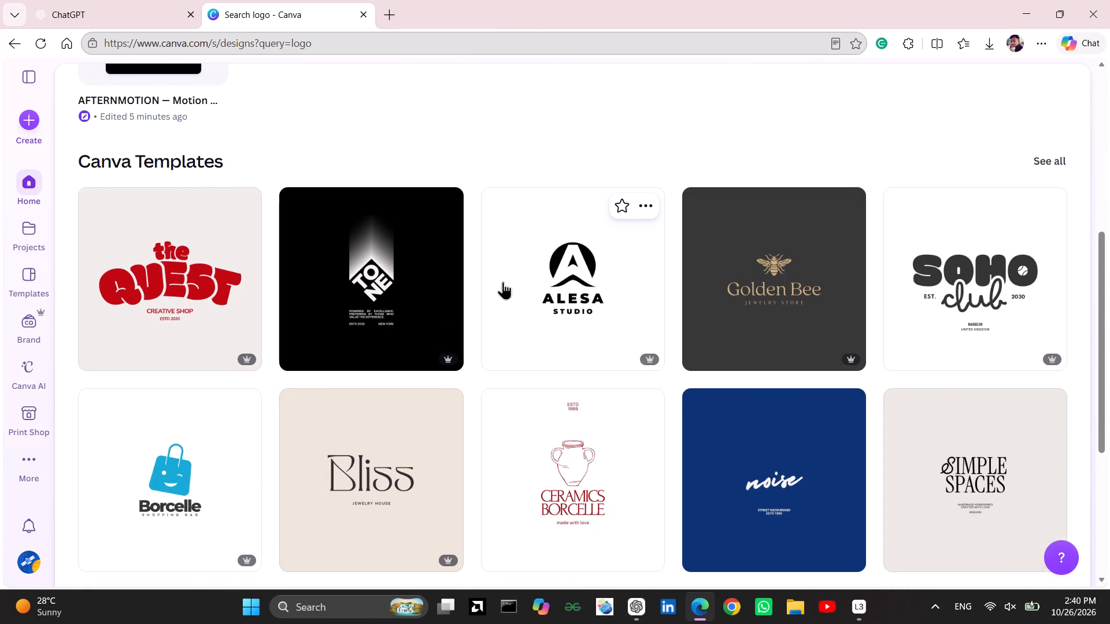
scroll(500, 278, "down", 1)
scroll(499, 280, "up", 1)
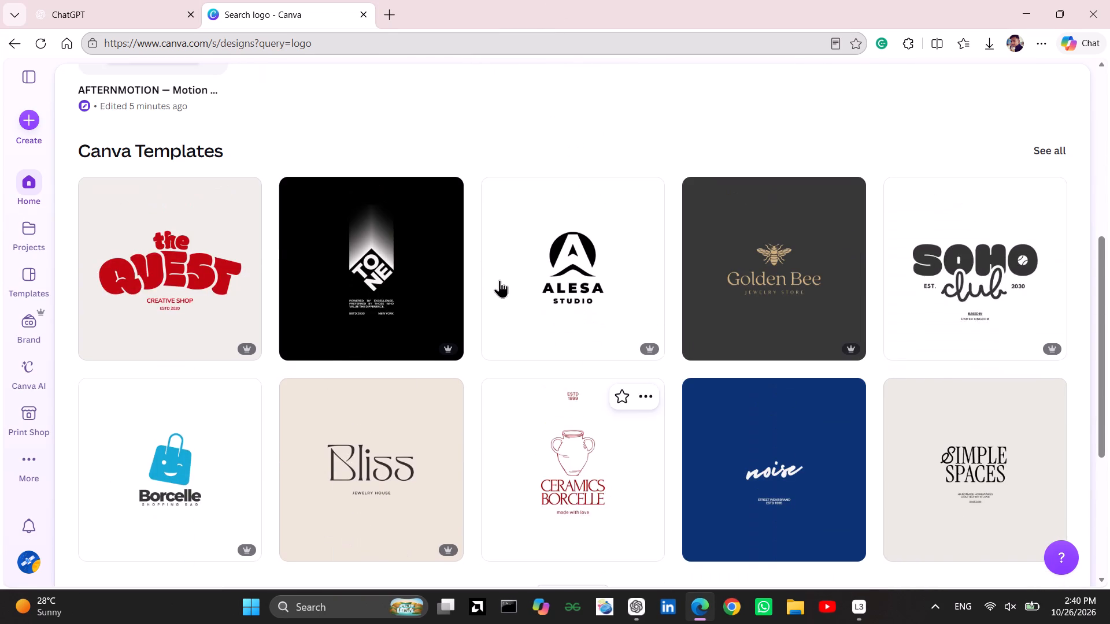
scroll(497, 281, "down", 2)
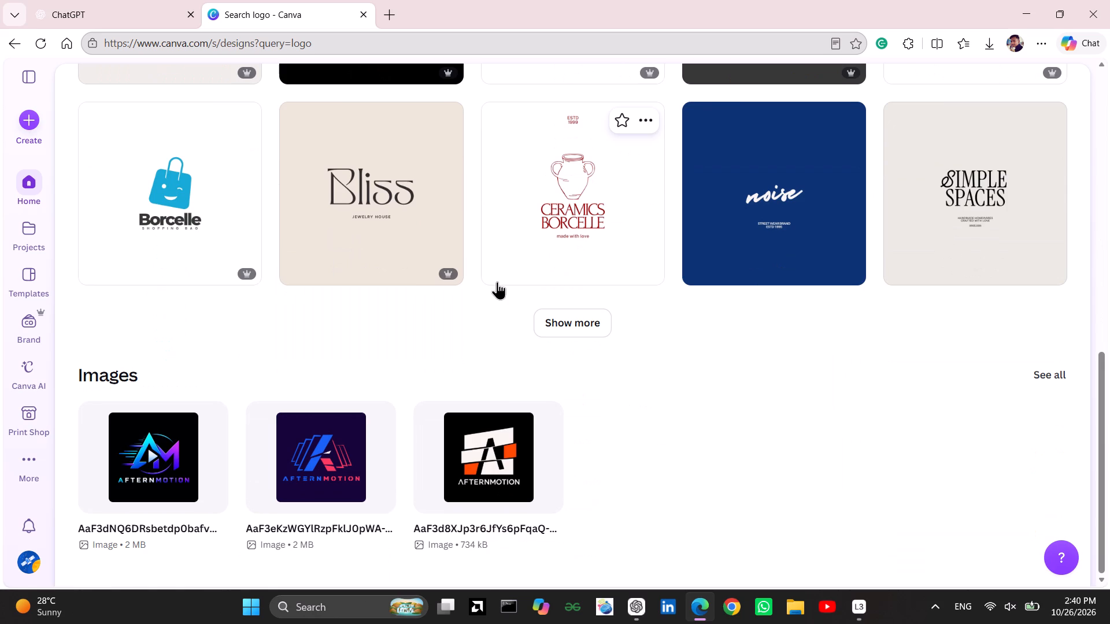
scroll(497, 281, "up", 2)
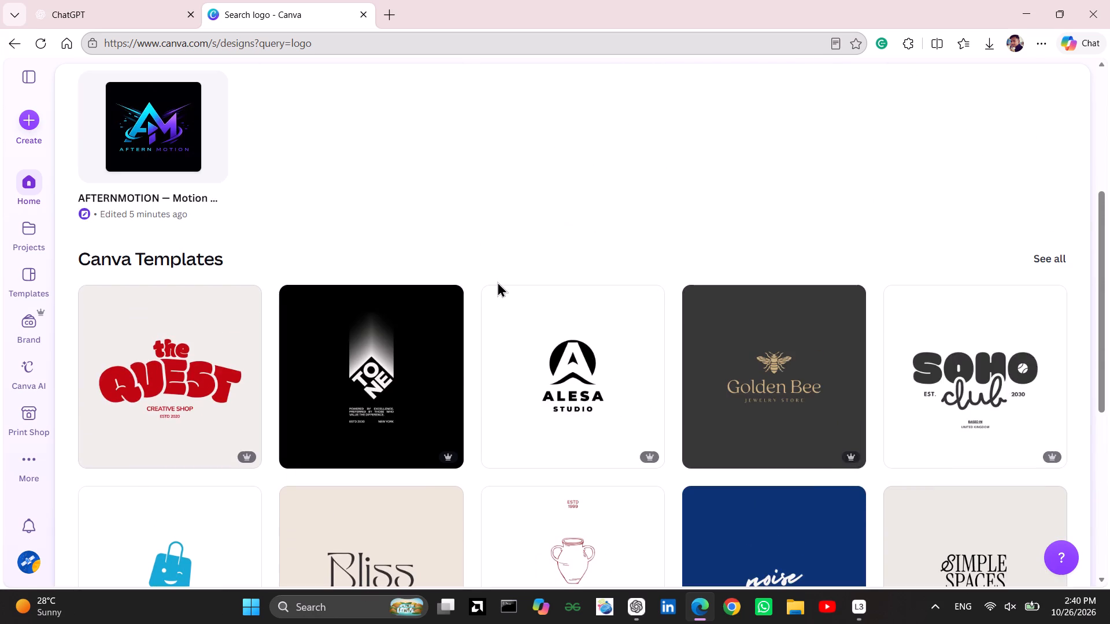
scroll(497, 281, "up", 4)
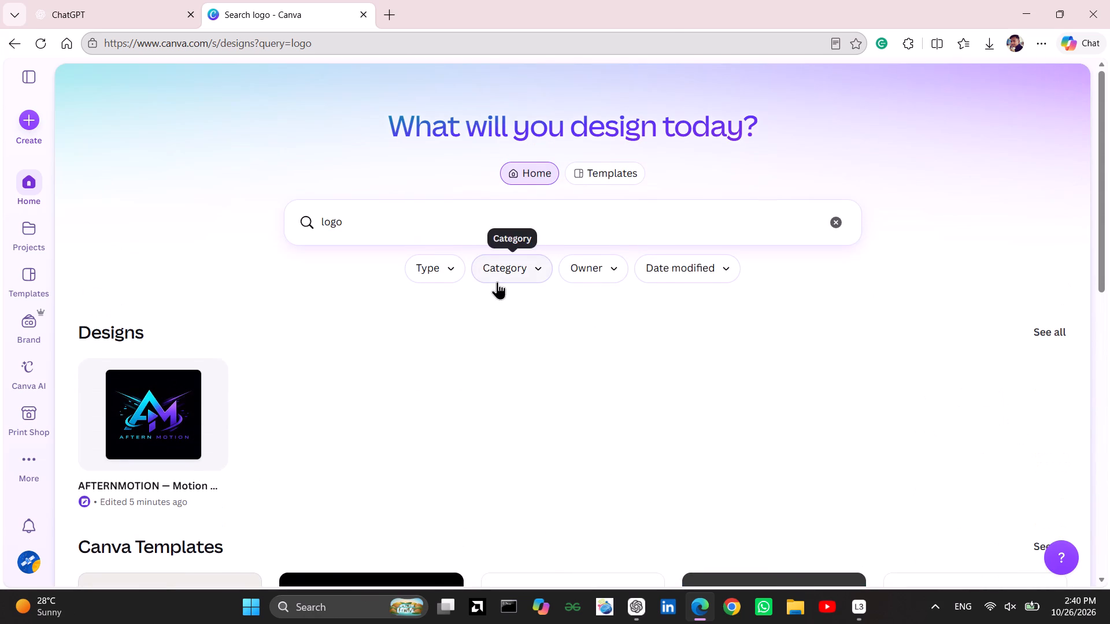
scroll(497, 281, "down", 3)
scroll(497, 281, "up", 1)
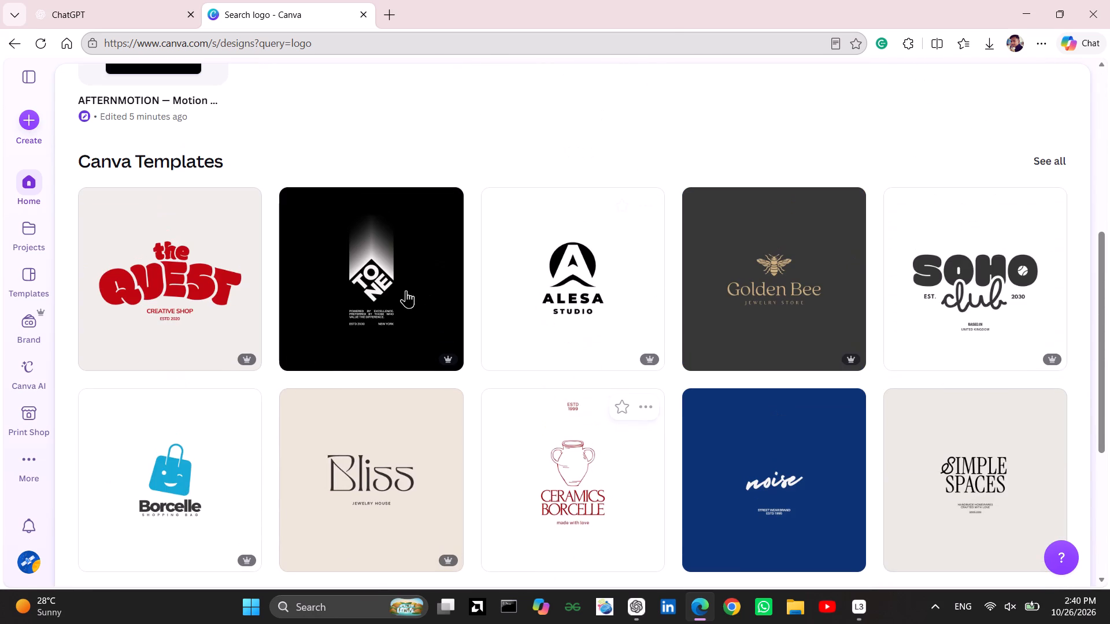
scroll(389, 291, "down", 4)
scroll(389, 291, "up", 7)
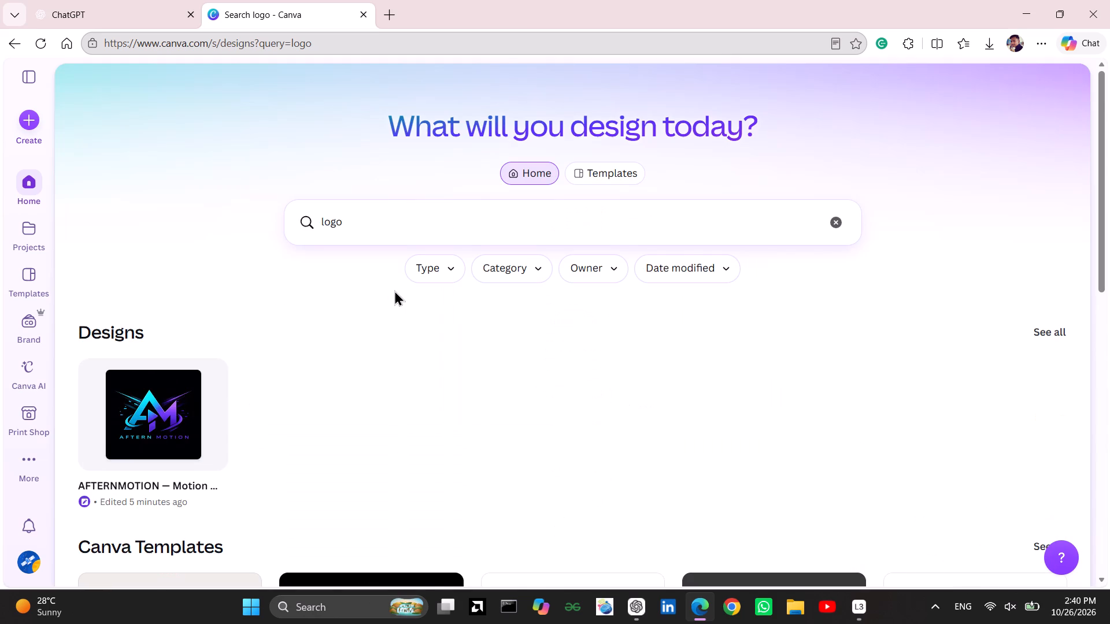
Load further batches of logo templates in the Canva Templates results and browse through their styles.
scroll(395, 290, "down", 4)
scroll(461, 306, "down", 7)
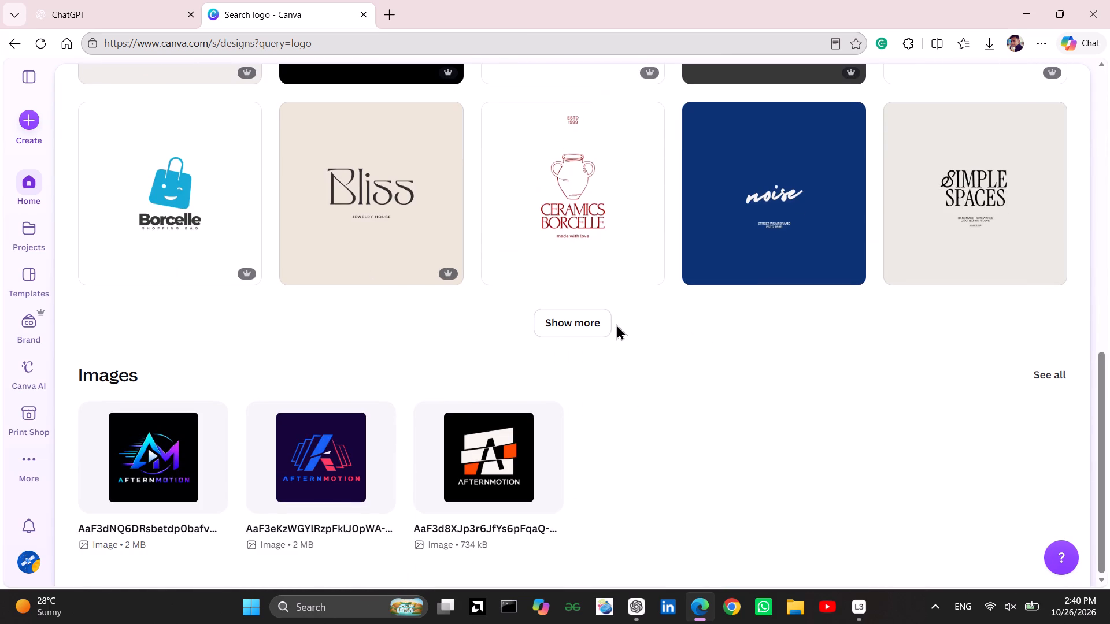
left_click(612, 324)
left_click(589, 324)
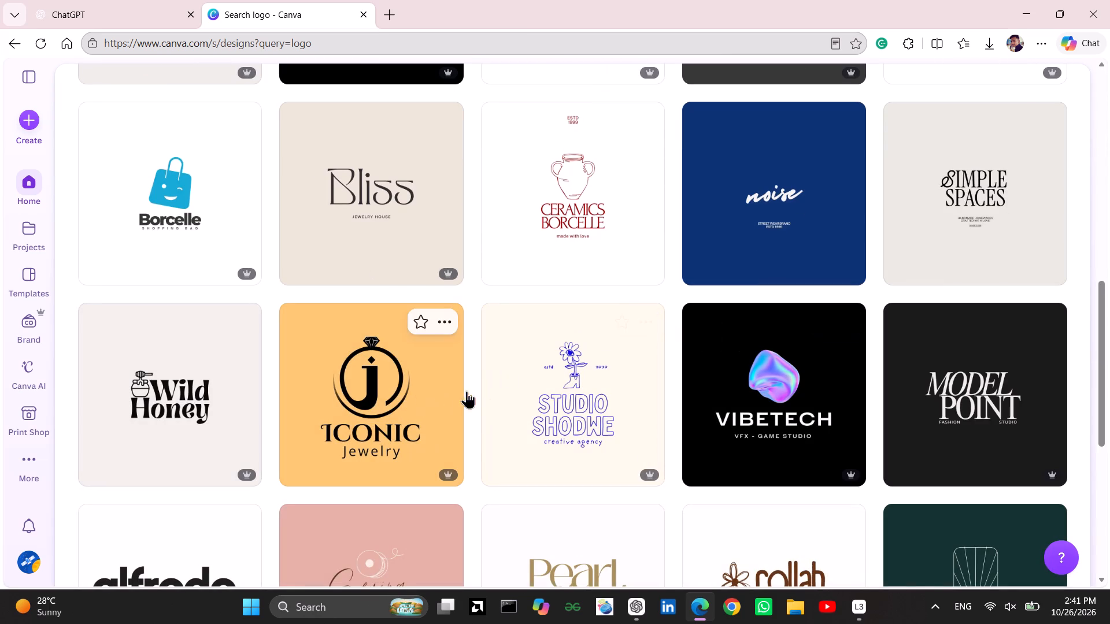
scroll(502, 384, "down", 1)
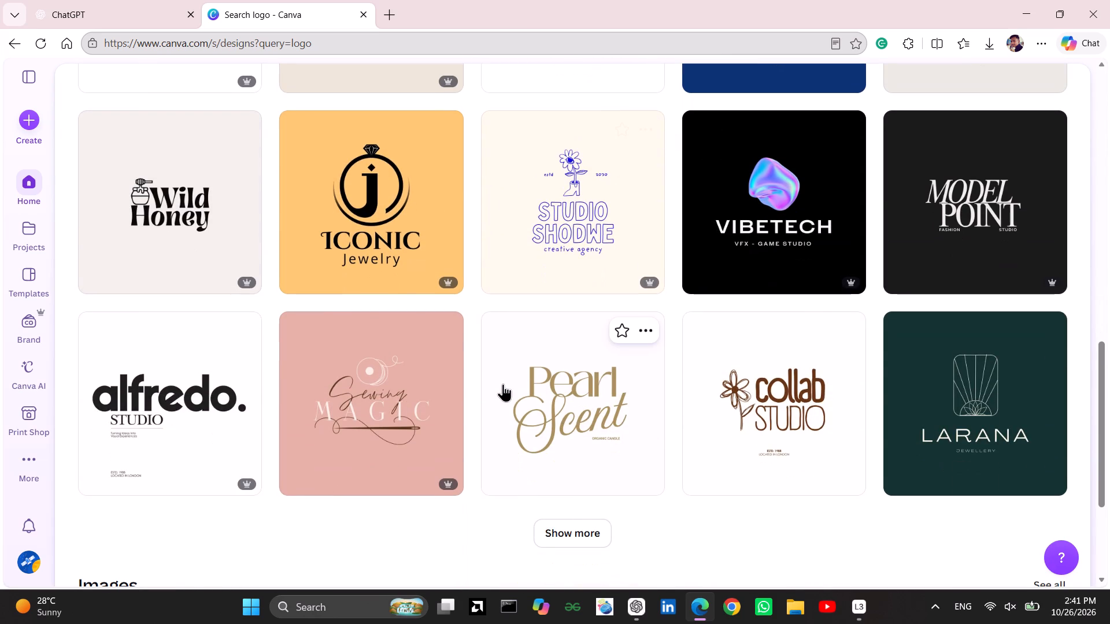
scroll(503, 384, "down", 2)
left_click(557, 329)
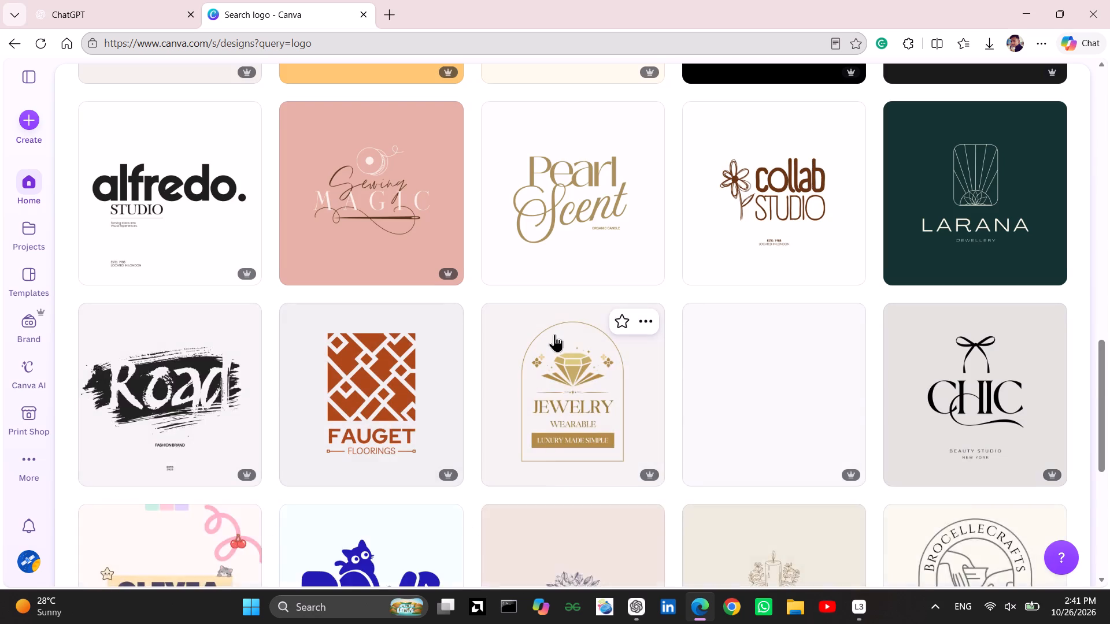
scroll(554, 334, "down", 2)
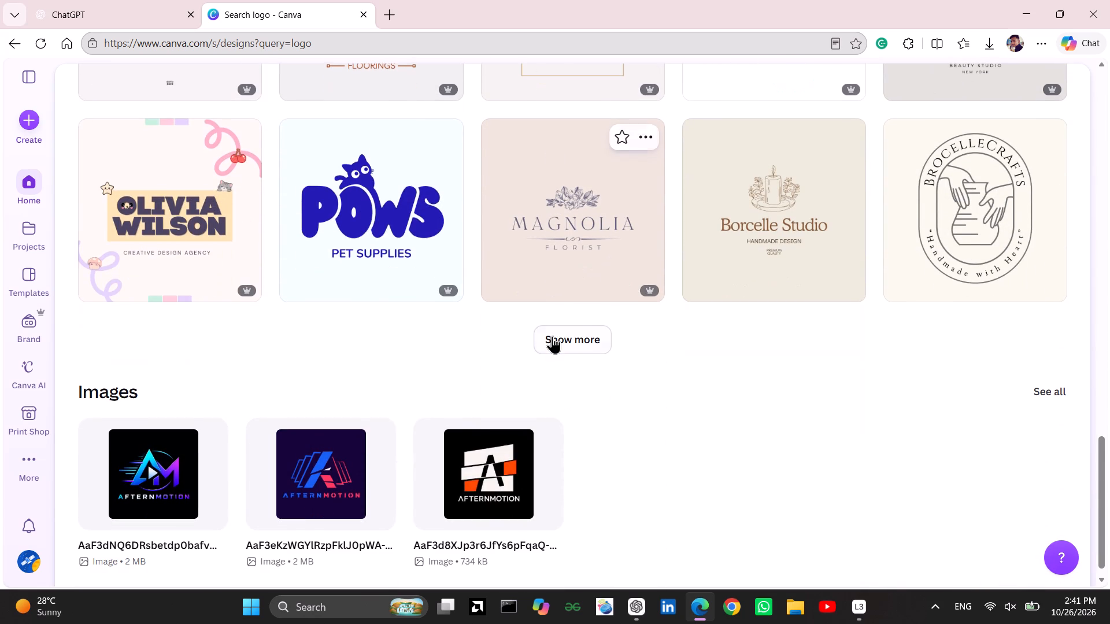
scroll(552, 336, "down", 1)
left_click(566, 323)
scroll(566, 325, "down", 1)
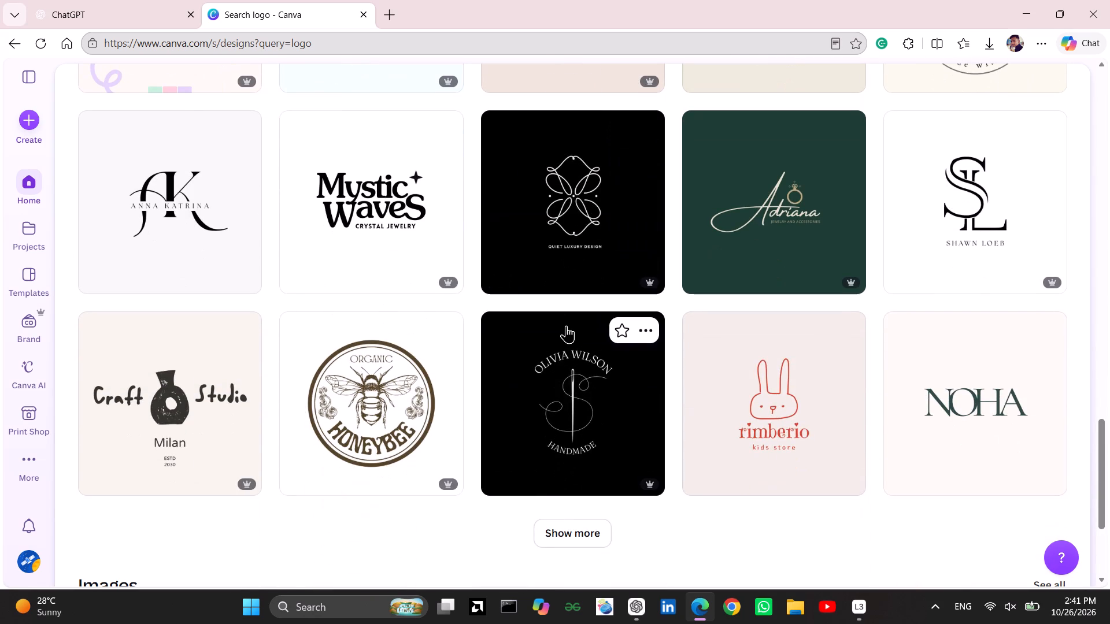
scroll(566, 325, "down", 2)
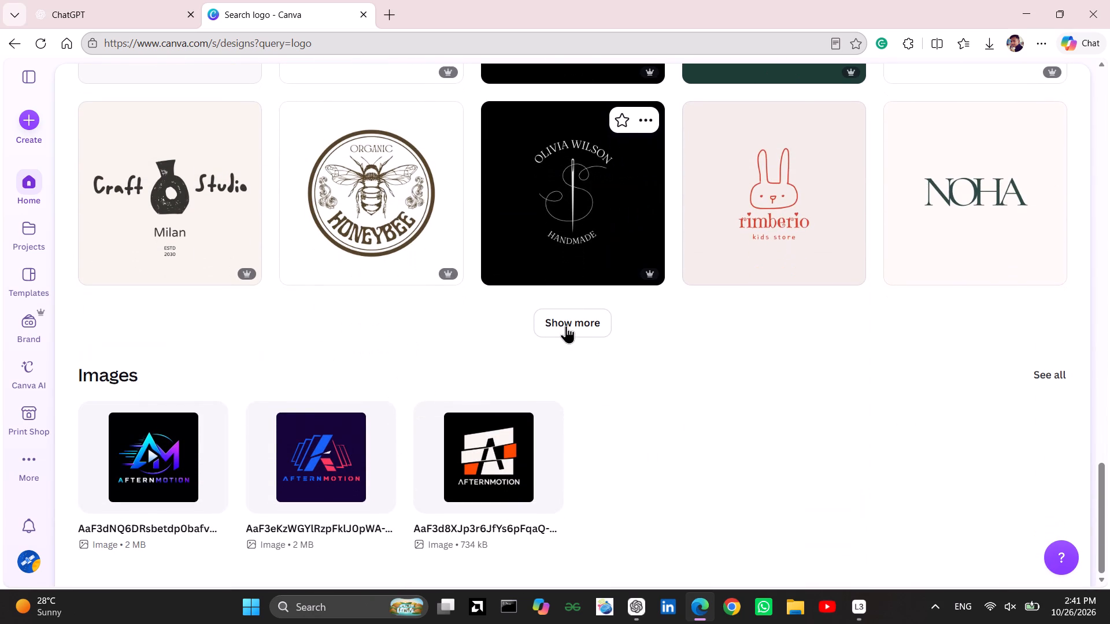
scroll(566, 325, "down", 1)
left_click(566, 326)
scroll(567, 328, "down", 1)
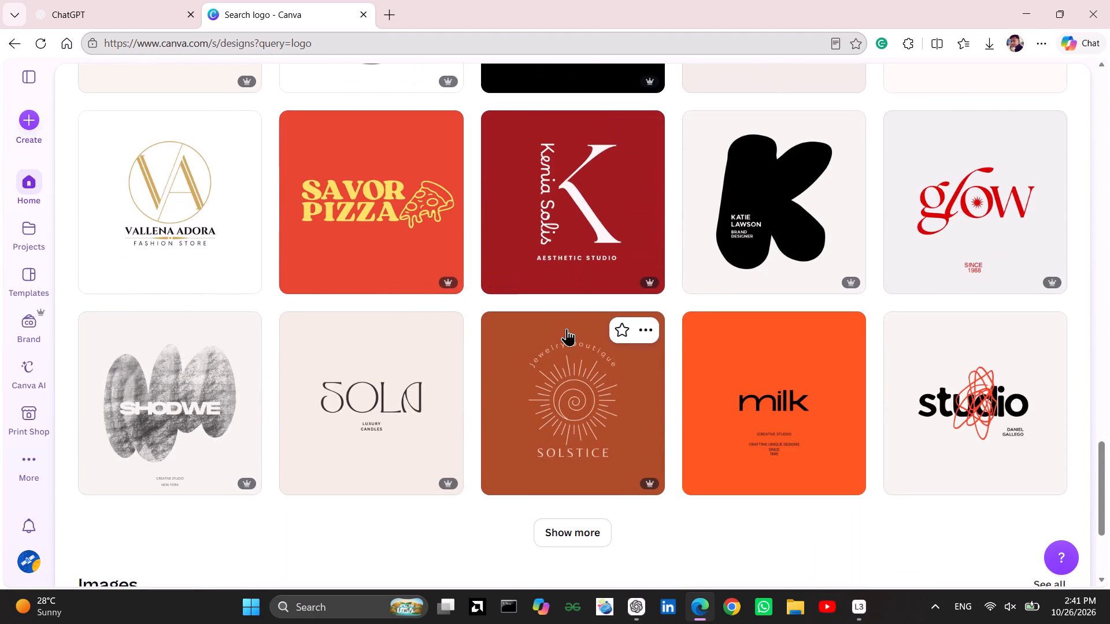
scroll(567, 329, "down", 1)
left_click(573, 343)
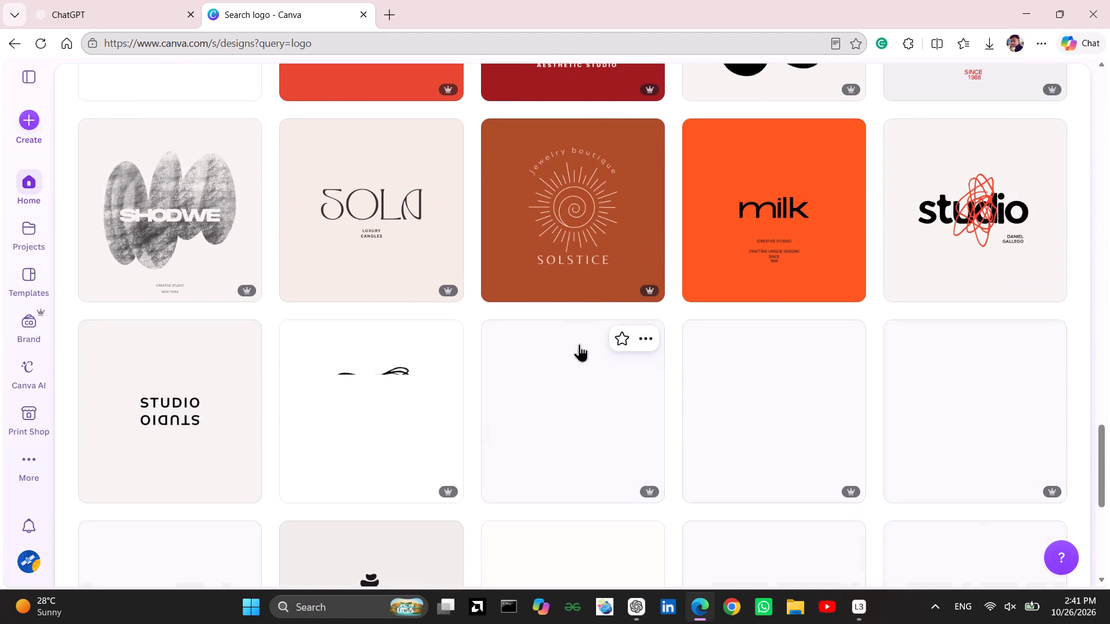
scroll(580, 344, "down", 3)
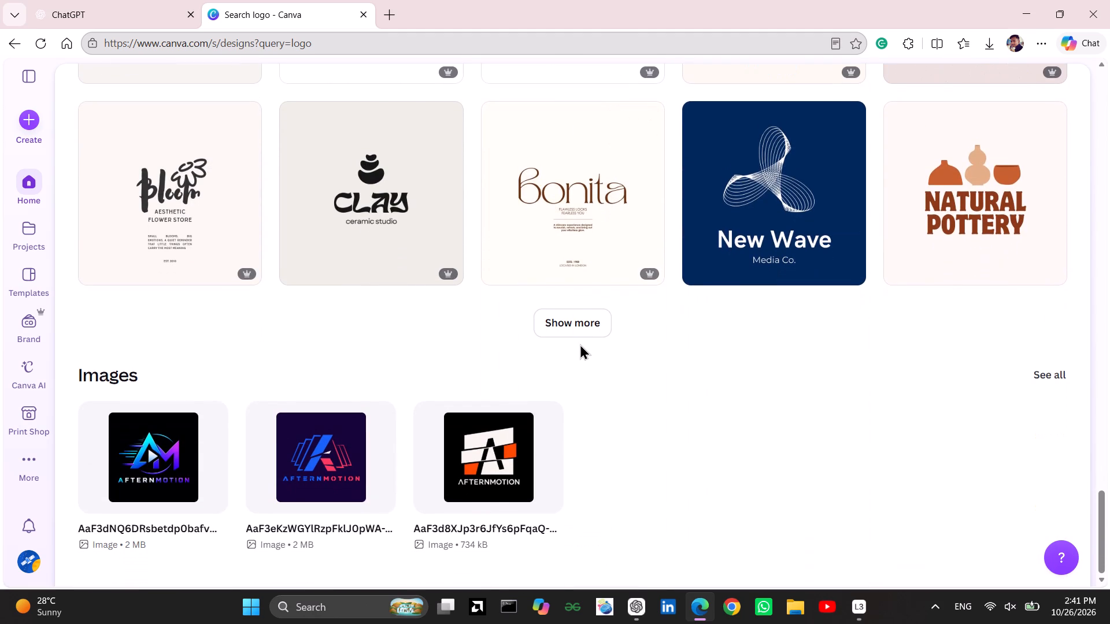
scroll(580, 344, "down", 3)
left_click(585, 324)
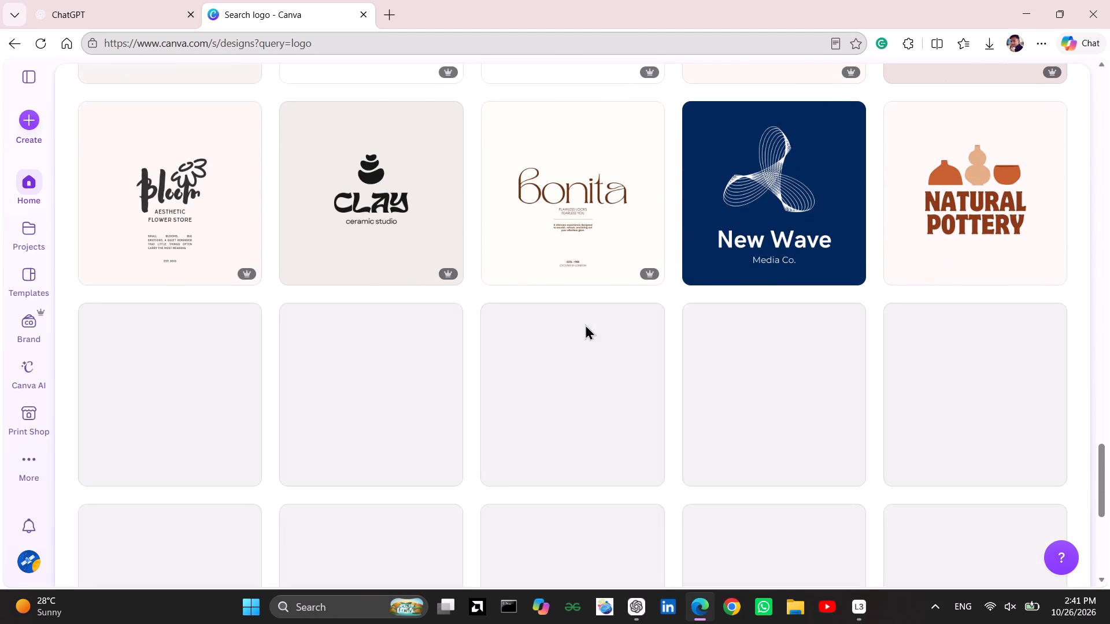
scroll(581, 335, "down", 1)
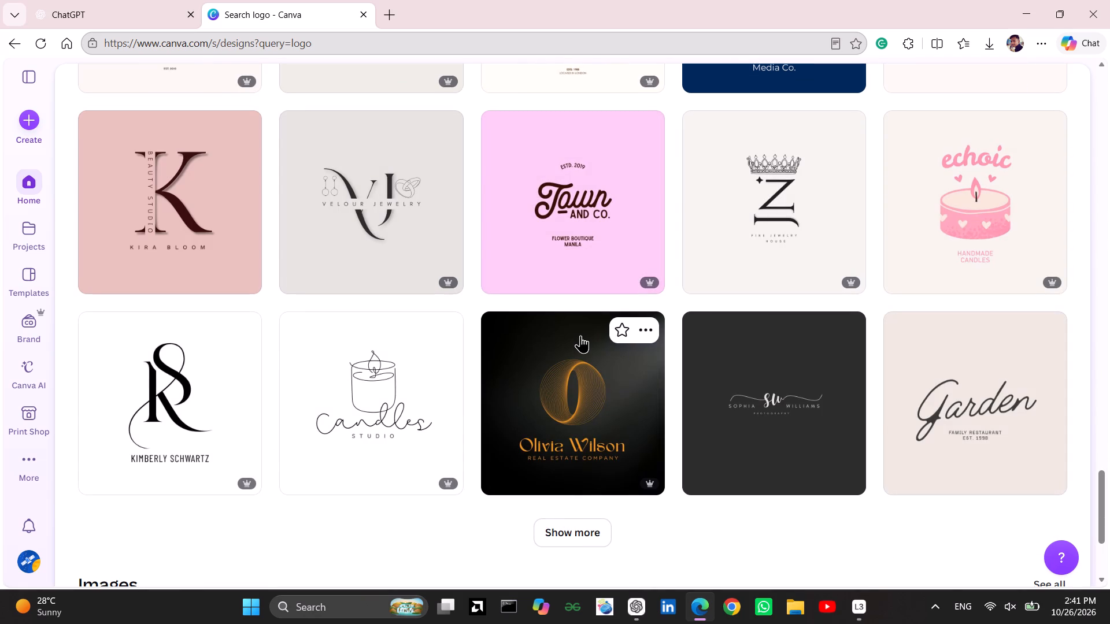
scroll(580, 335, "down", 1)
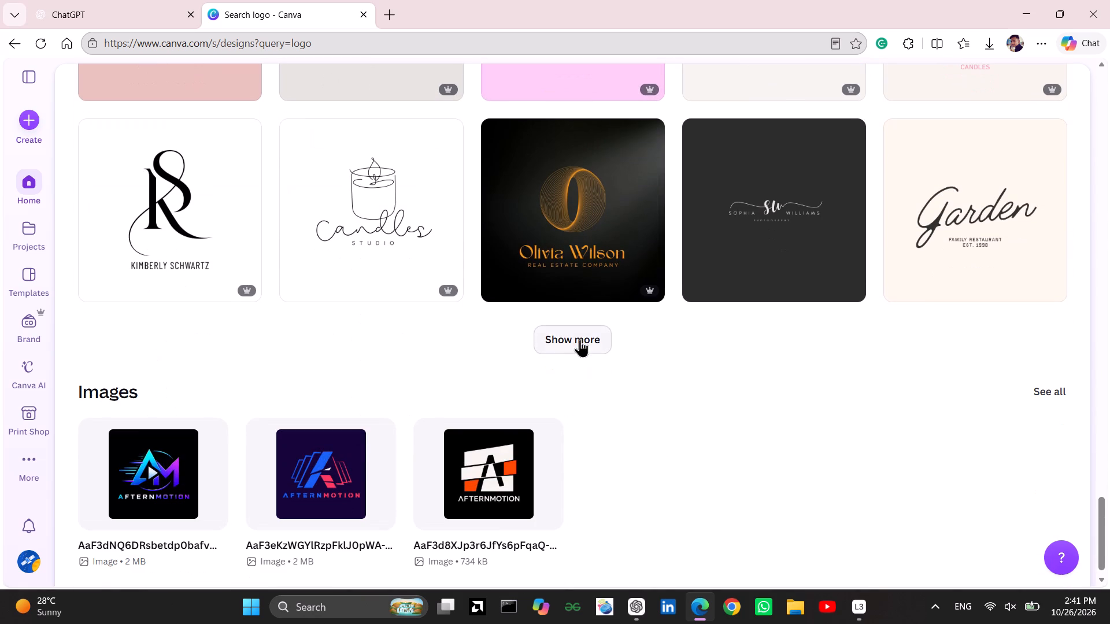
left_click(580, 340)
scroll(580, 340, "down", 1)
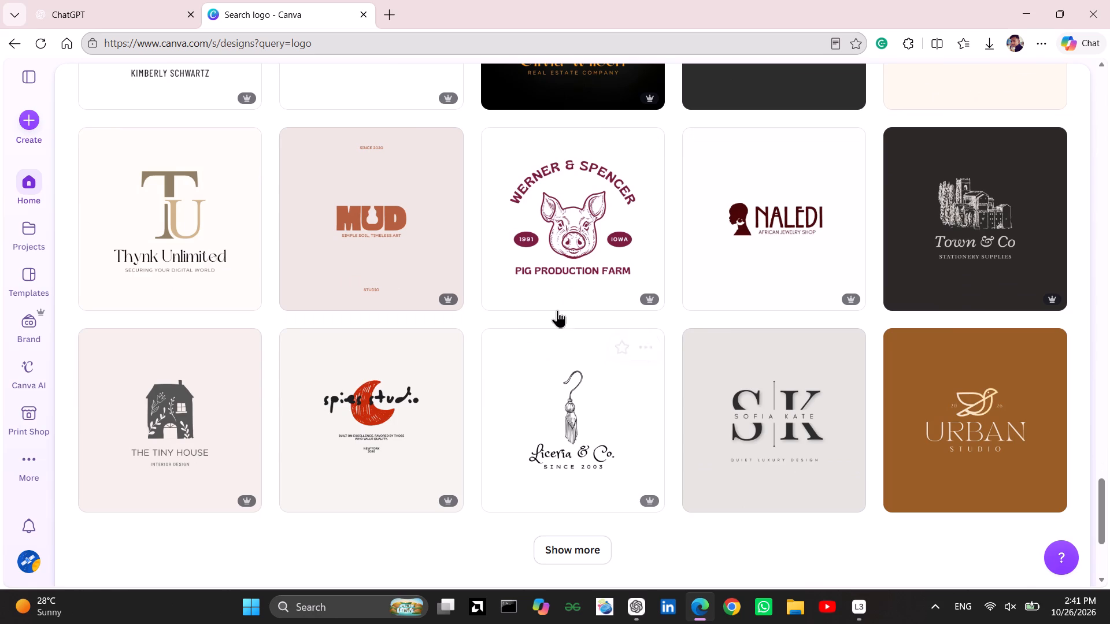
Load another batch of logo templates in the Canva Templates results and look through them.
scroll(557, 309, "down", 4)
scroll(558, 312, "up", 1)
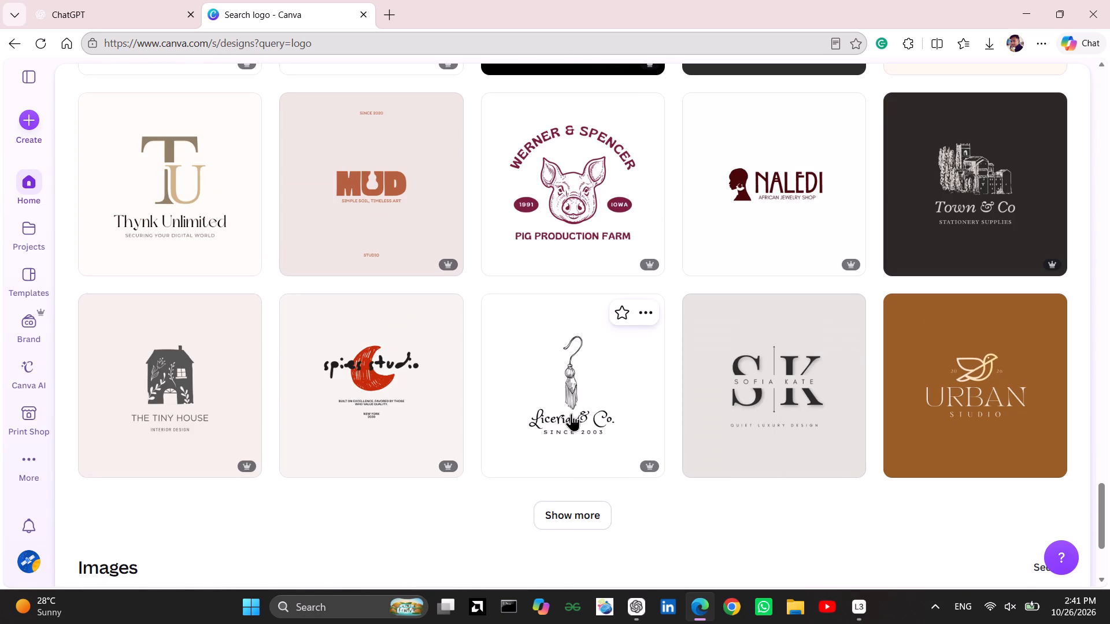
left_click(579, 516)
scroll(590, 396, "down", 4)
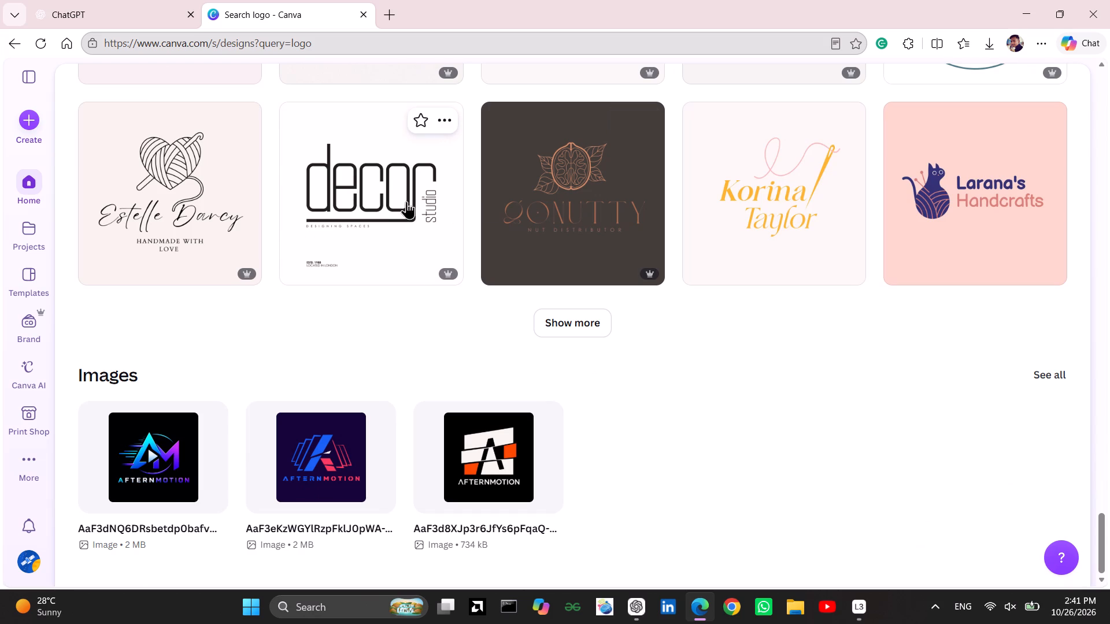
Preview the Black and White Modern Decor Studio Logo template and check its additional options.
left_click(403, 217)
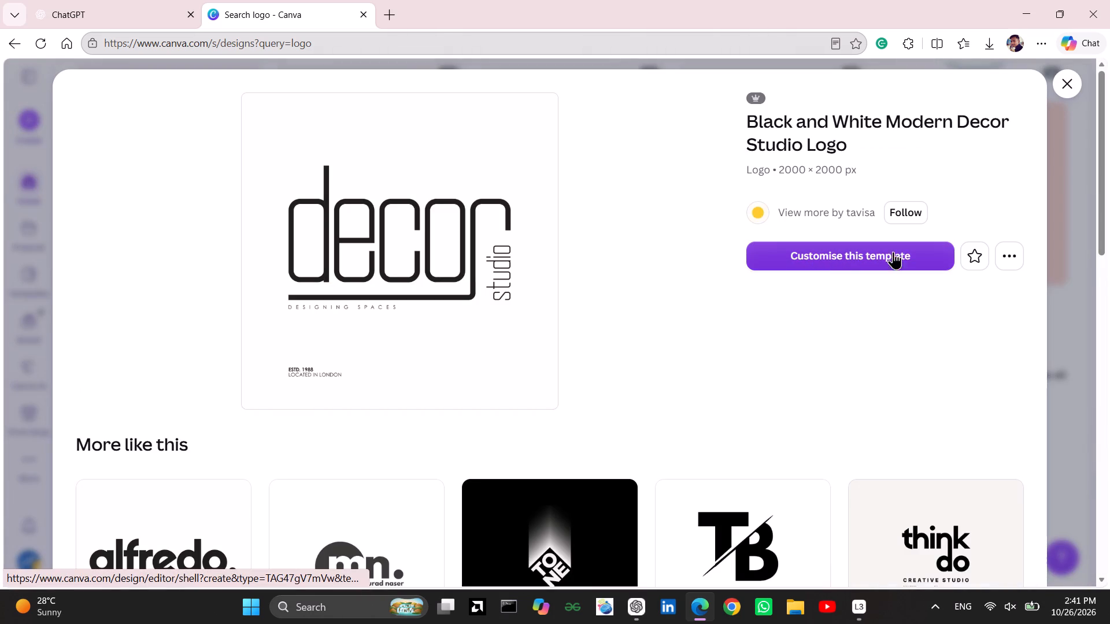
left_click(1001, 247)
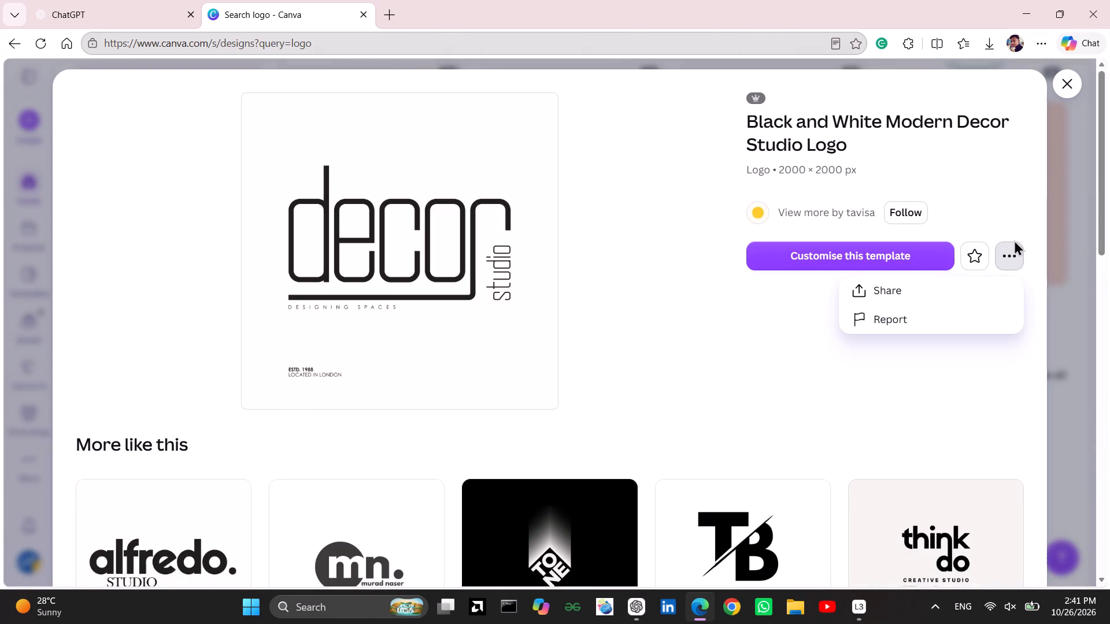
left_click(1014, 240)
Open the mirrored STUDIO wordmark template from the similar designs for editing.
scroll(935, 299, "down", 2)
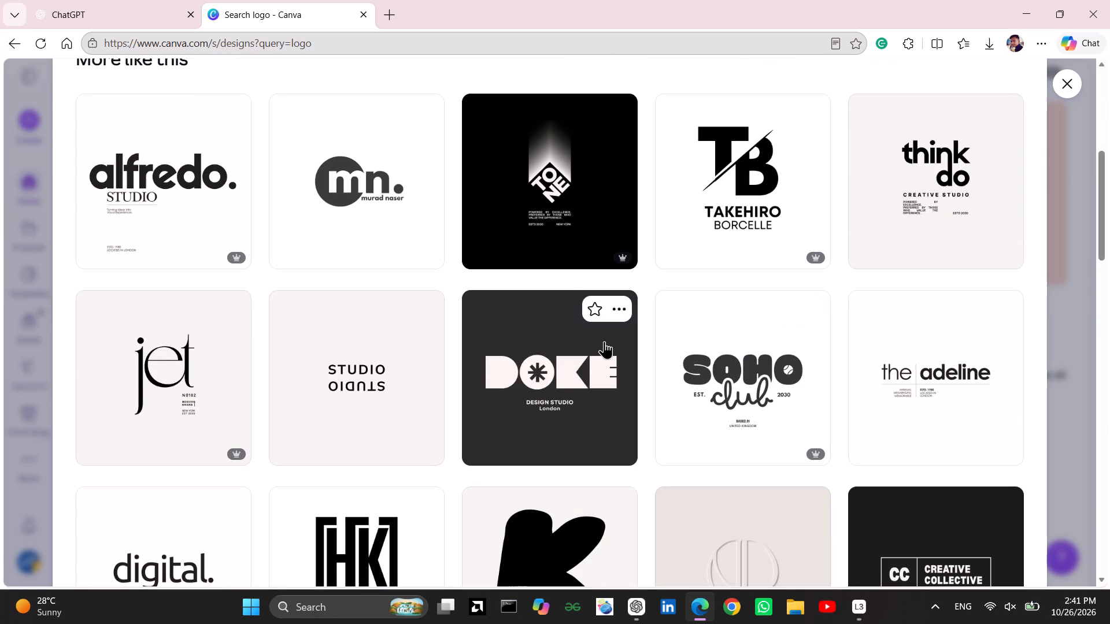
left_click(358, 377)
left_click(412, 232)
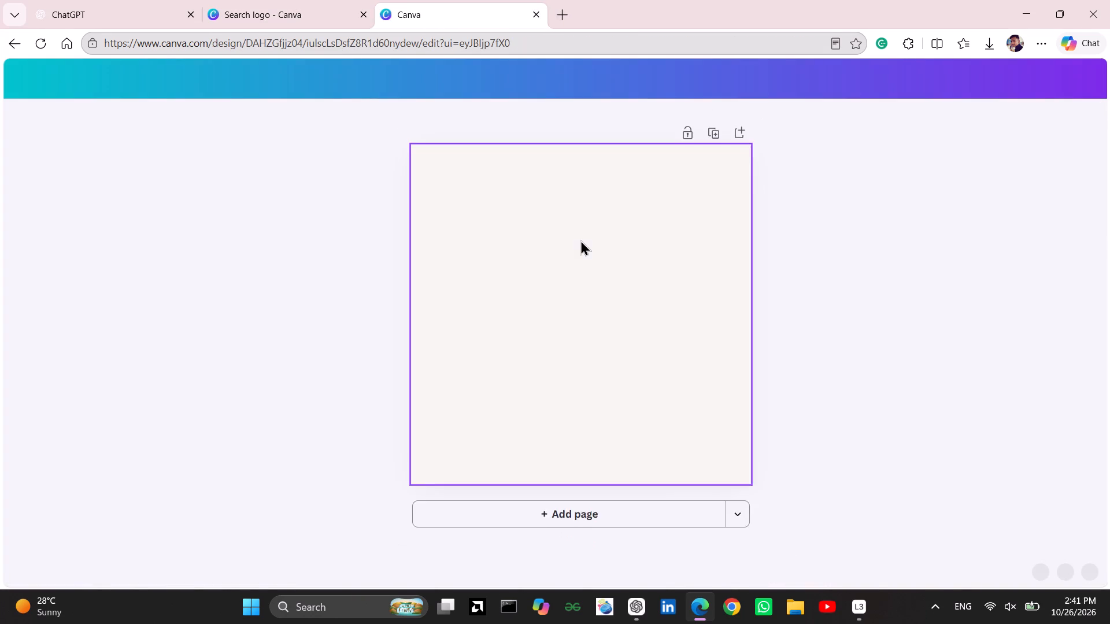
Replace the upright STUDIO text with AFTERN and the flipped STUDIO text with MOTION, and close the design.
left_click(593, 305)
double_click(595, 314)
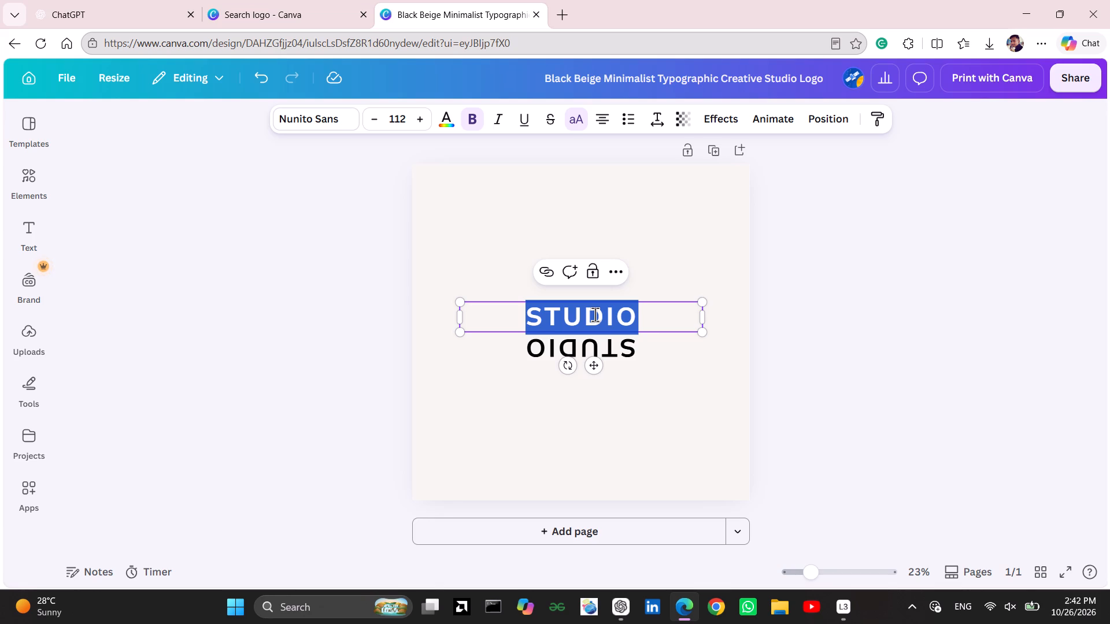
key("a")
type("FTERN")
double_click(600, 341)
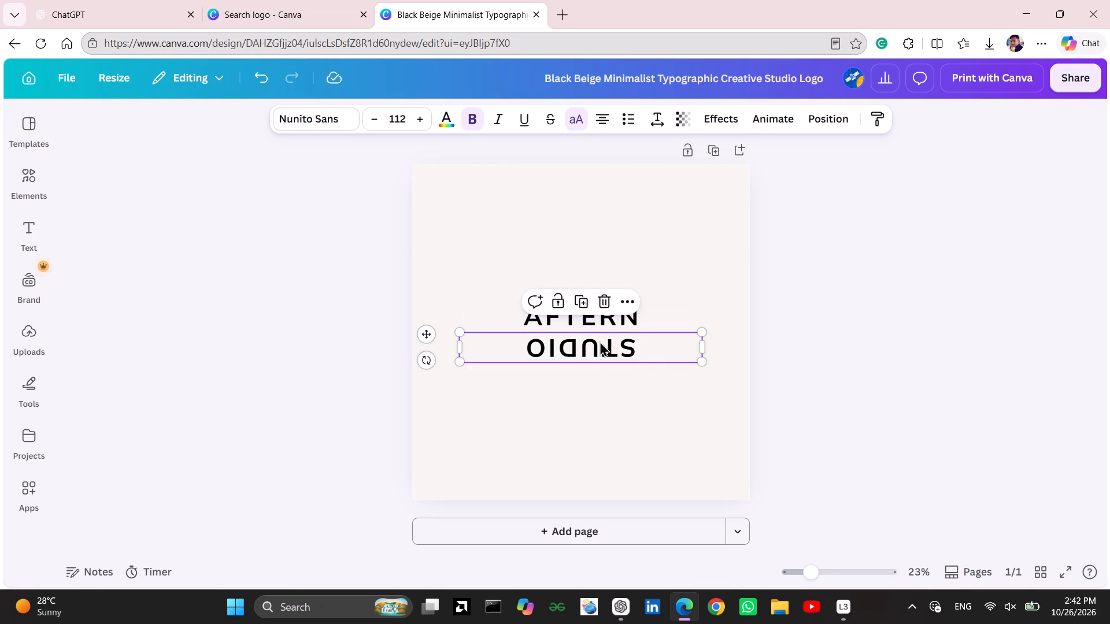
key("m")
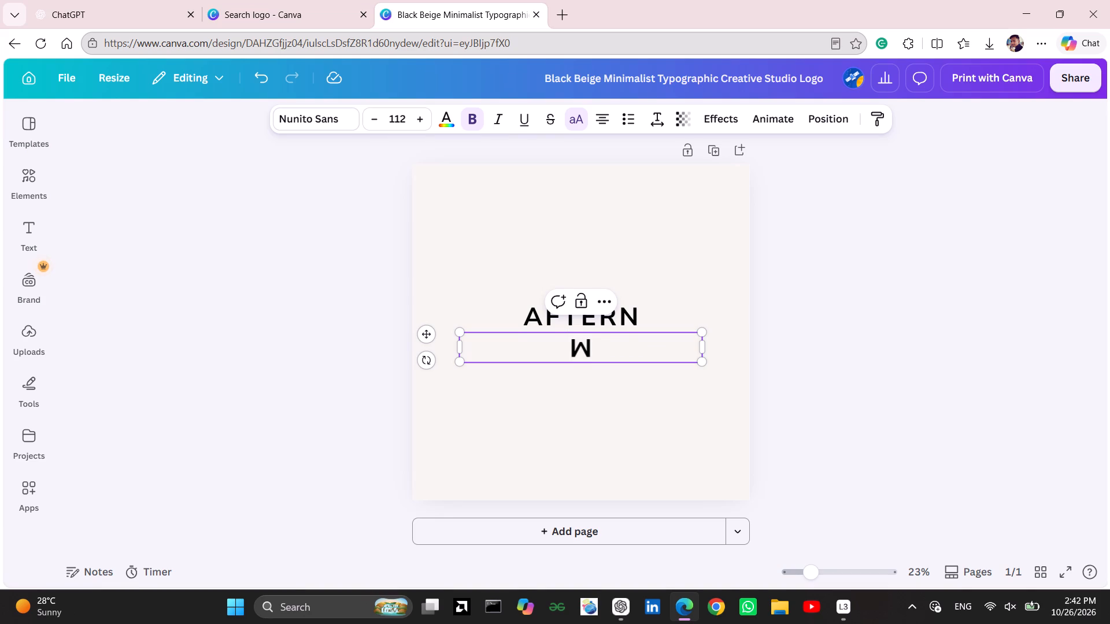
type("OTION")
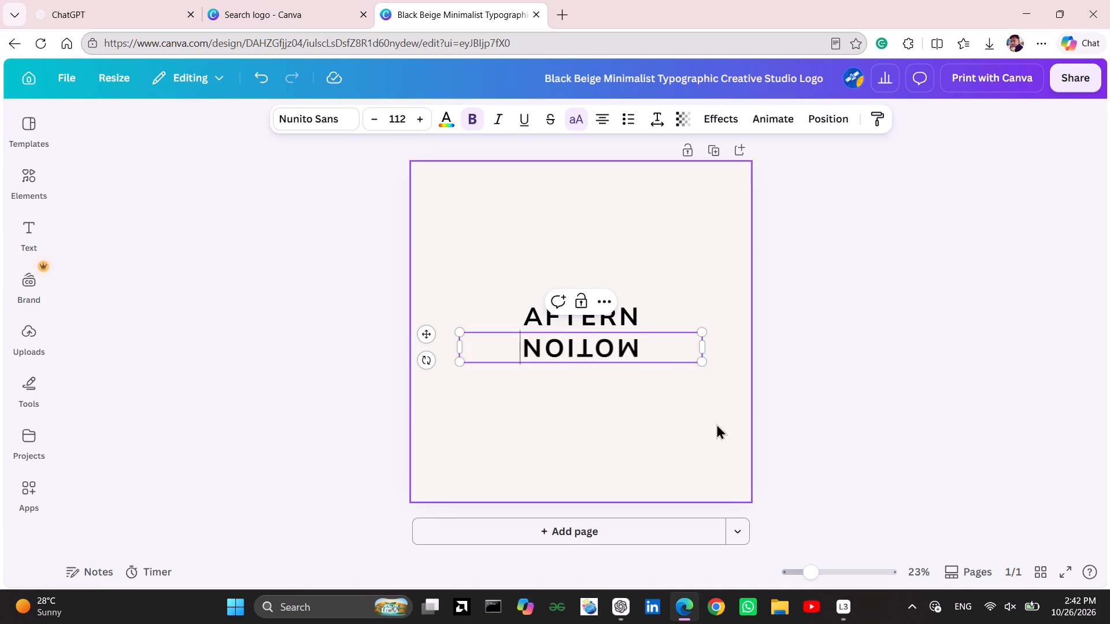
left_click(713, 414)
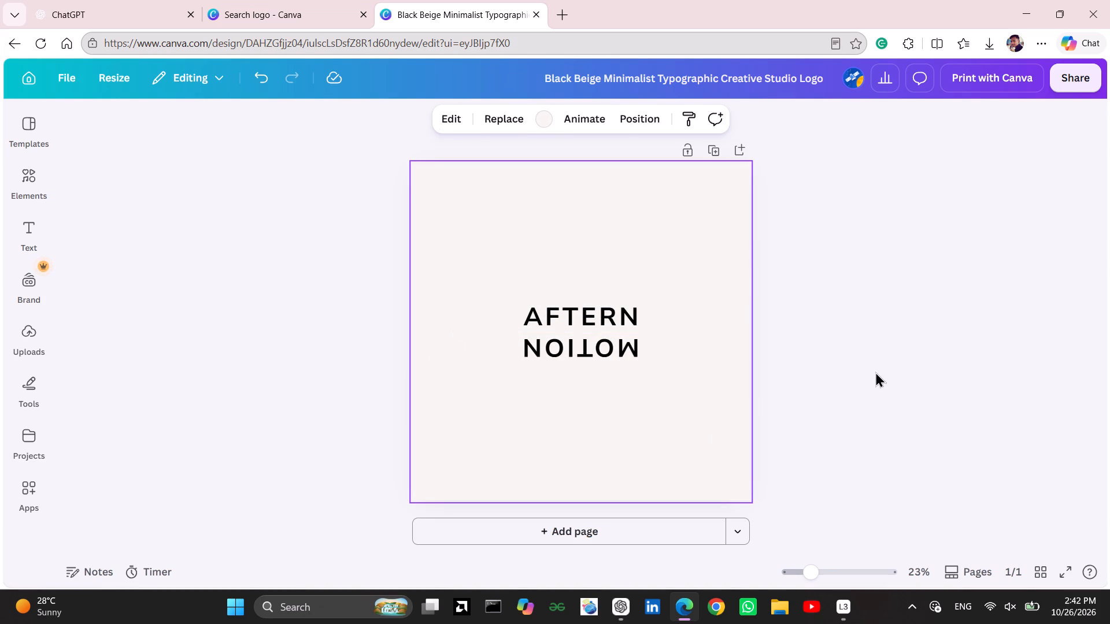
scroll(658, 355, "down", 3)
scroll(609, 363, "up", 5)
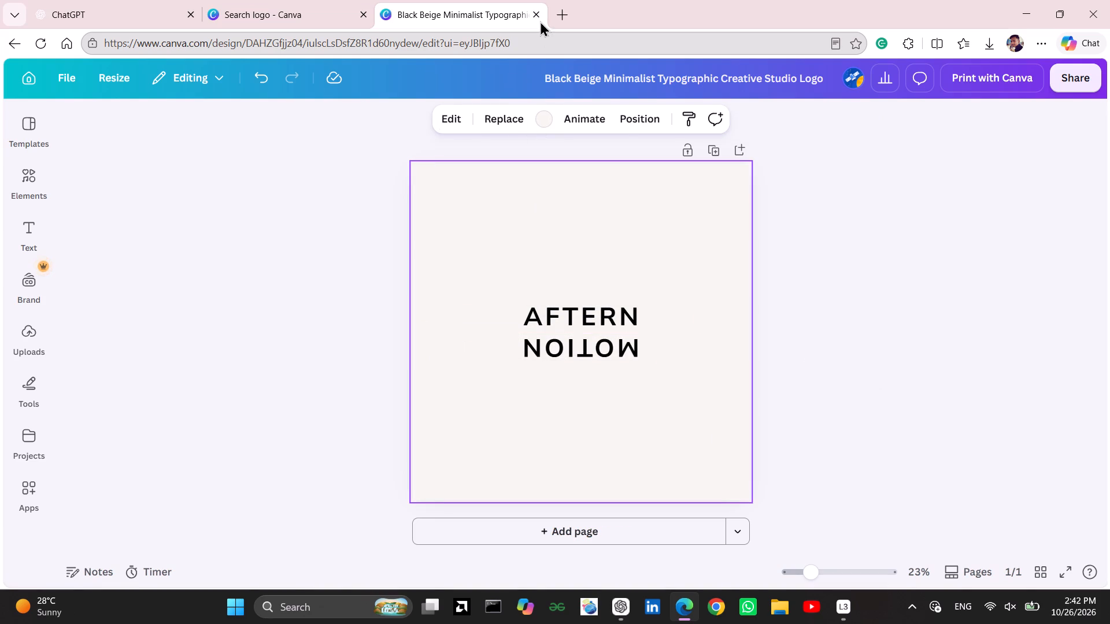
left_click(539, 16)
Open the Black and White Minimalist Monogram Personal Logo template from the similar designs for editing.
scroll(905, 164, "down", 2)
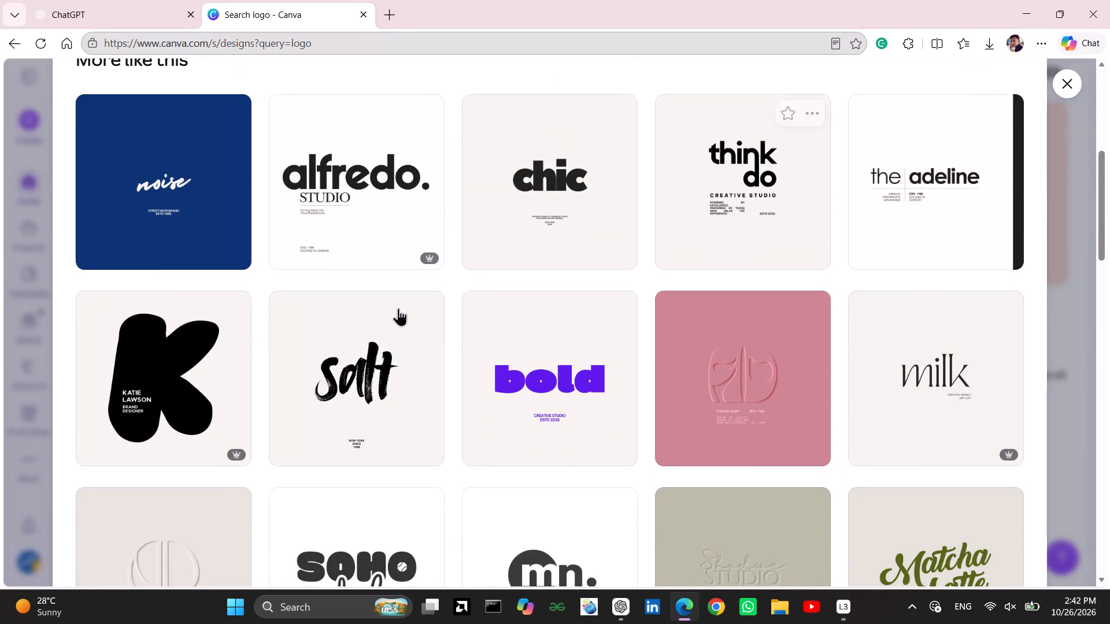
scroll(548, 365, "down", 1)
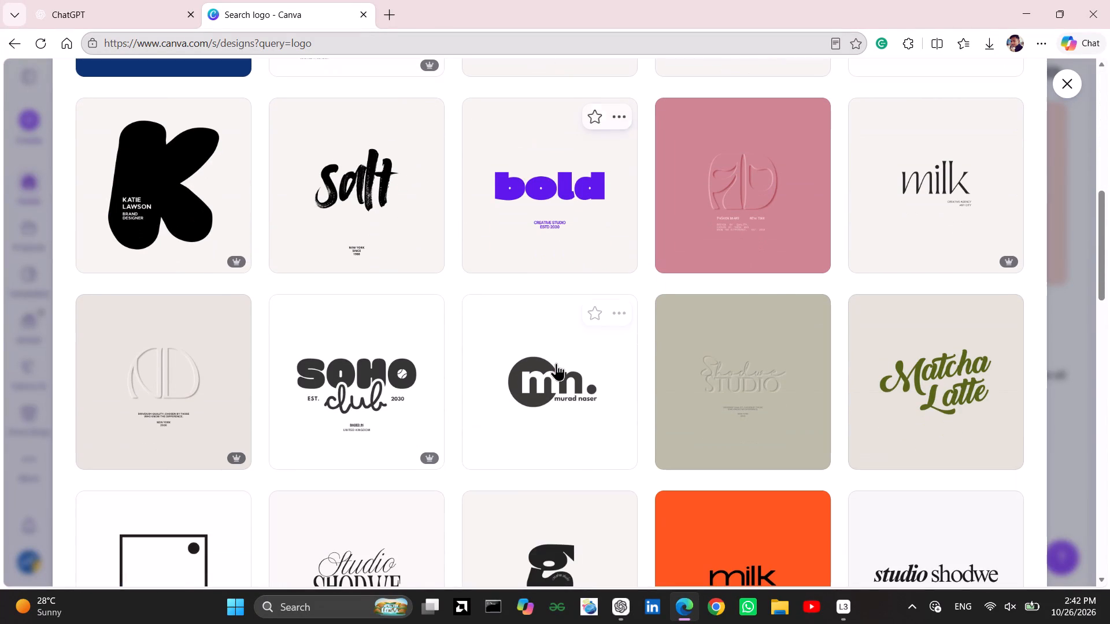
left_click(564, 393)
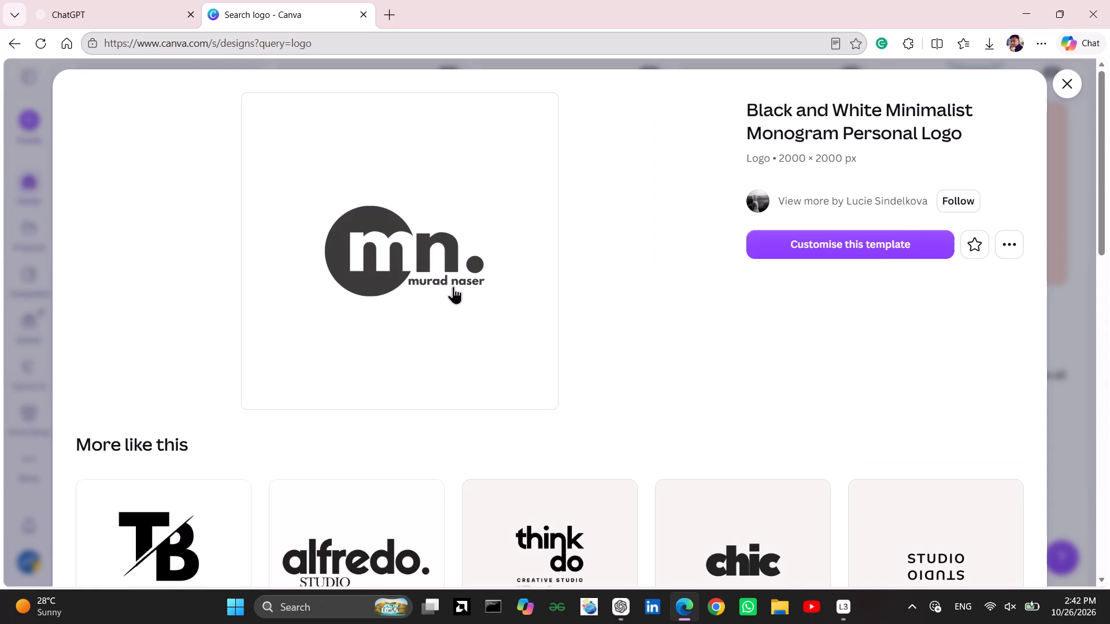
left_click(423, 255)
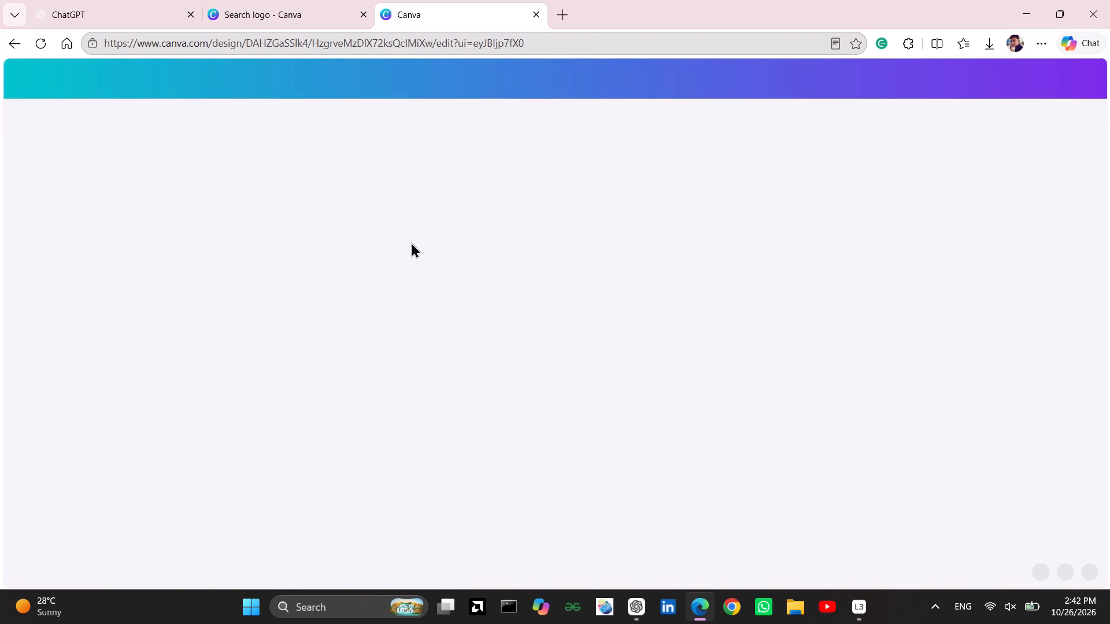
Change the monogram's white letter to A and its dark letter text to M.
double_click(570, 332)
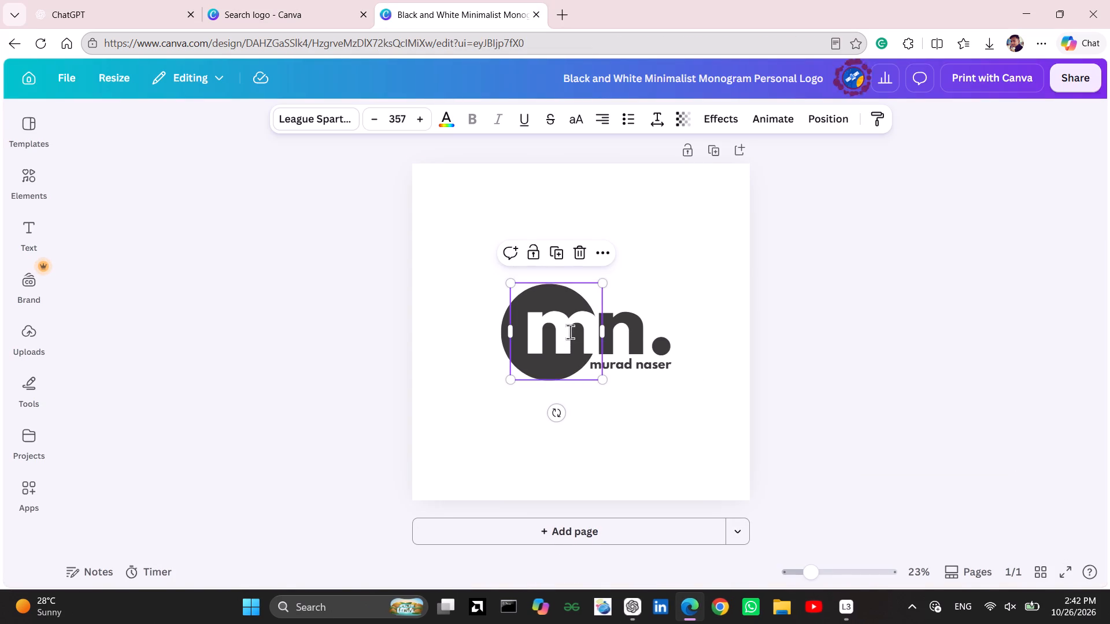
key("a")
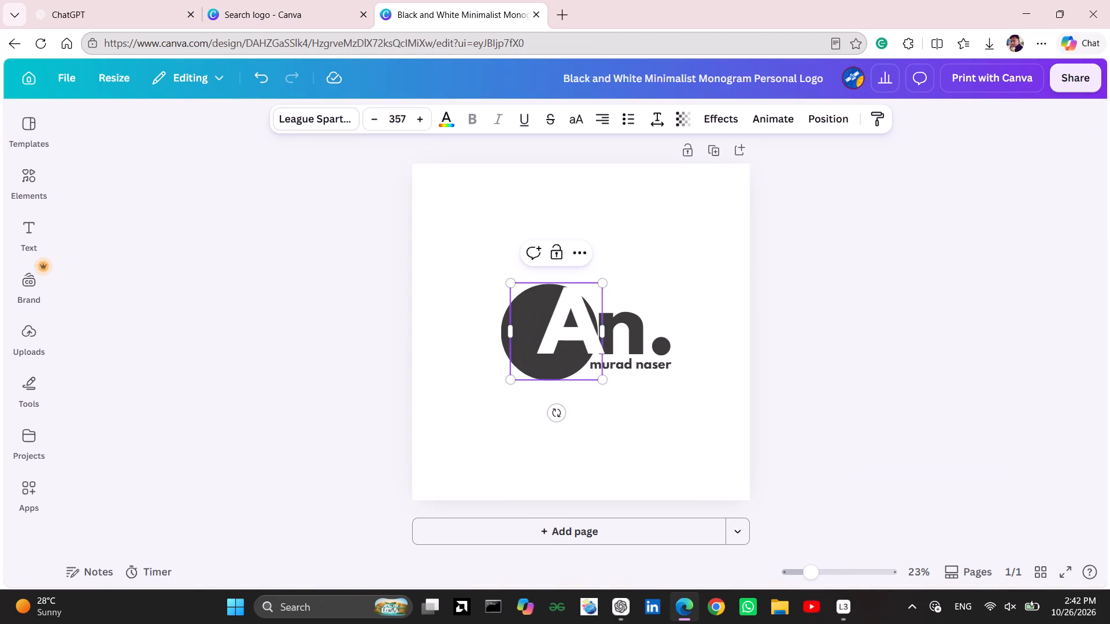
double_click(625, 338)
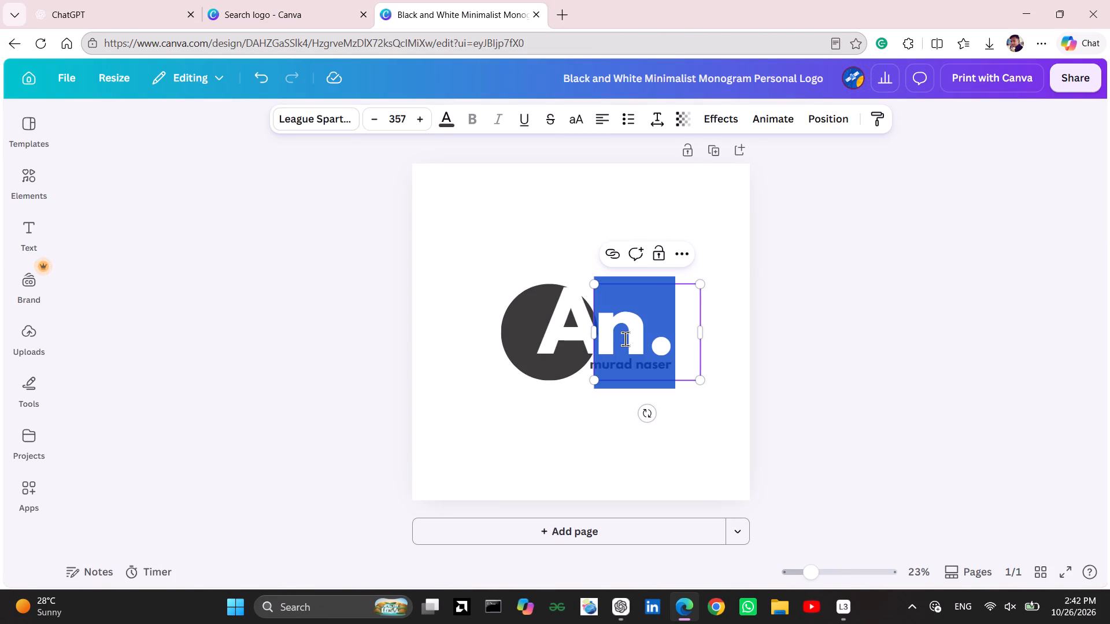
key("m")
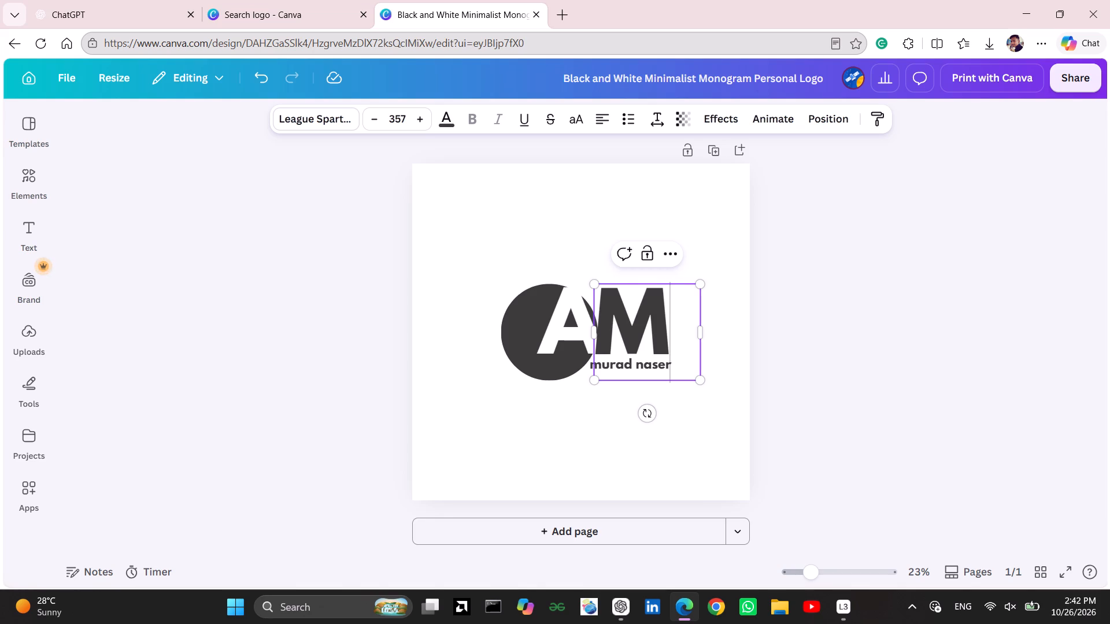
left_click(724, 440)
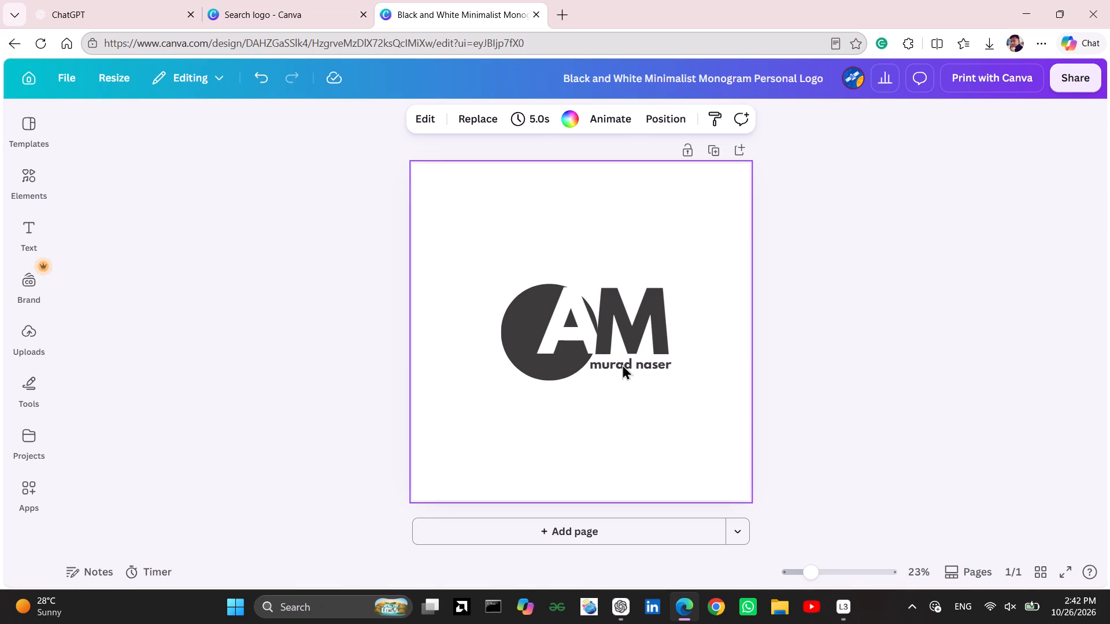
Reduce the white letter A over the circle to a font size of about 303.
left_click(576, 335)
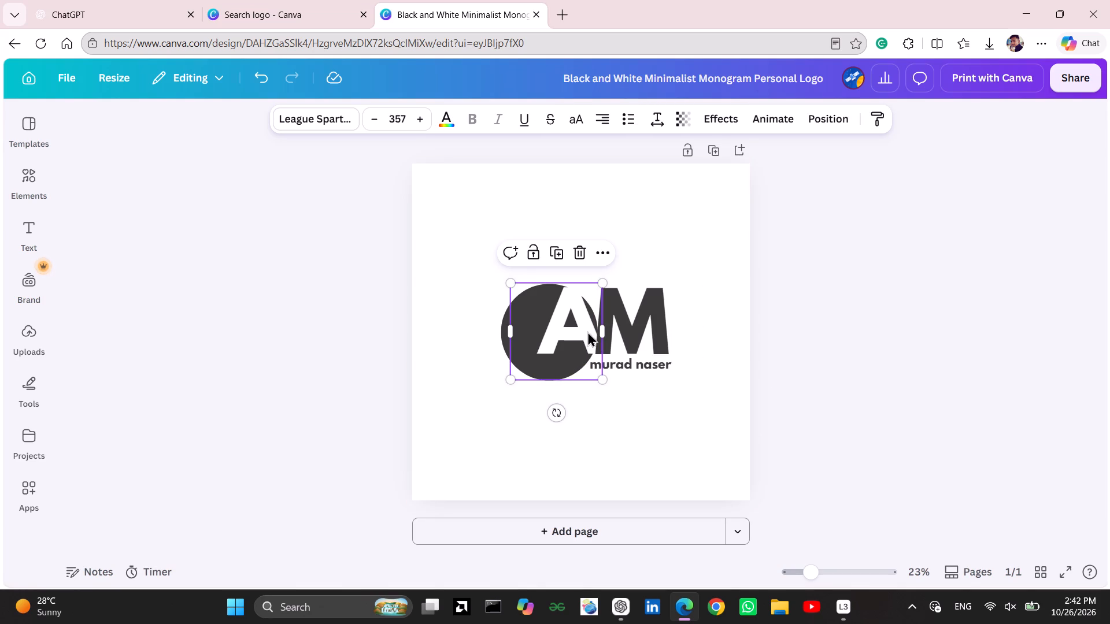
left_click(376, 121)
triple_click(376, 121)
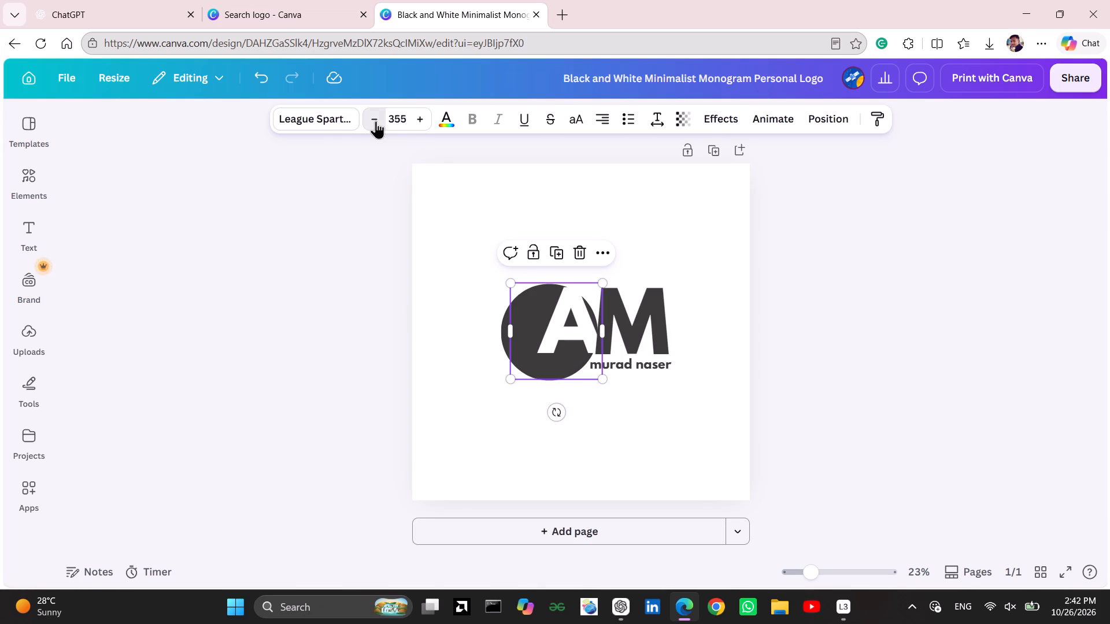
triple_click(376, 121)
triple_click(376, 121)
double_click(376, 121)
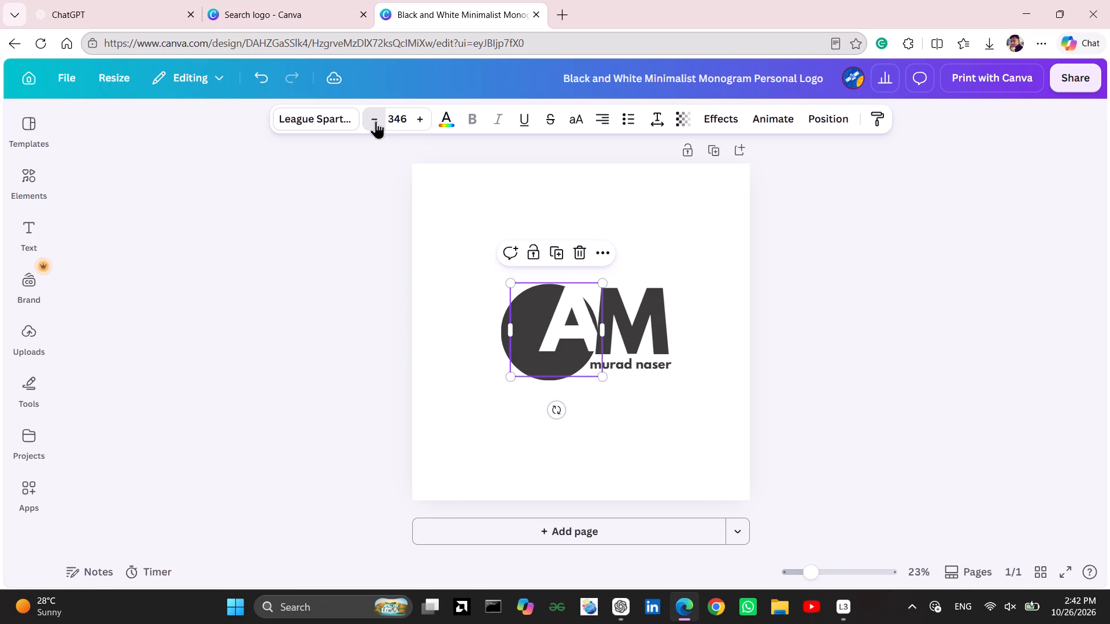
triple_click(376, 121)
triple_click(375, 120)
double_click(375, 120)
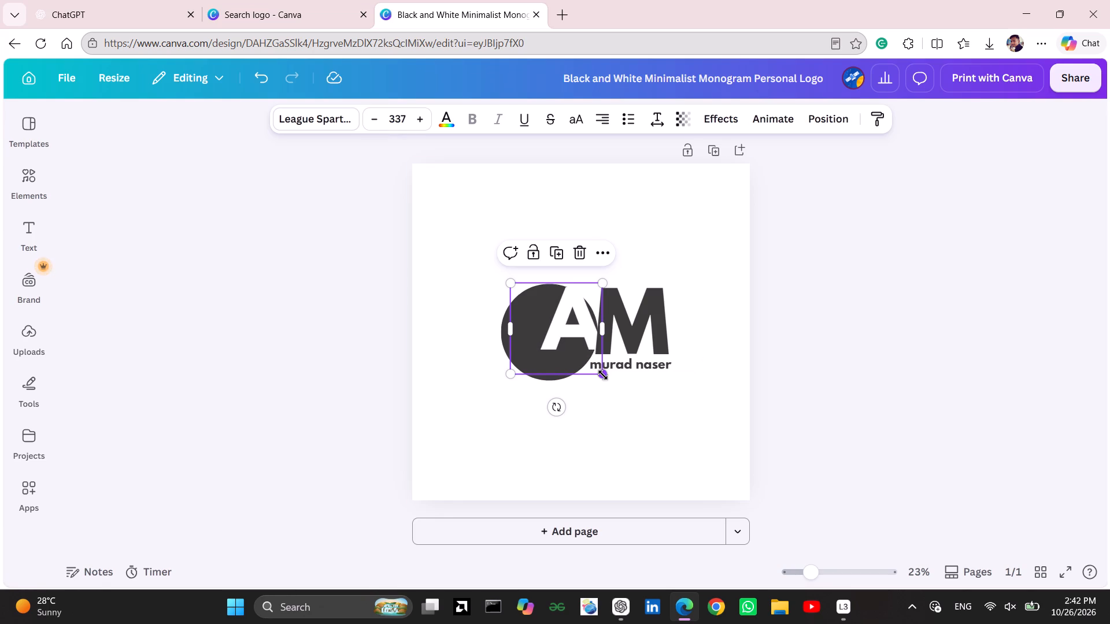
left_click_drag(603, 375, 597, 373)
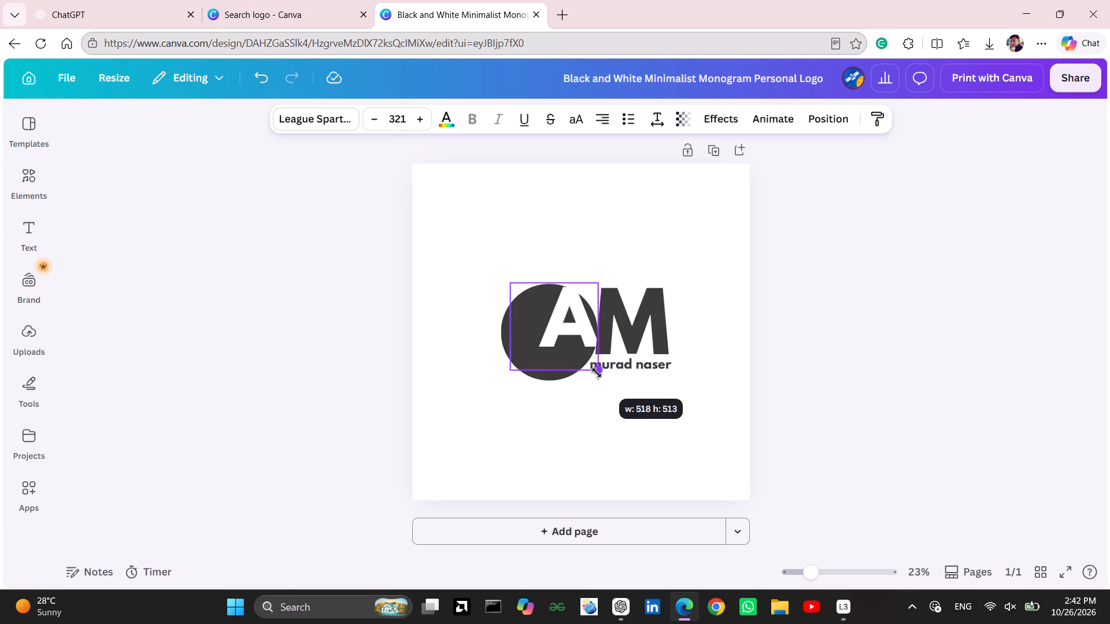
left_click_drag(597, 373, 591, 369)
Move the A against the M at the circle's edge, vertically centred with the M's text box.
left_click_drag(572, 328, 578, 335)
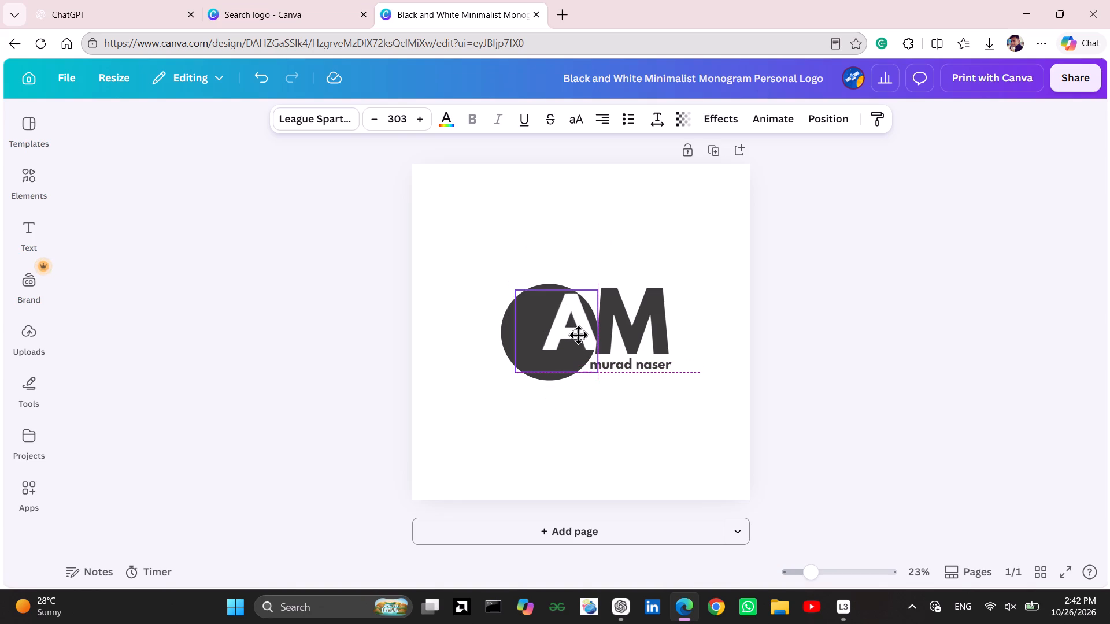
left_click_drag(578, 335, 584, 337)
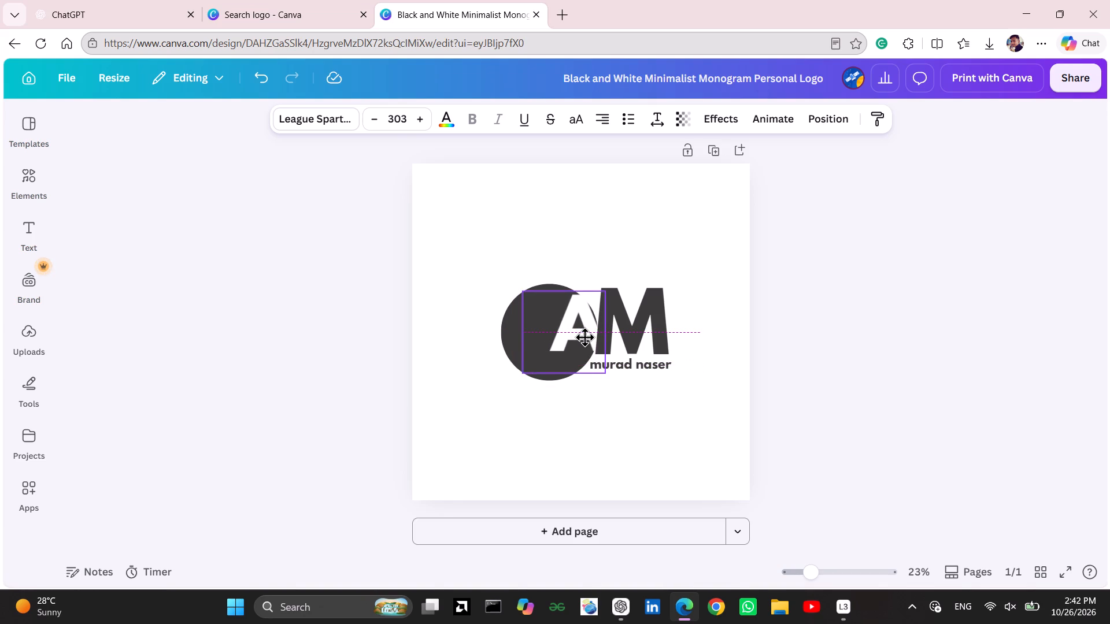
left_click_drag(584, 337, 586, 337)
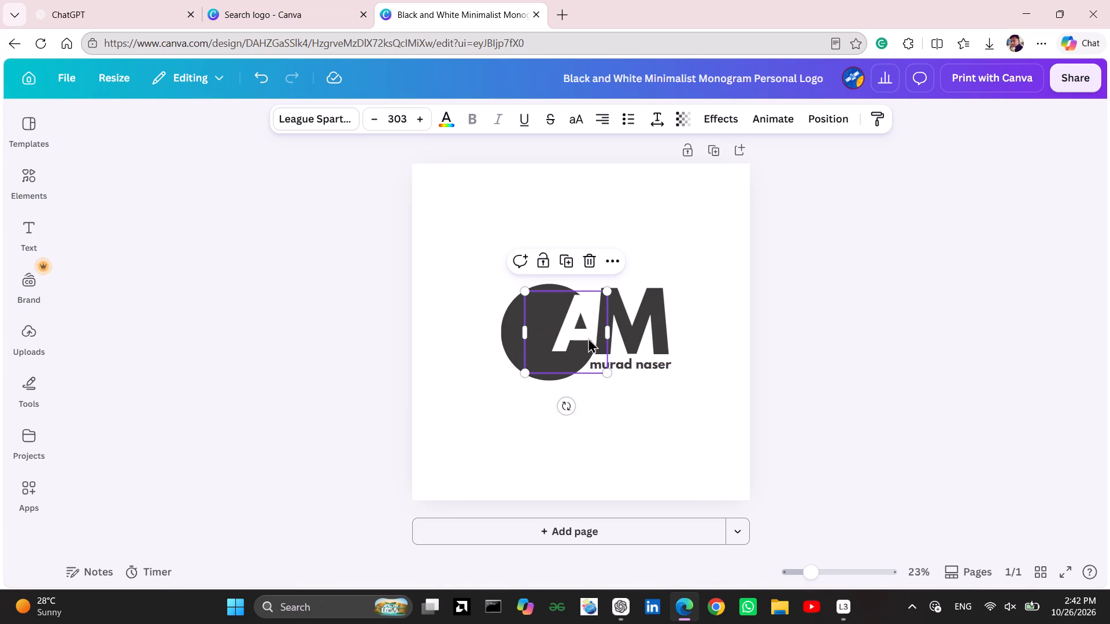
left_click(715, 343)
Reduce the dark M of the monogram to a font size of 300.
left_click(643, 316)
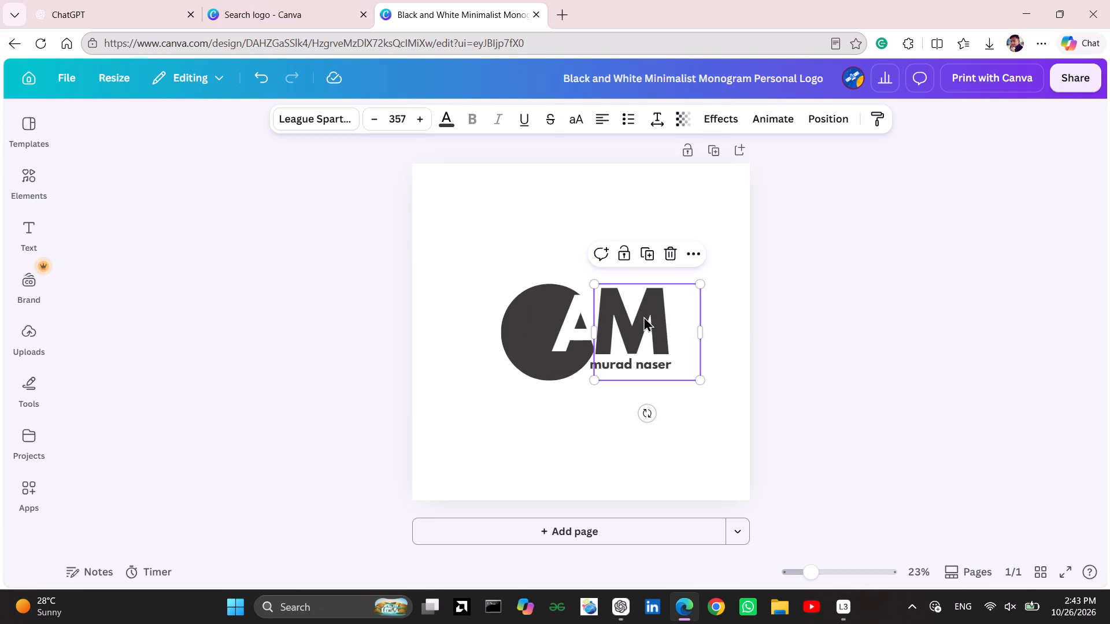
left_click(571, 314)
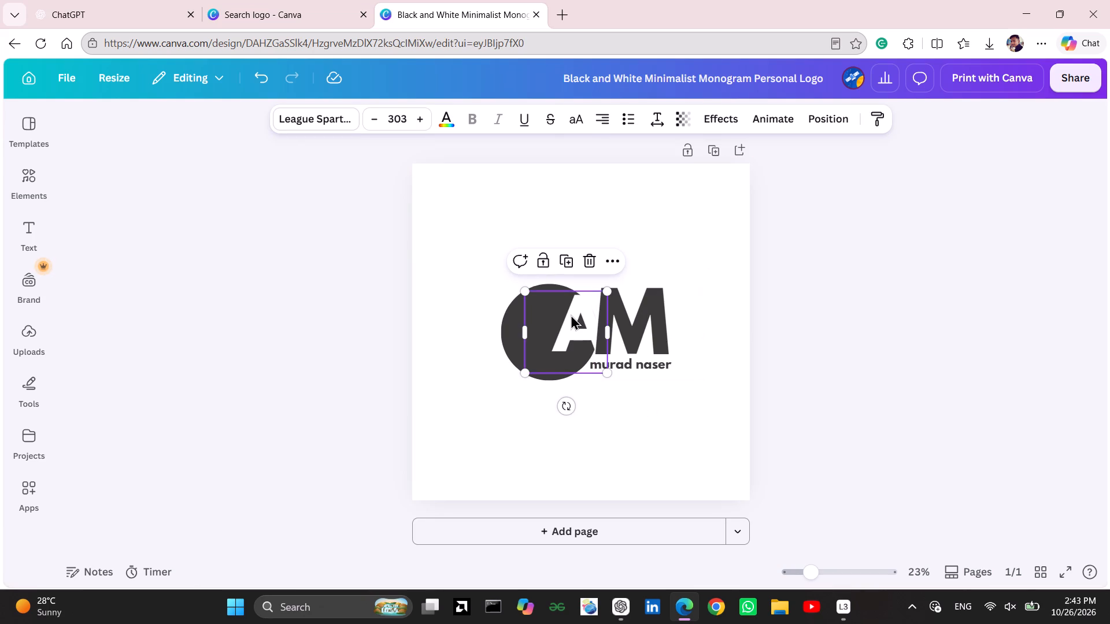
left_click(647, 336)
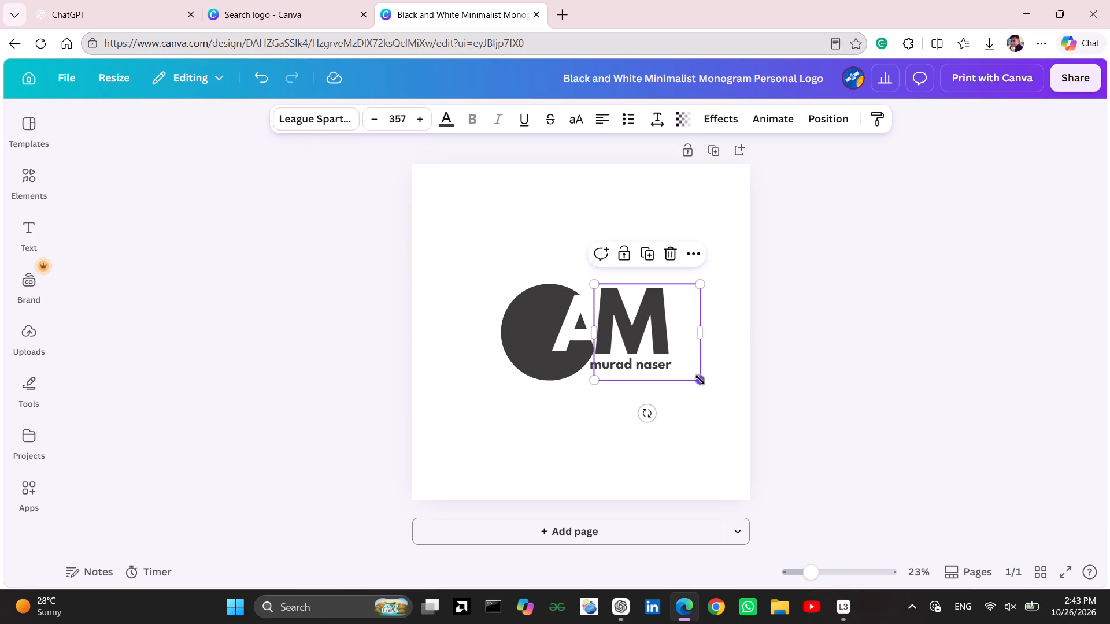
left_click_drag(701, 380, 679, 363)
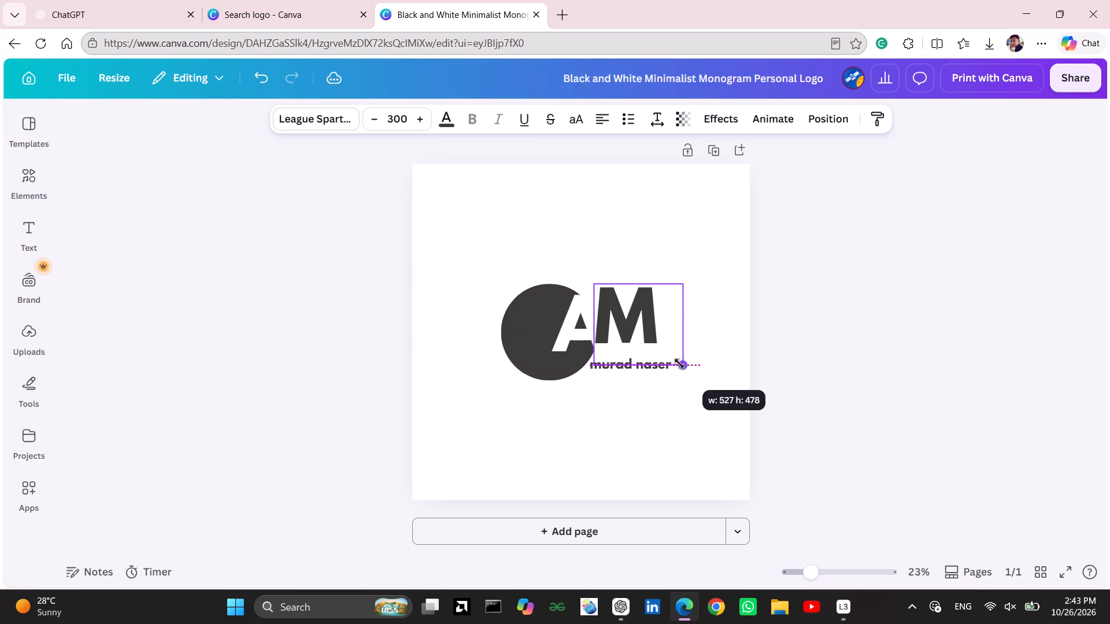
left_click_drag(679, 363, 679, 361)
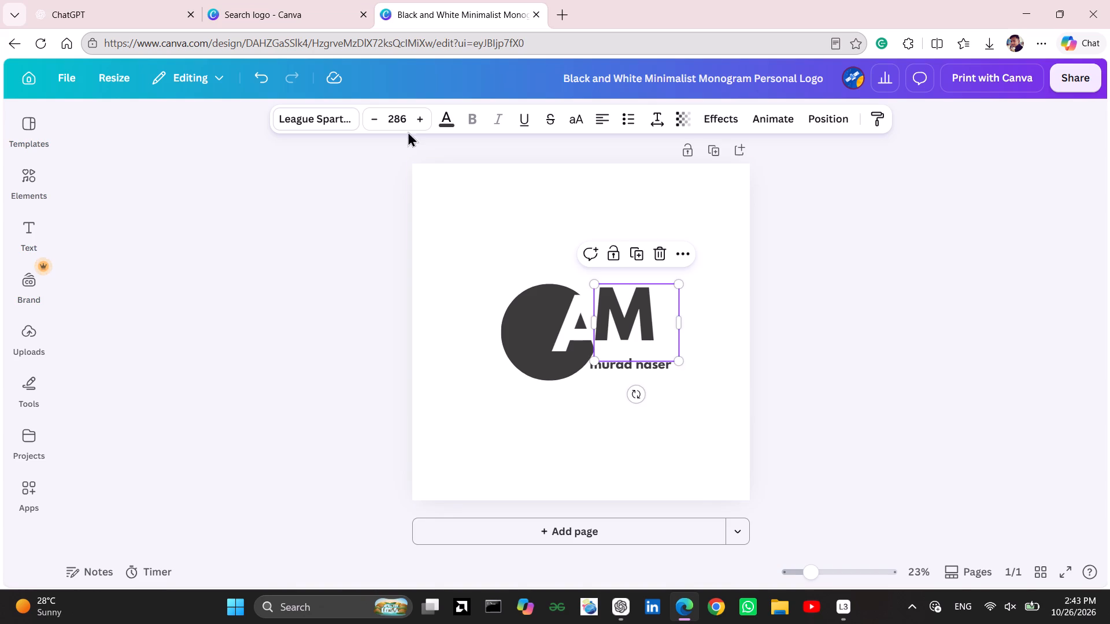
left_click(401, 121)
type("30")
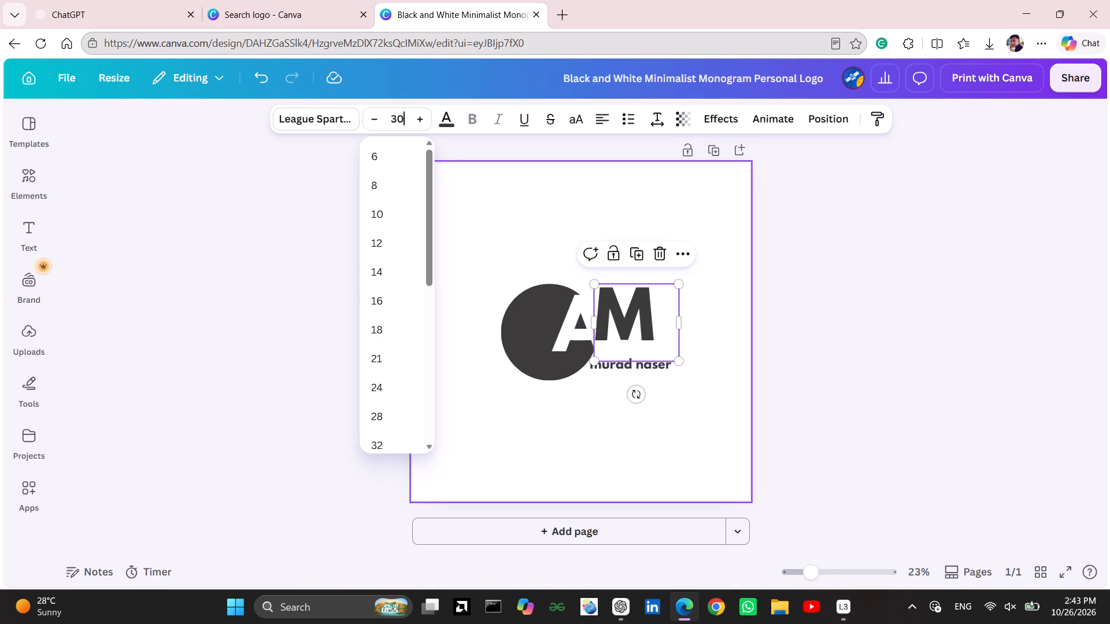
key("0")
key("Return")
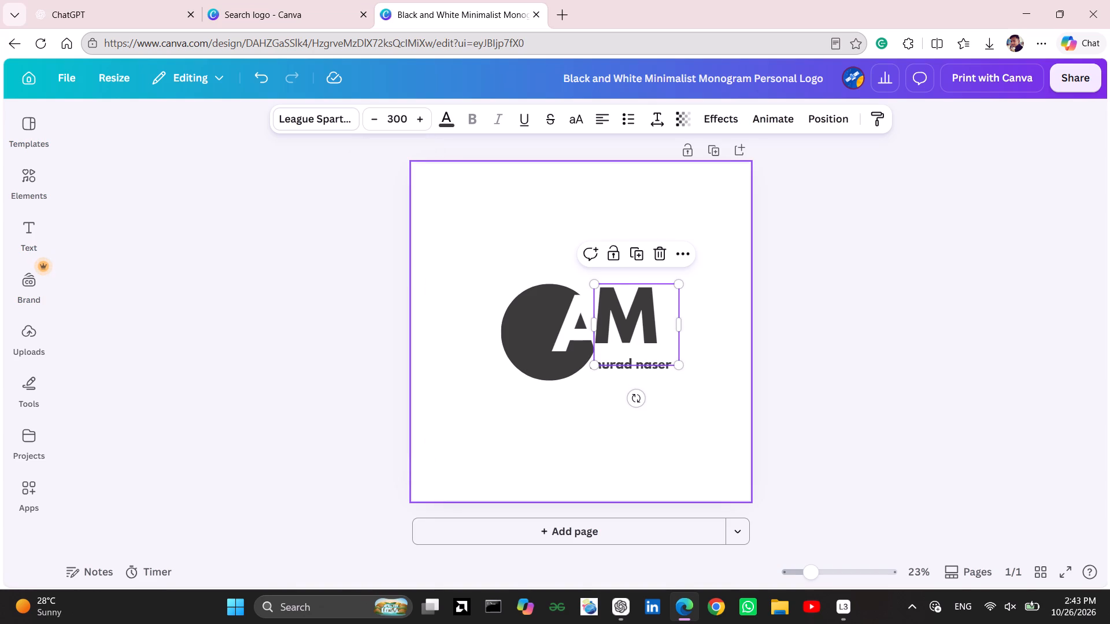
Set the white A over the circle to a font size of 300.
left_click(561, 336)
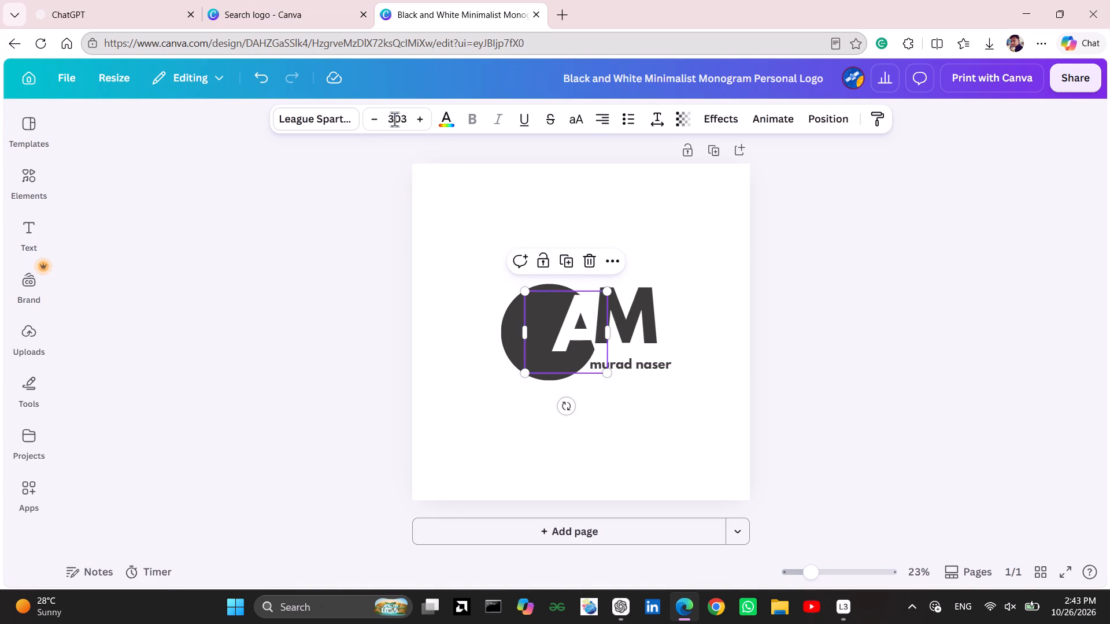
left_click(394, 118)
type("300")
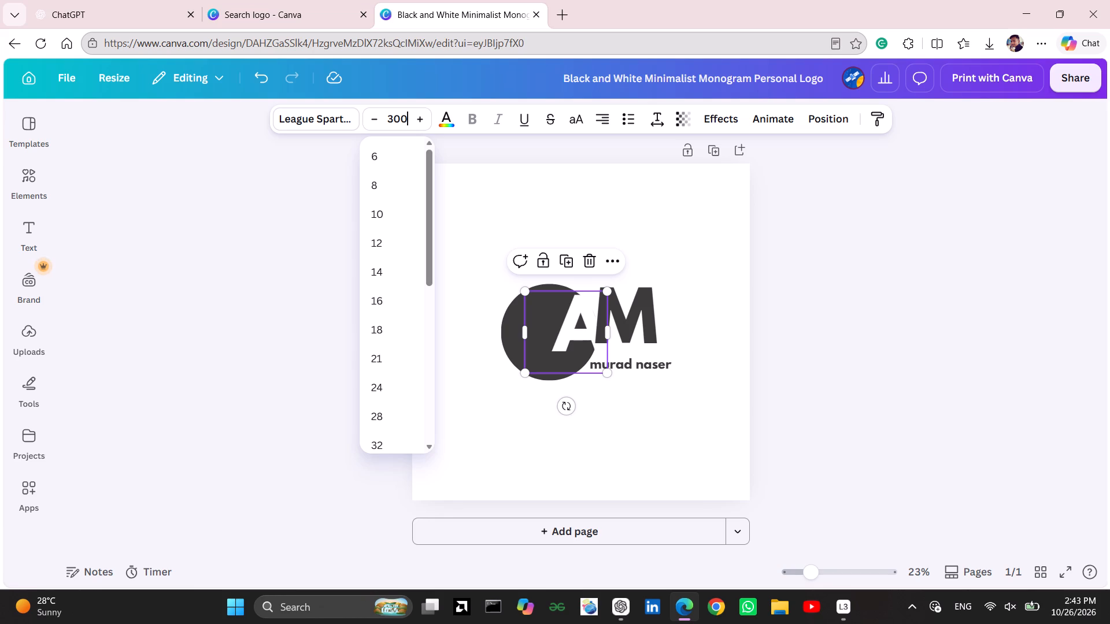
key("Return")
left_click(691, 326)
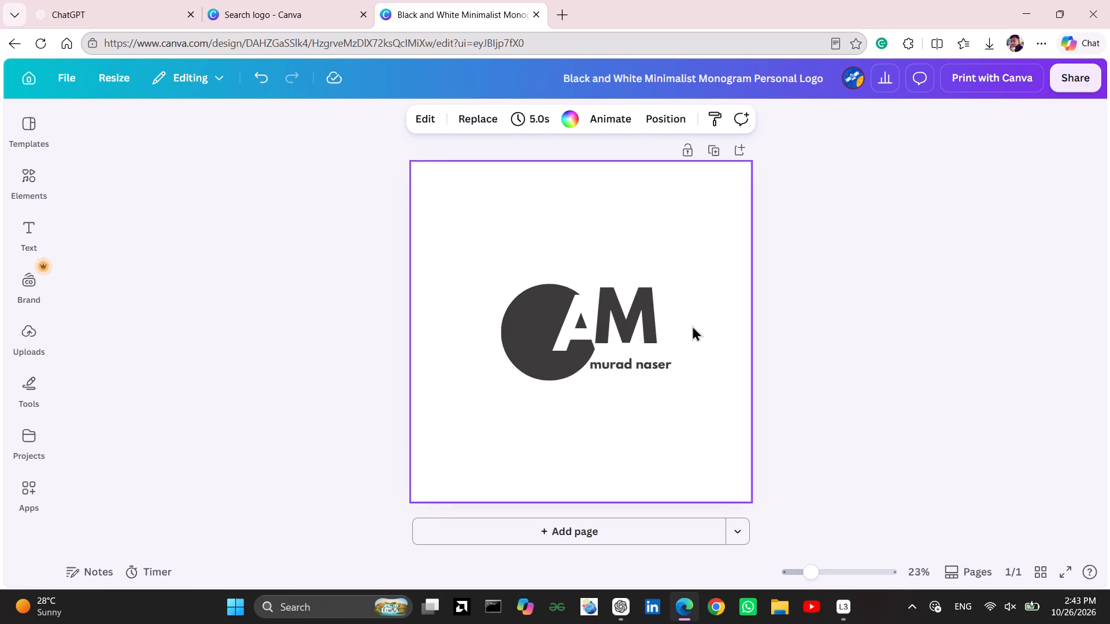
Move the M down beside the A so both letters sit on the same baseline.
left_click(643, 313)
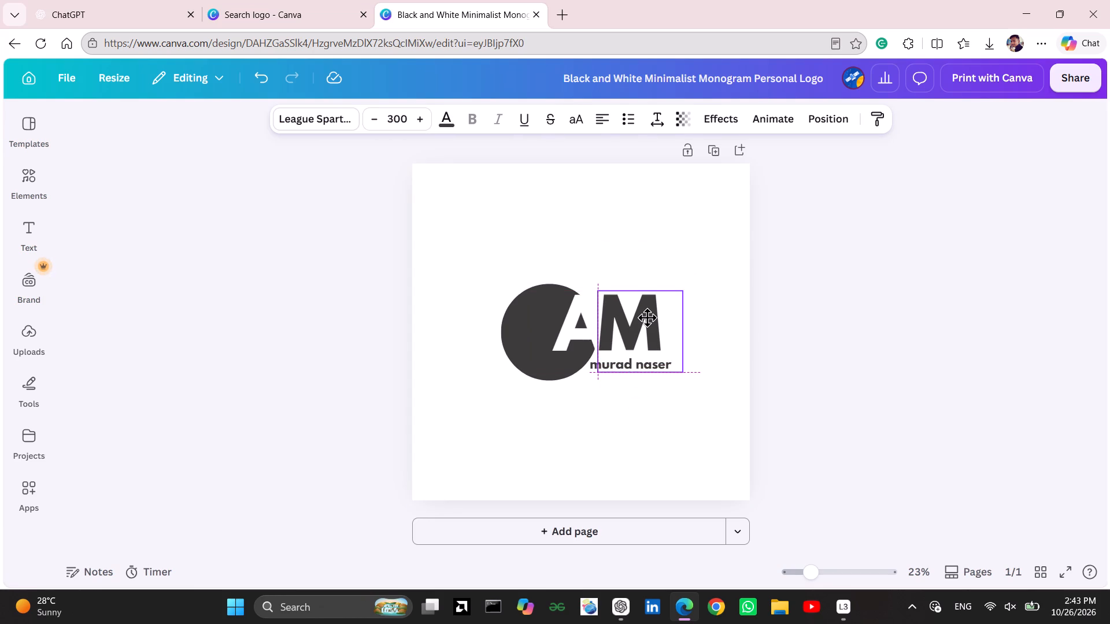
left_click(705, 276)
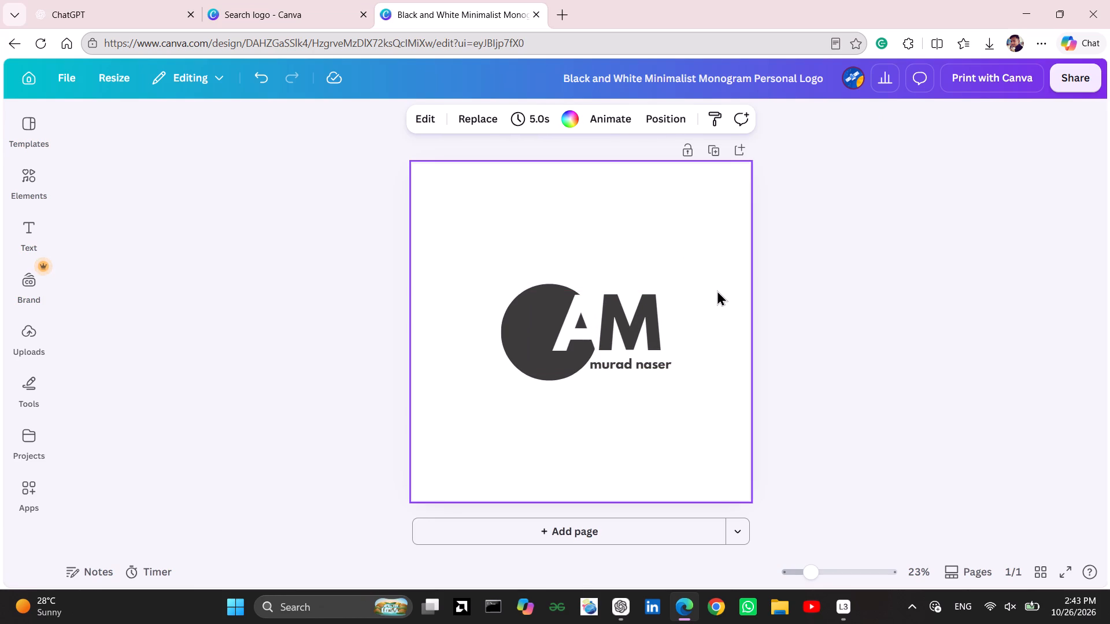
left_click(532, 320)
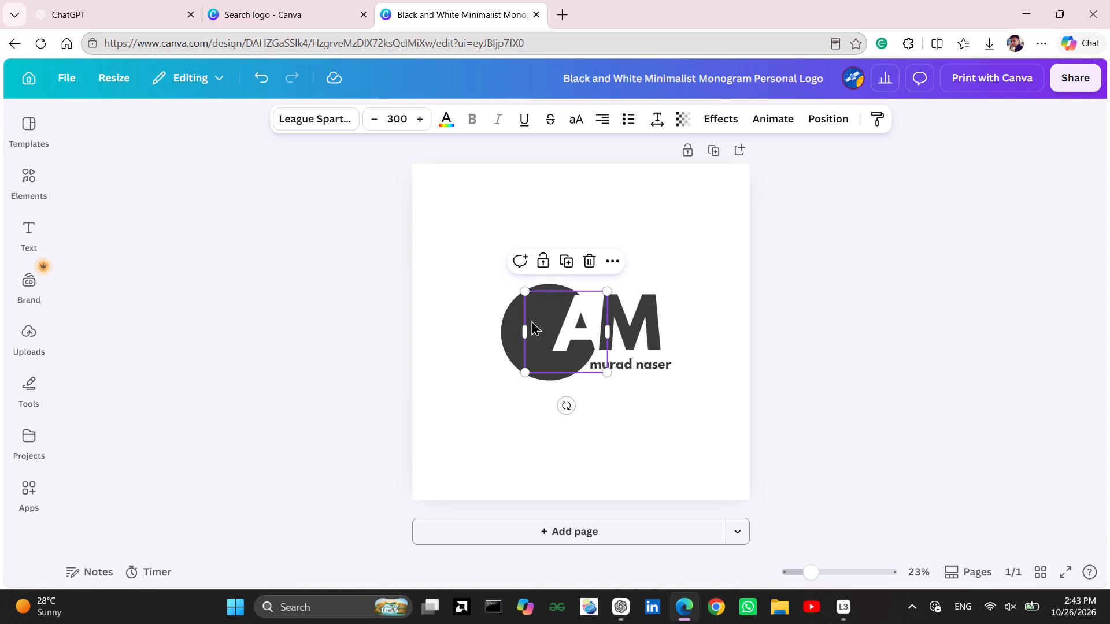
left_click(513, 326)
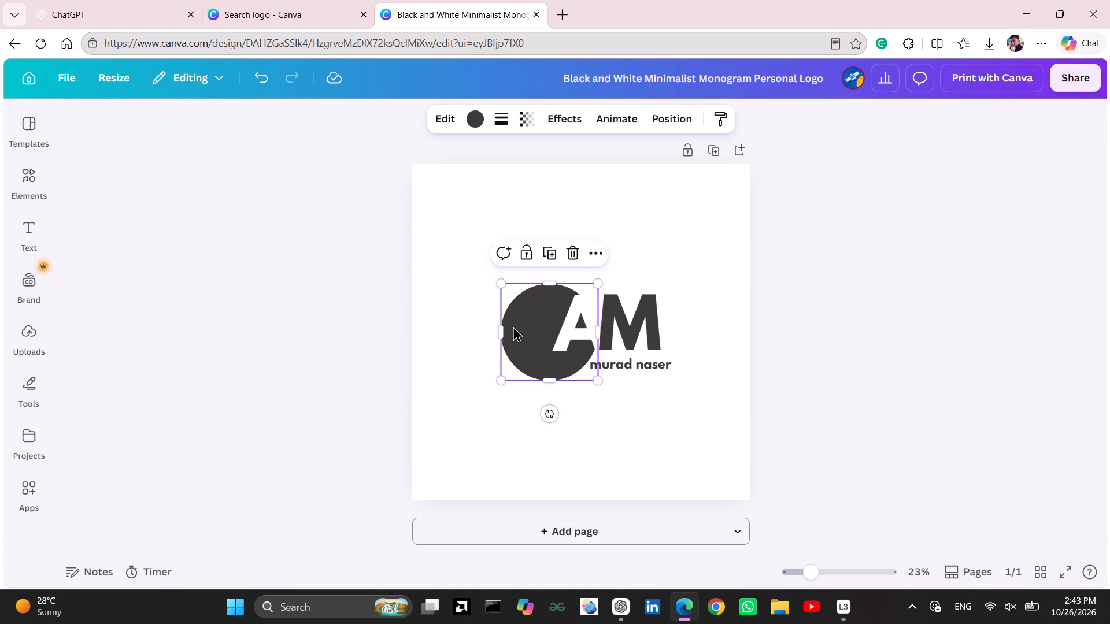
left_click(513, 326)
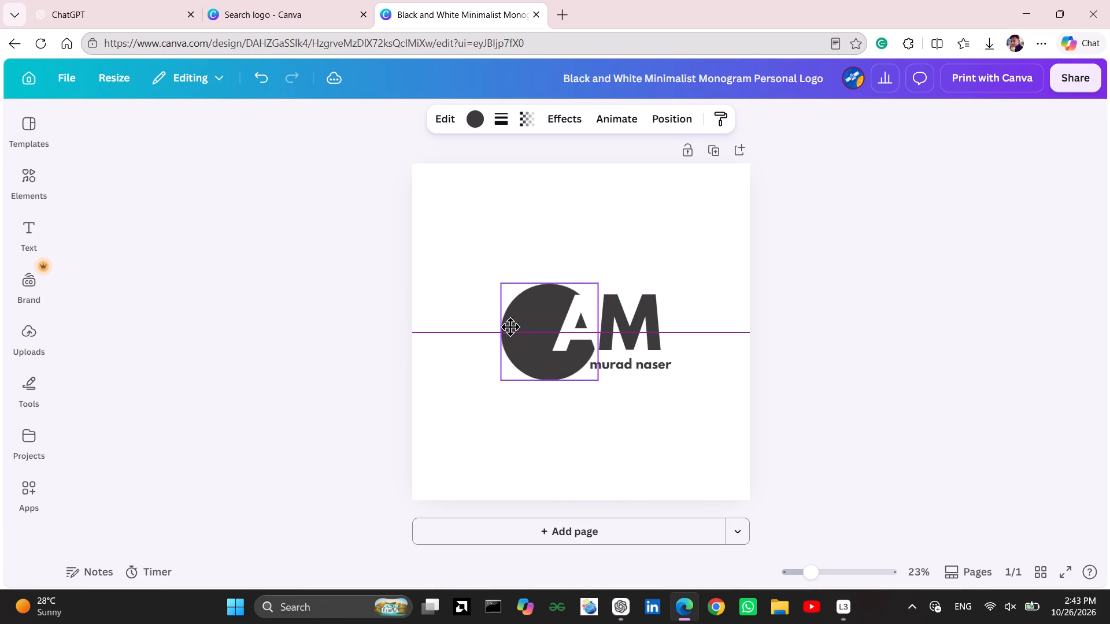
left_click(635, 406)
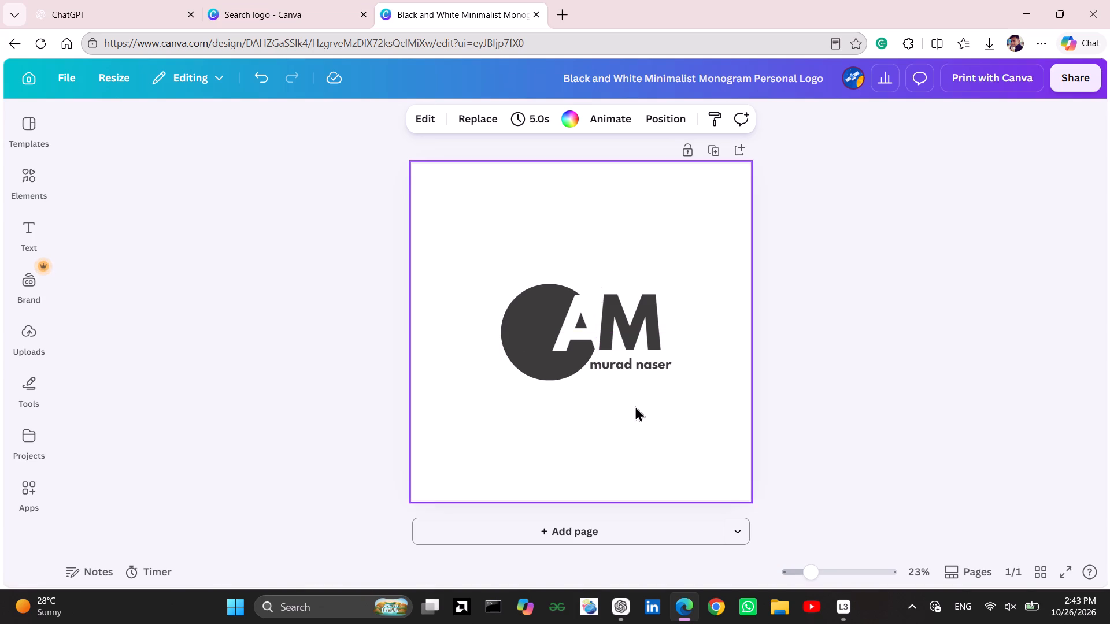
Replace the name text under the monogram with AFTERNMOTION in capitals.
double_click(626, 368)
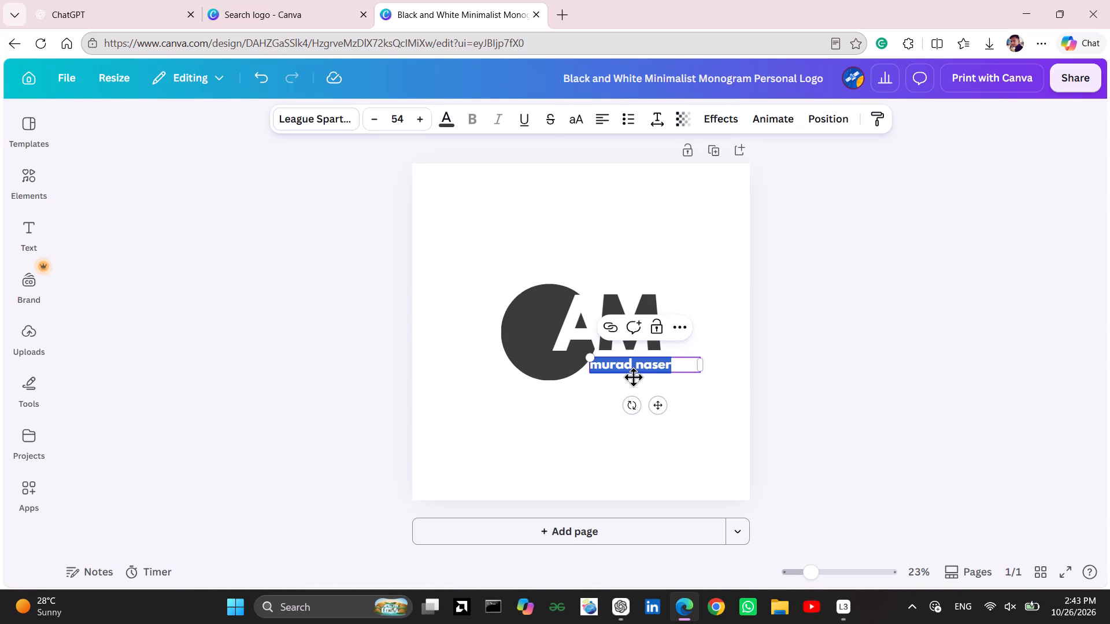
type("after")
key("BackSpace")
key("BackSpace")
key("BackSpace")
key("BackSpace")
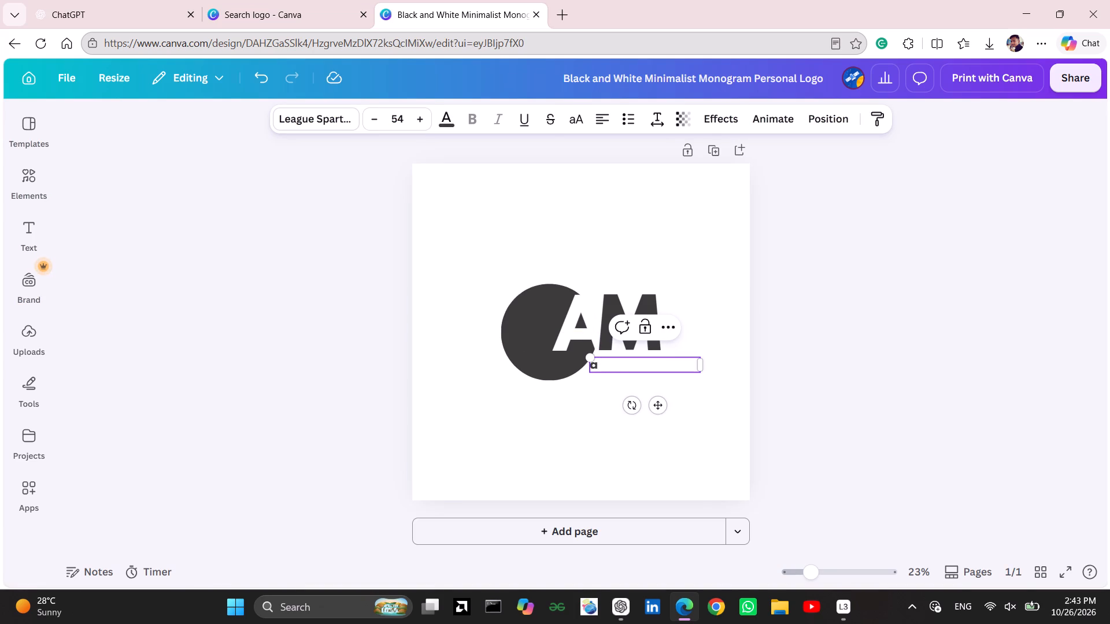
key("BackSpace")
type("AFTER")
type("NMOTION")
left_click(620, 434)
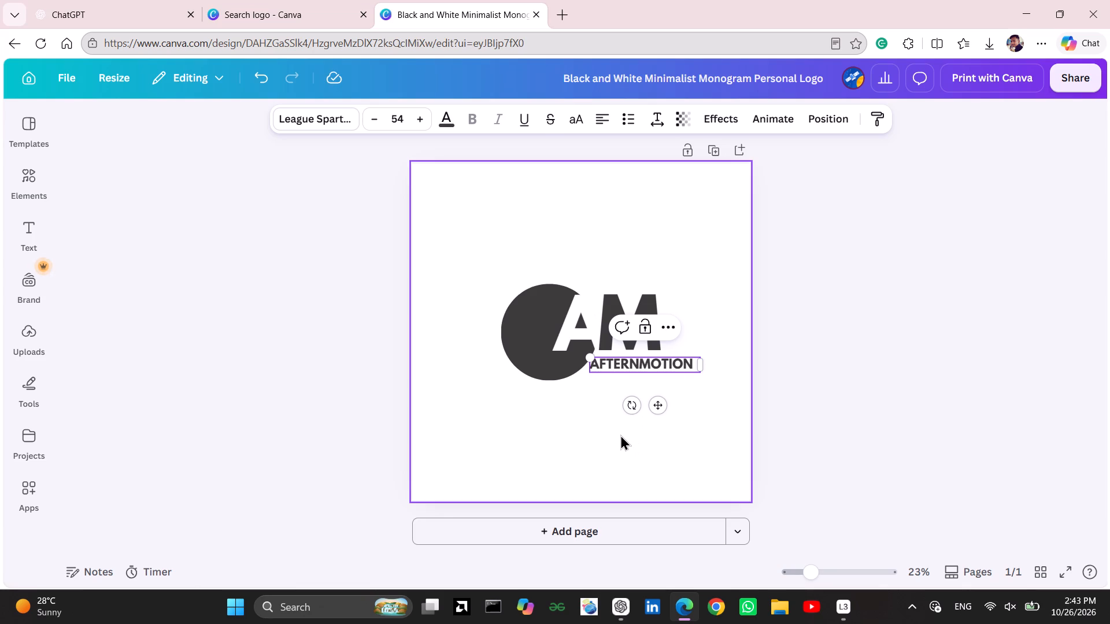
left_click(867, 380)
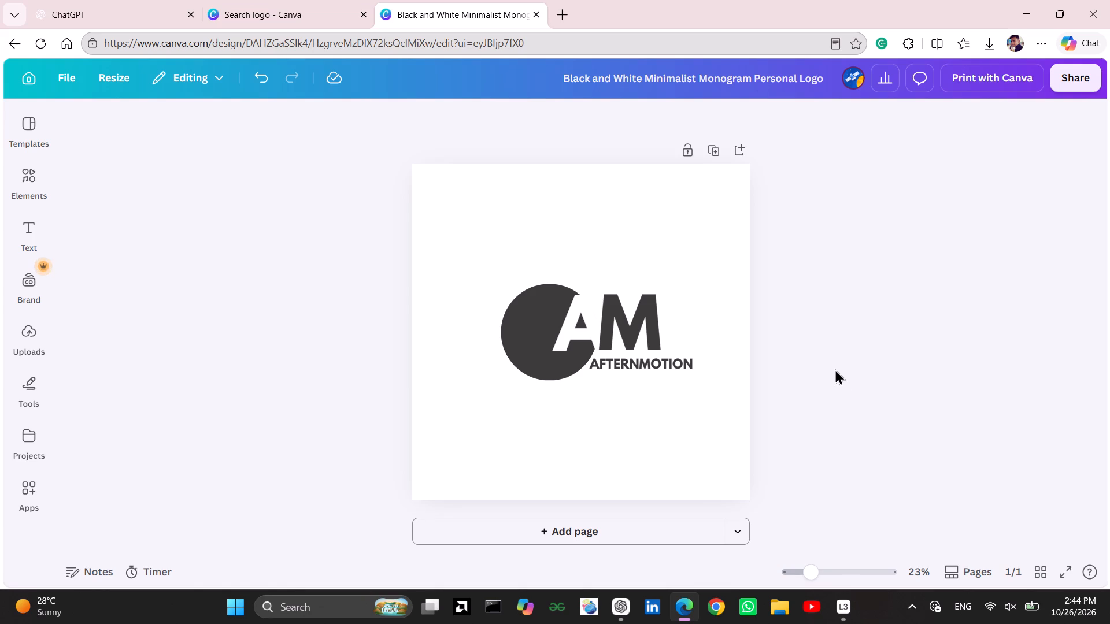
Check the original template preview in the logo search results against the edited design.
left_click(314, 0)
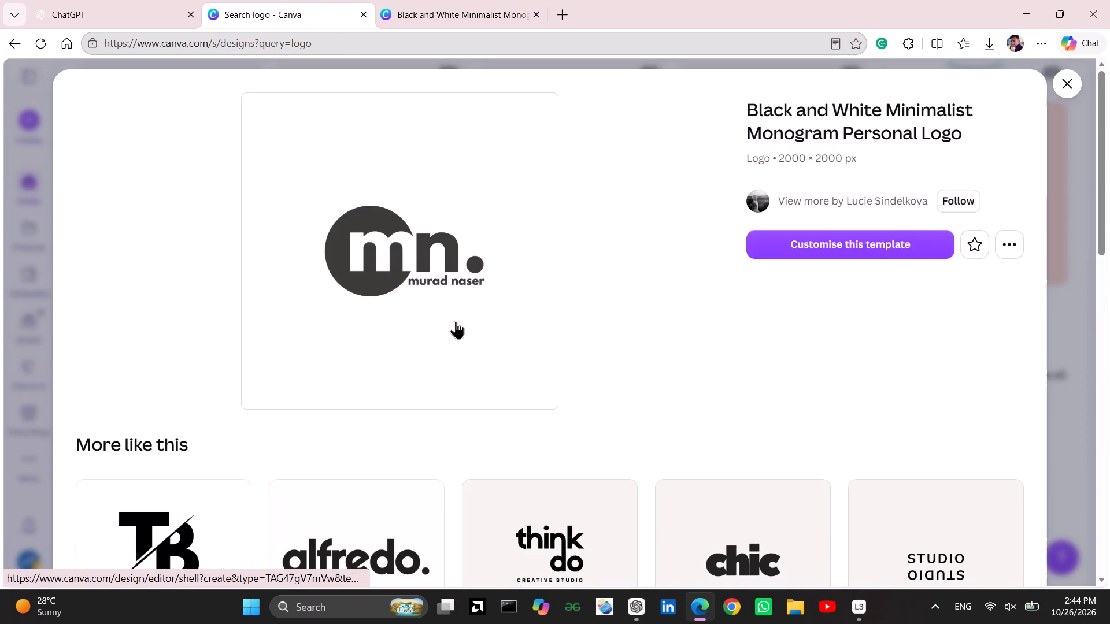
left_click(479, 0)
Scale the dark circle down proportionally from its upper-left corner, keeping its lower-right corner in place.
left_click(573, 325)
left_click(575, 327)
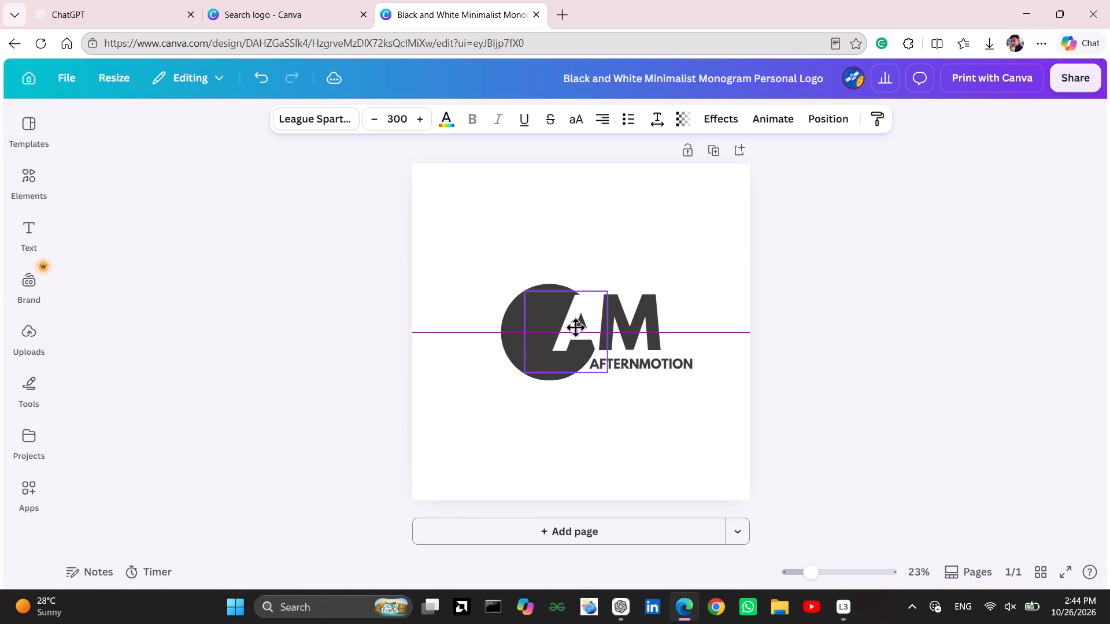
left_click(527, 323)
left_click(508, 327)
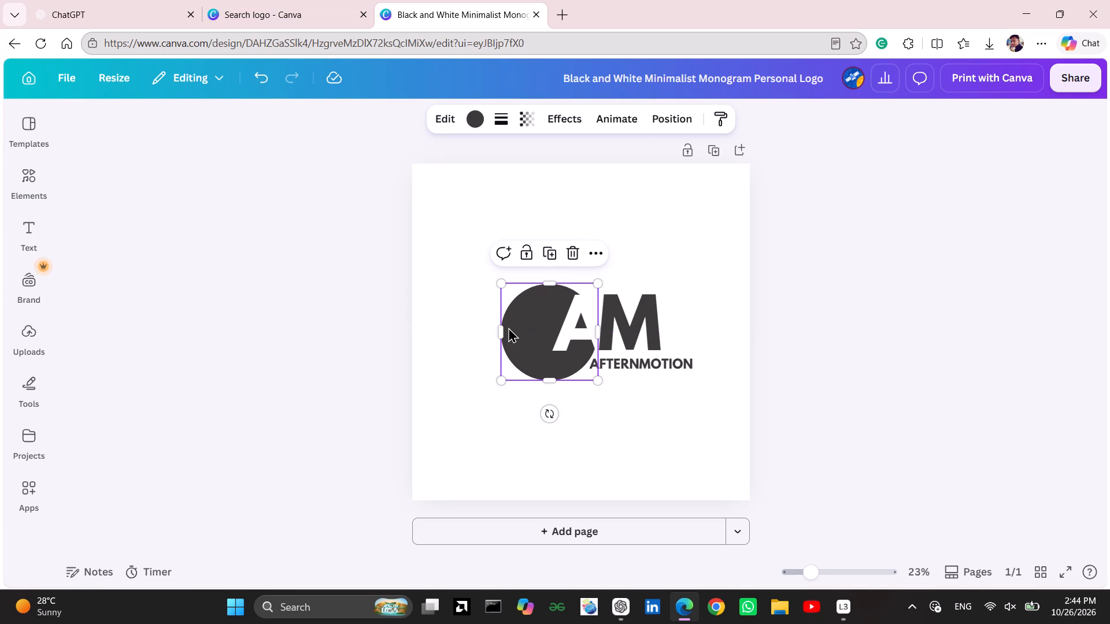
left_click_drag(501, 284, 509, 286)
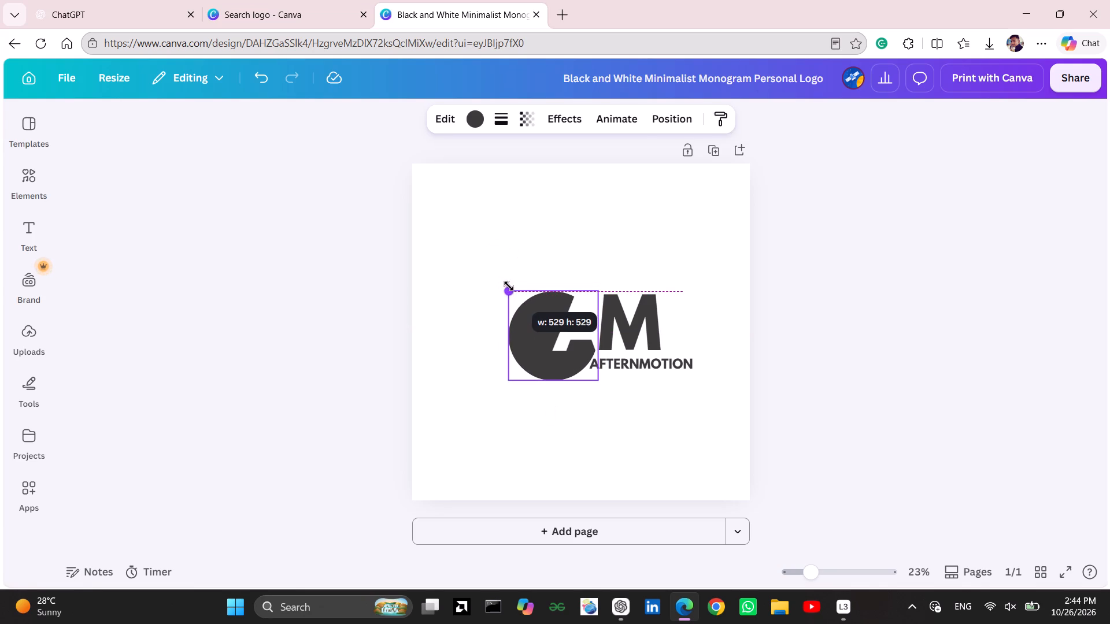
left_click_drag(509, 286, 519, 290)
Move the dark circle up and slightly right behind the A, aligning its bottom with the letters' text boxes.
left_click(524, 344)
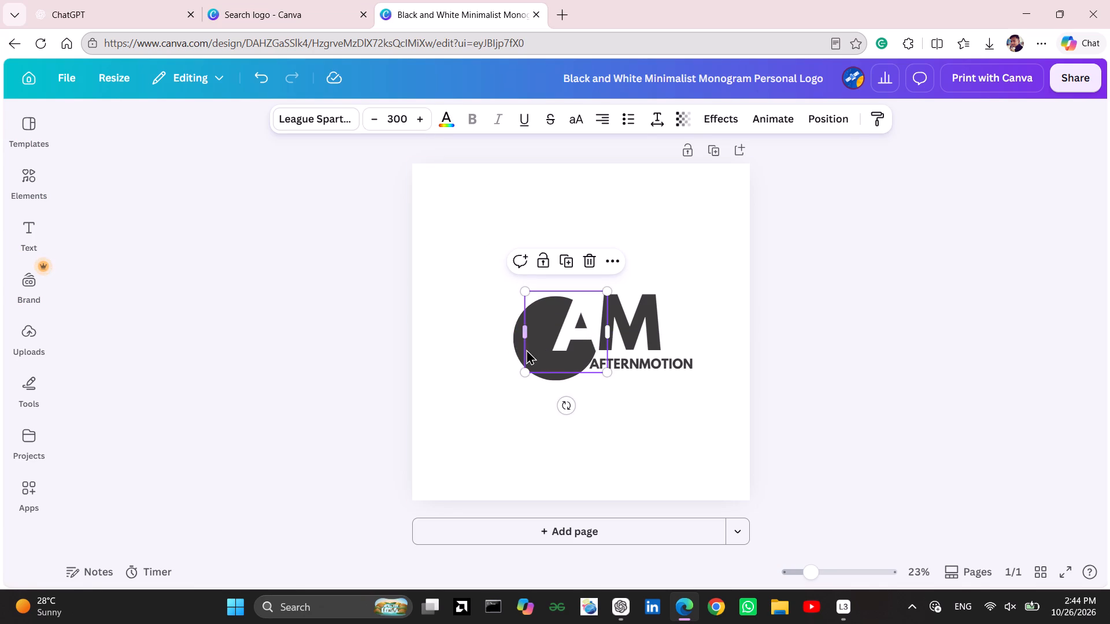
left_click(520, 344)
left_click(508, 341)
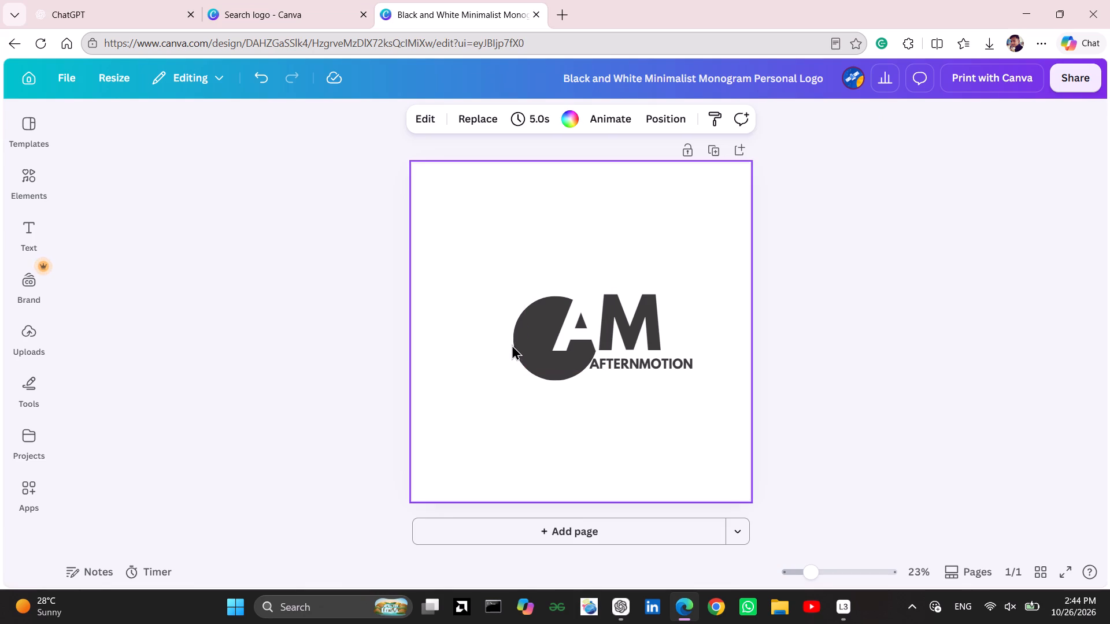
left_click(518, 344)
left_click_drag(538, 340, 538, 332)
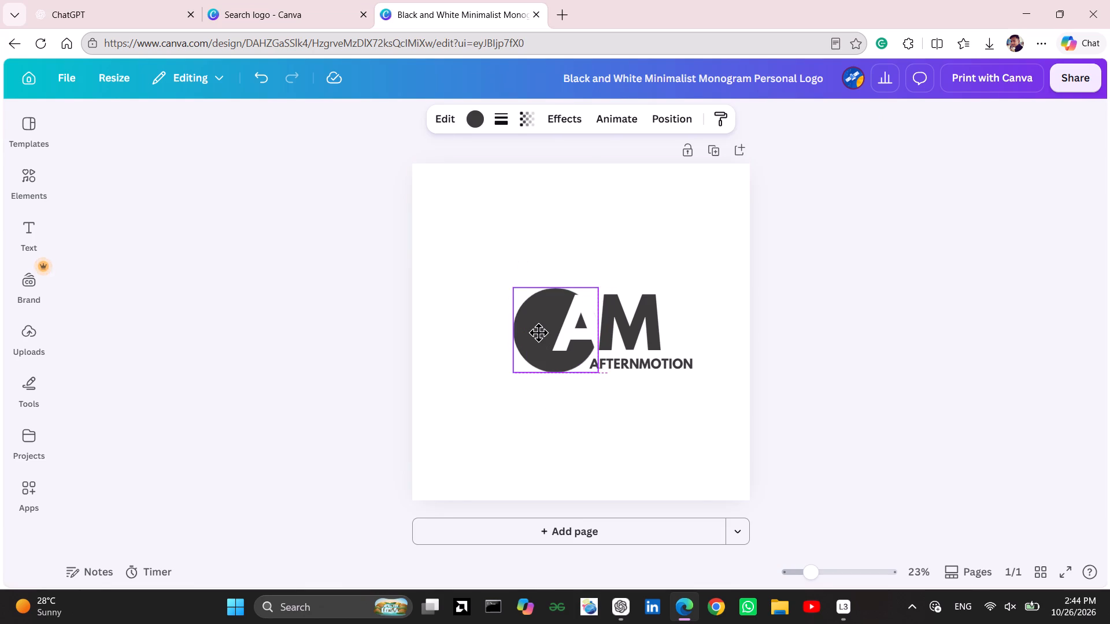
left_click_drag(538, 332, 543, 326)
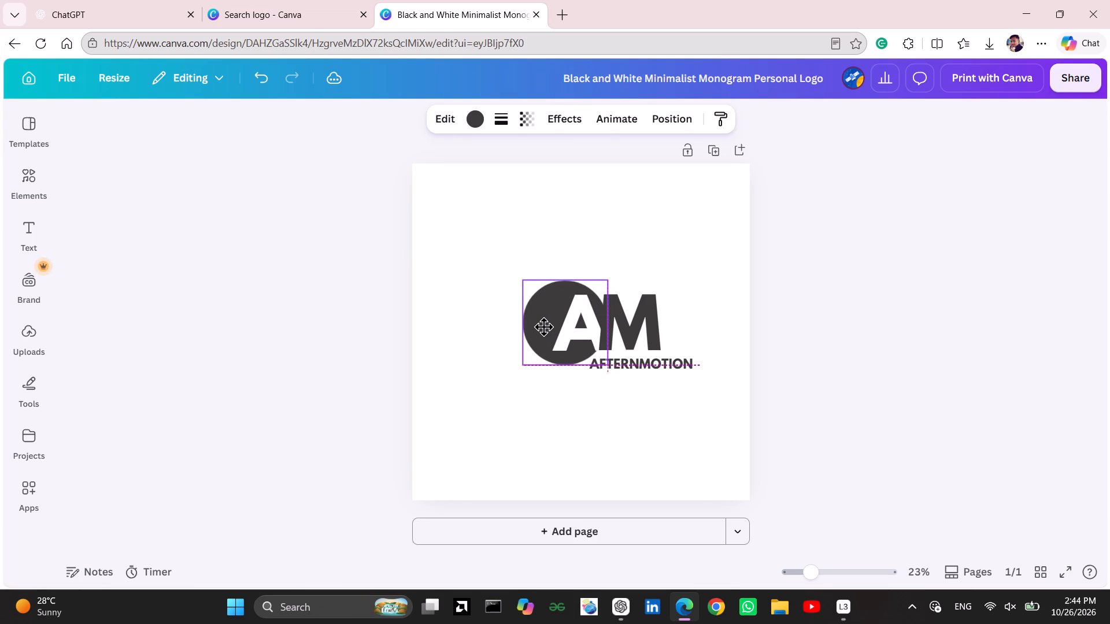
left_click_drag(543, 326, 546, 329)
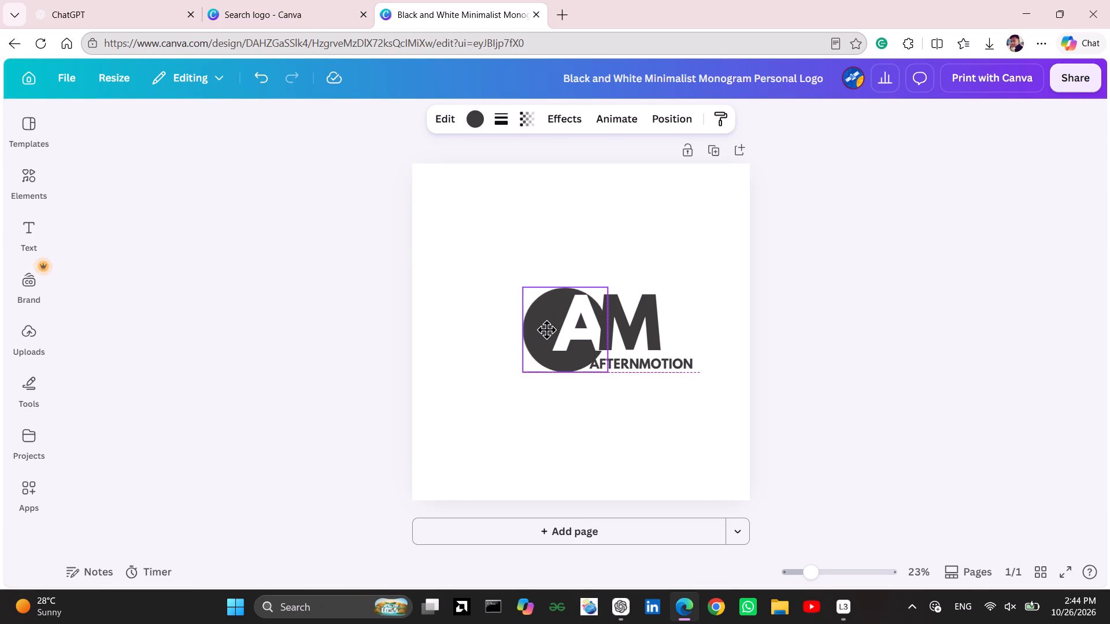
left_click_drag(546, 329, 543, 329)
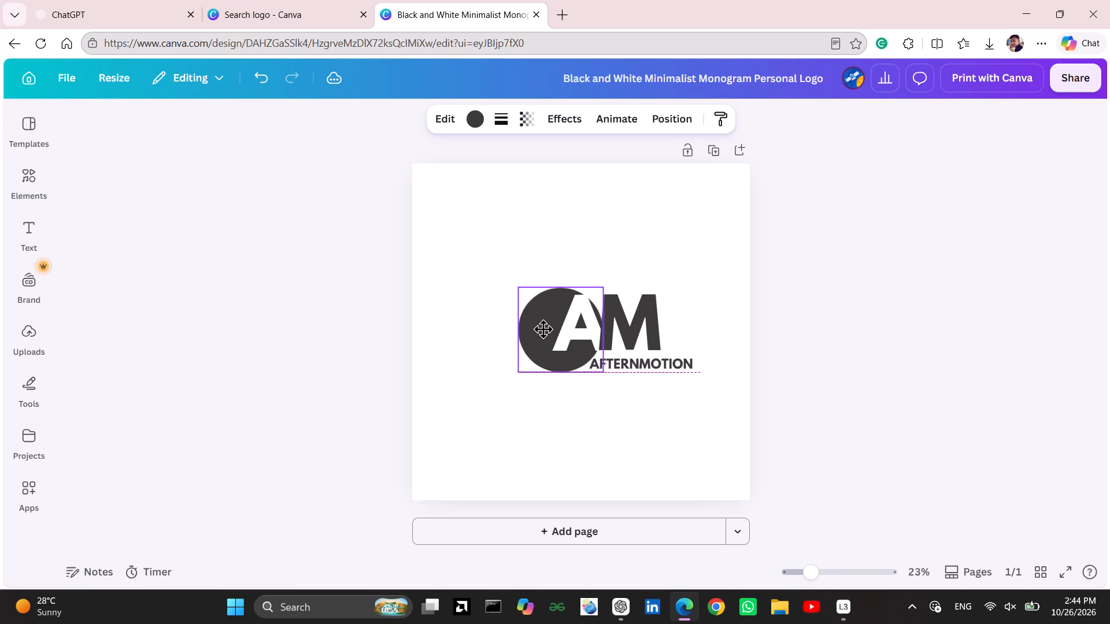
left_click_drag(543, 329, 542, 328)
left_click(654, 436)
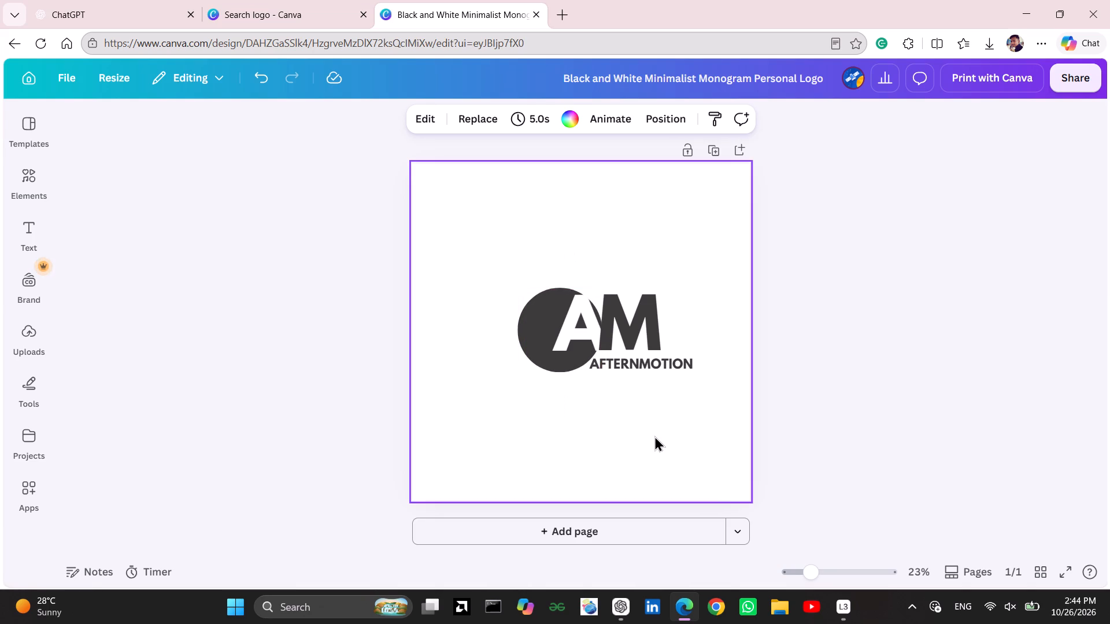
Shift the M and the A slightly right over the circle, keeping them close together on the same baseline.
left_click_drag(616, 335, 624, 335)
left_click(589, 330)
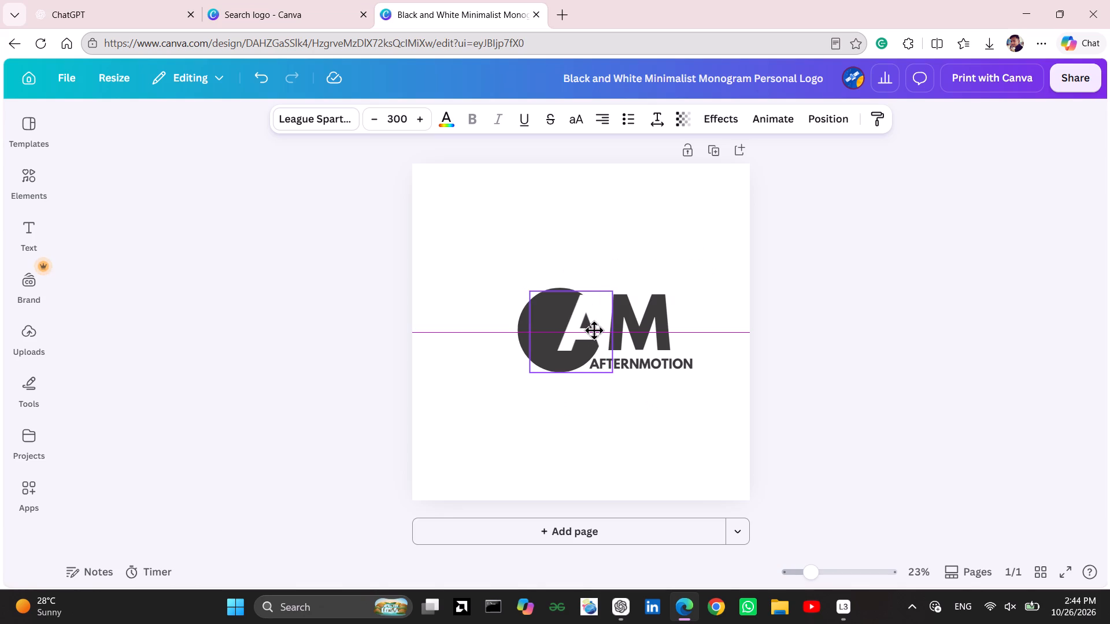
left_click(639, 331)
left_click(639, 331)
left_click(712, 295)
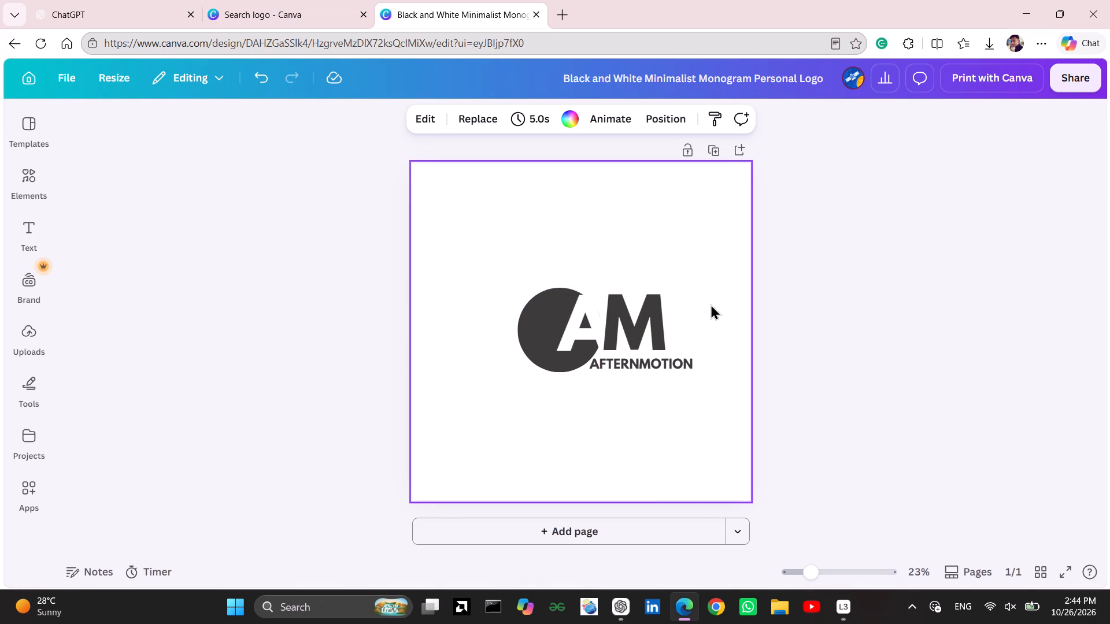
Shrink the dark circle slightly from its upper-left corner to match the height of the A's text box.
left_click(524, 321)
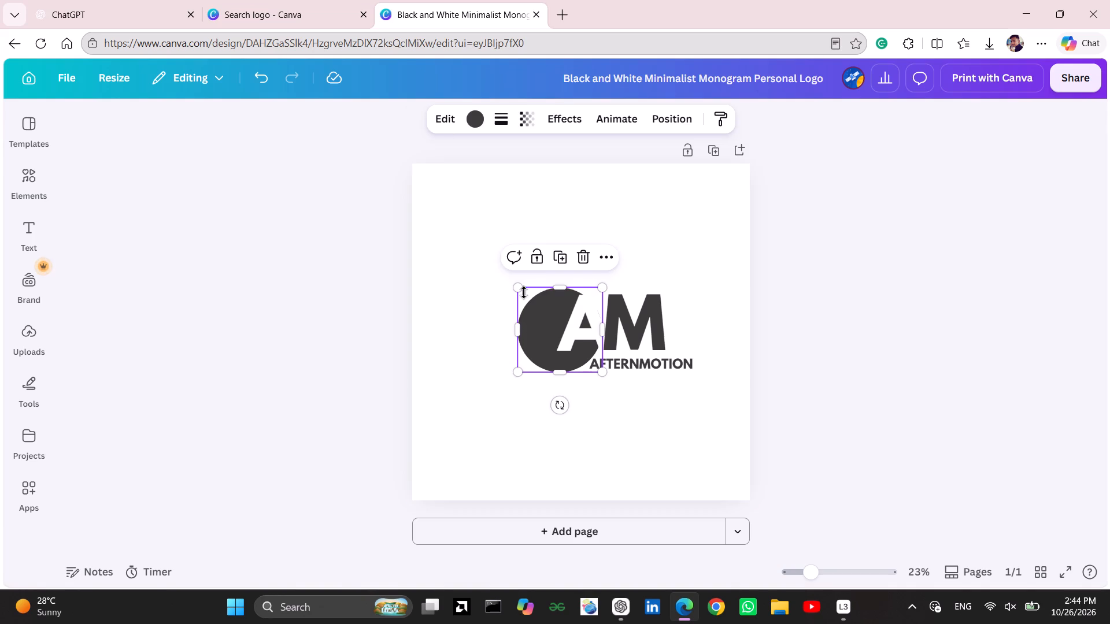
left_click_drag(516, 289, 523, 290)
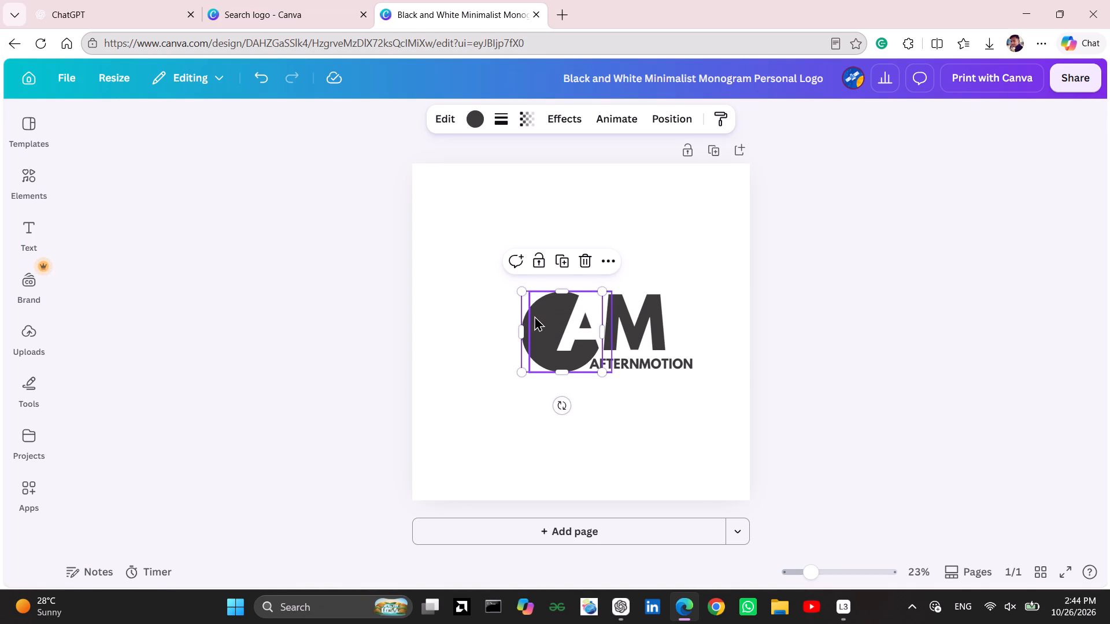
Move the dark circle slightly up behind the A, aligning its bottom with the middle of the AFTERNMOTION text.
left_click(527, 326)
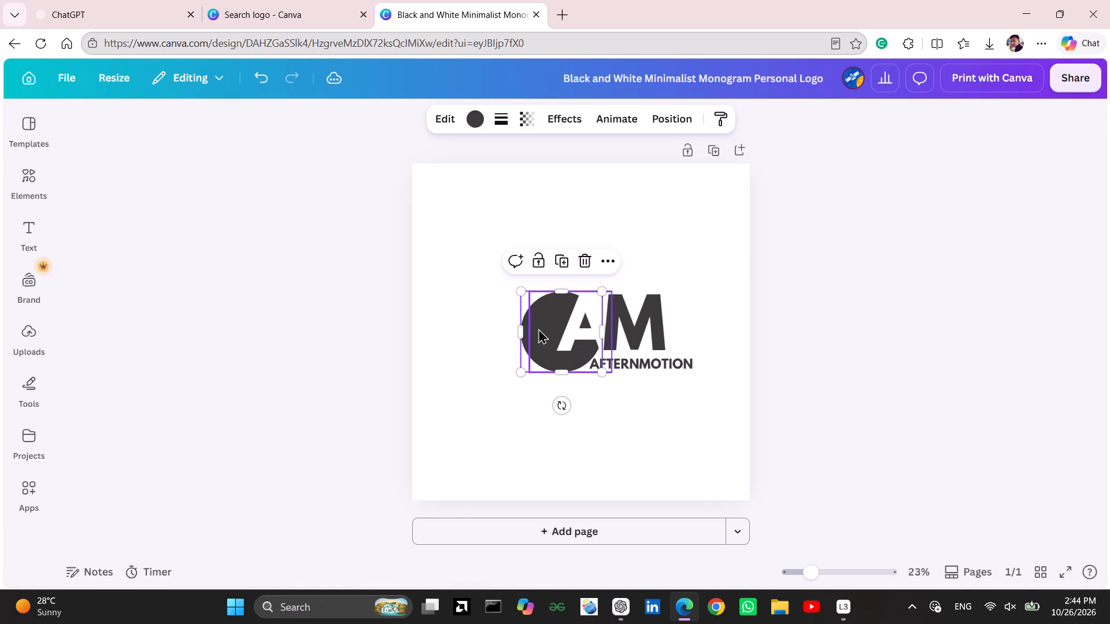
left_click_drag(538, 328, 536, 324)
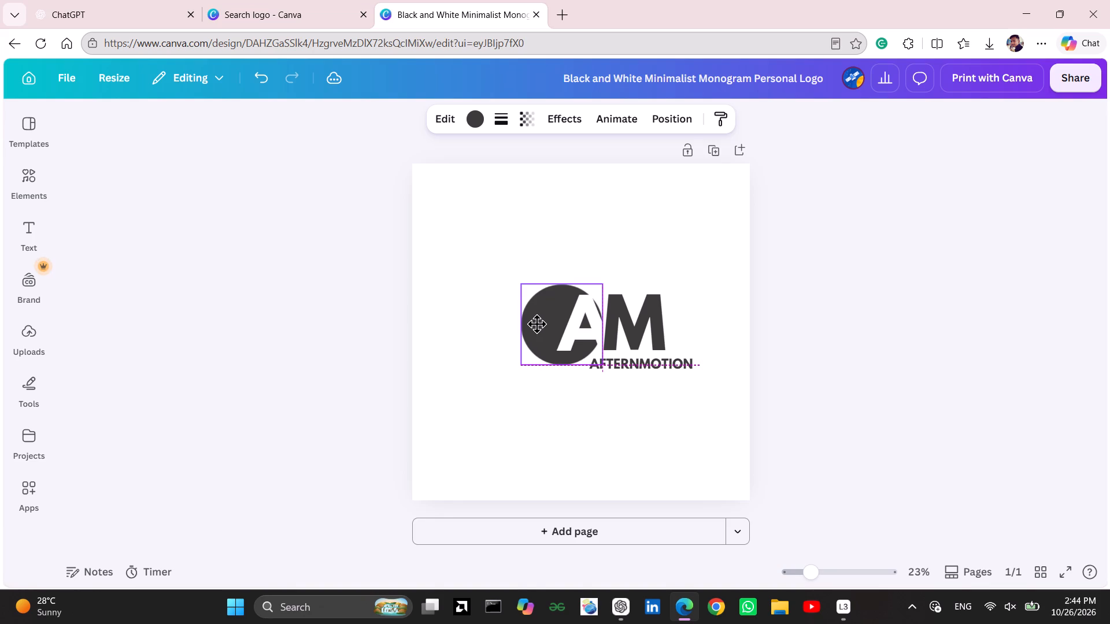
left_click_drag(536, 324, 535, 324)
left_click_drag(535, 324, 541, 322)
left_click(485, 205)
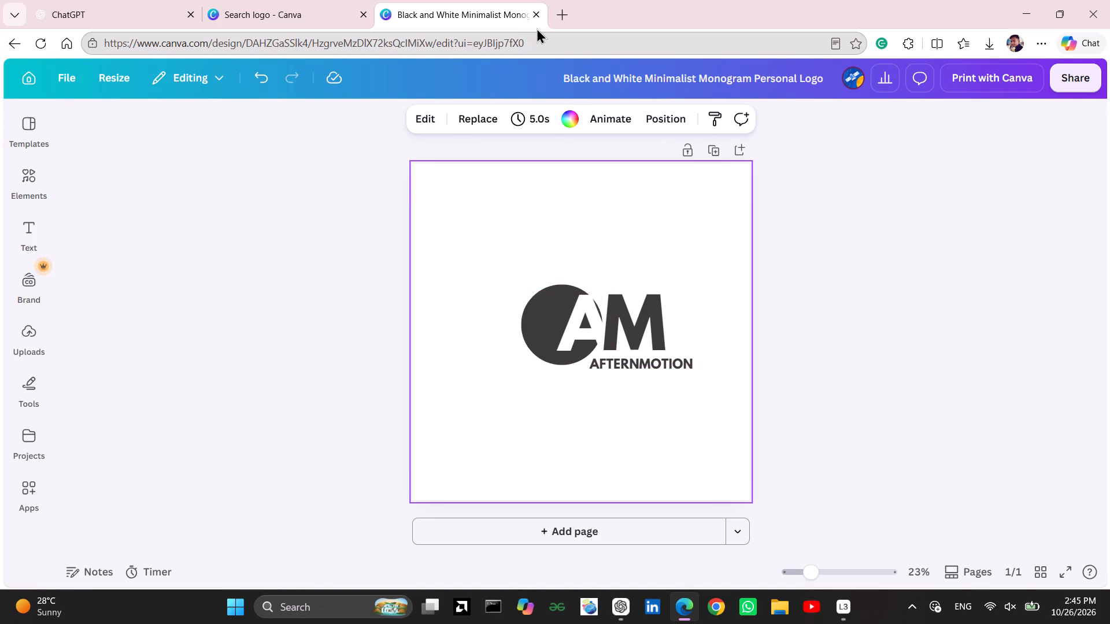
Close the circle monogram logo design and return to the logo template search.
left_click(546, 5)
left_click(534, 13)
Browse the similar logo templates for another monogram design that could suit the AM initials.
scroll(892, 215, "down", 1)
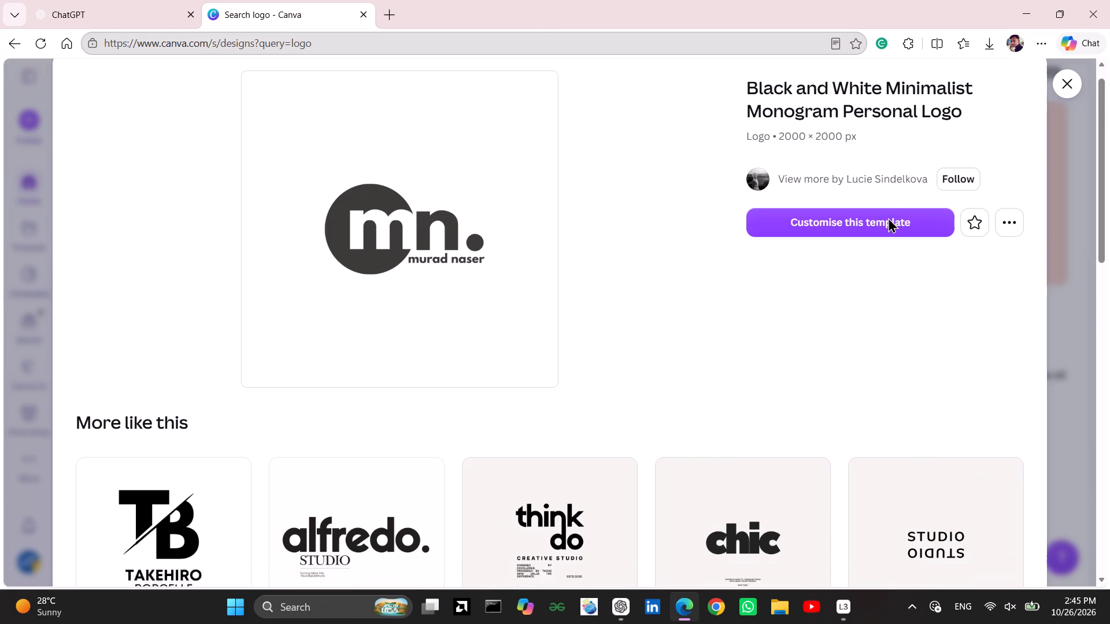
scroll(888, 217, "down", 1)
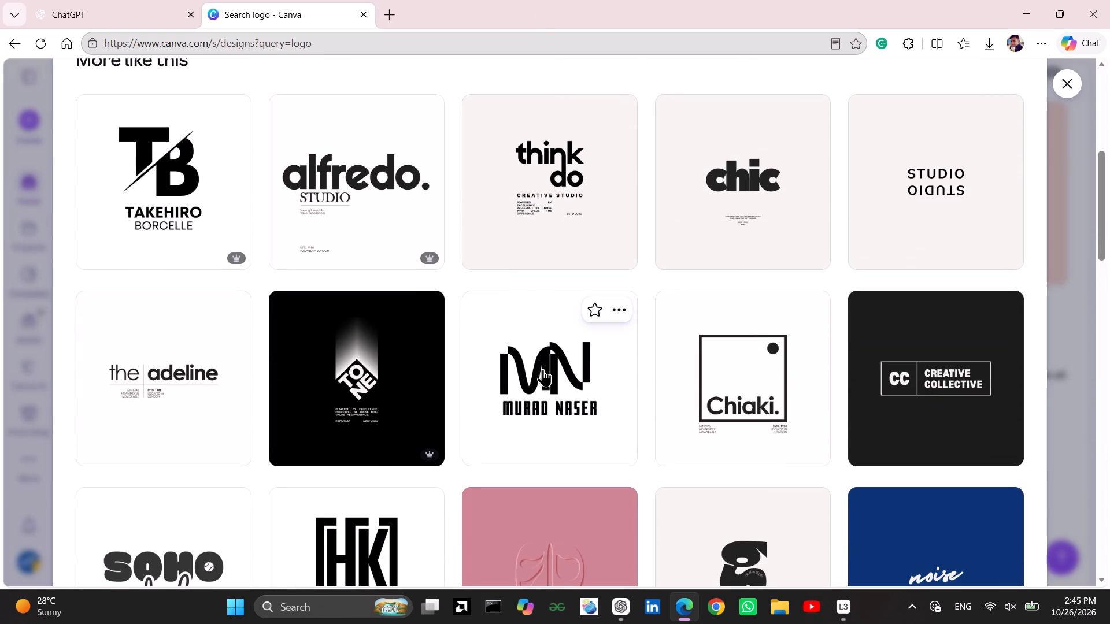
scroll(543, 369, "down", 3)
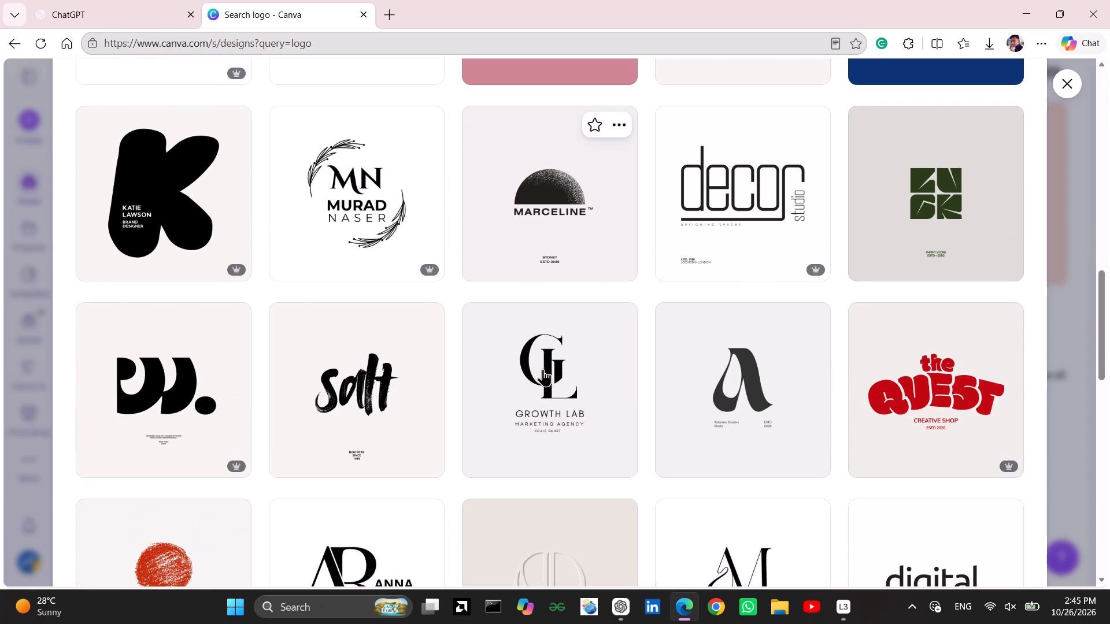
scroll(543, 369, "down", 1)
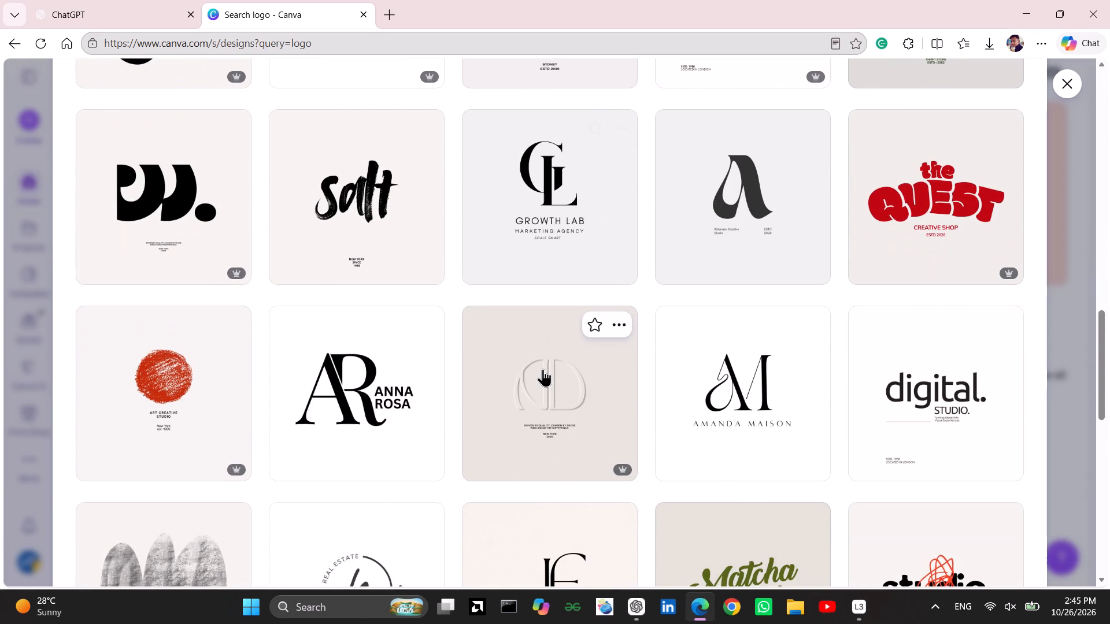
scroll(543, 369, "down", 3)
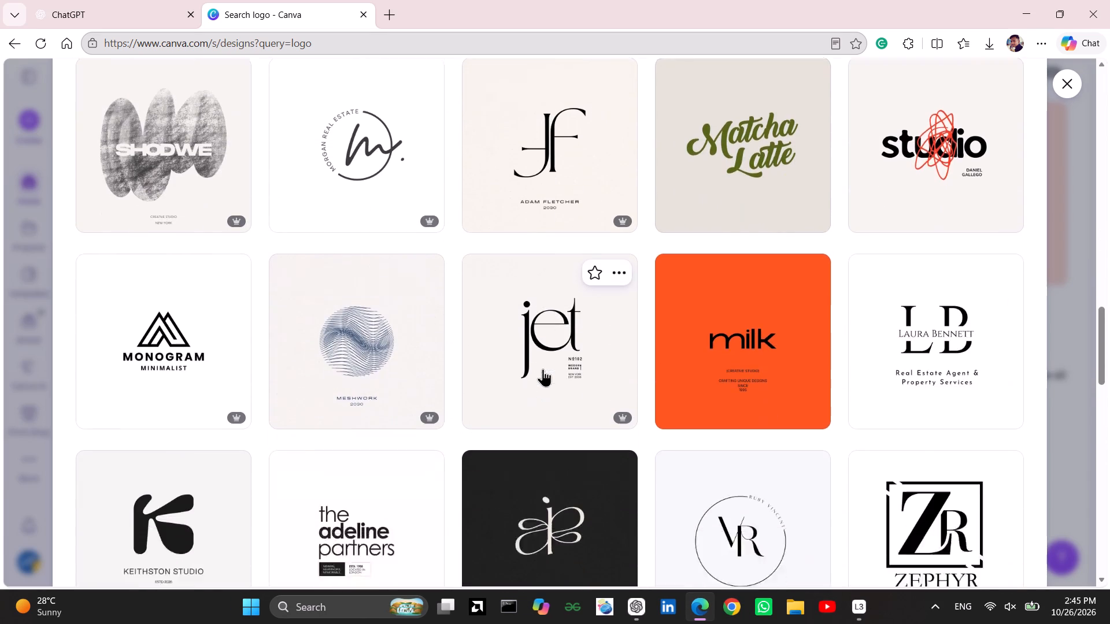
scroll(543, 369, "down", 3)
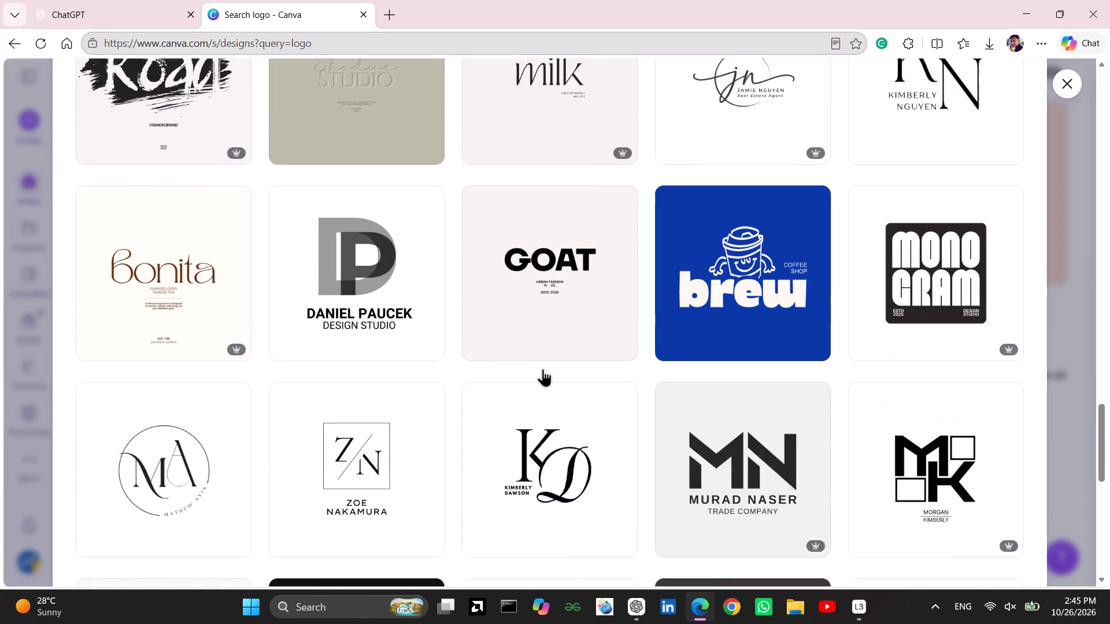
scroll(543, 369, "down", 2)
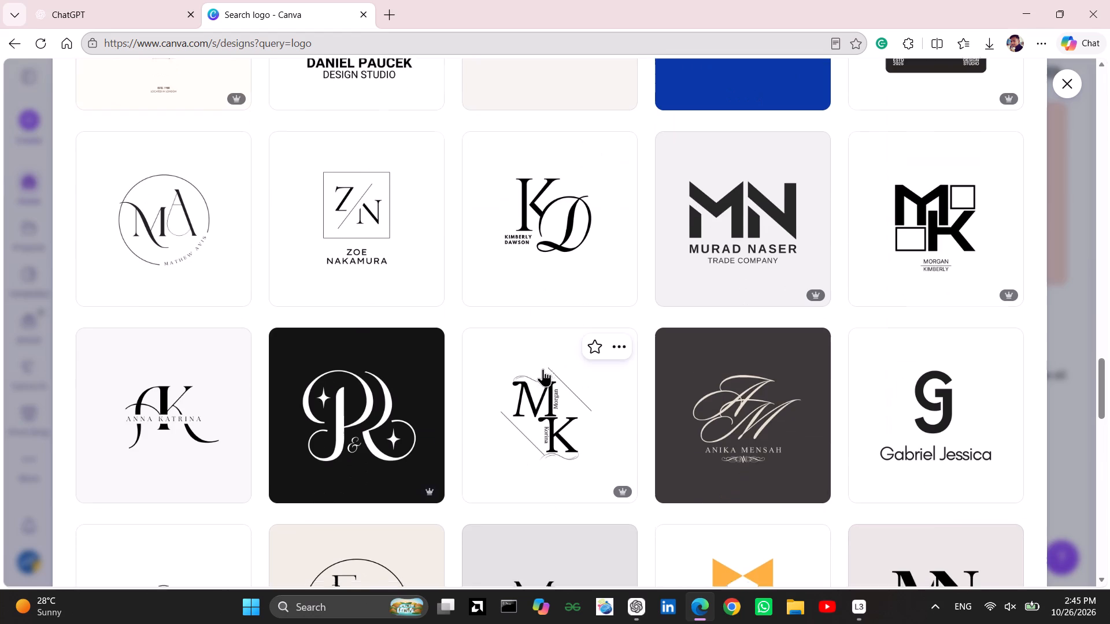
scroll(543, 369, "down", 2)
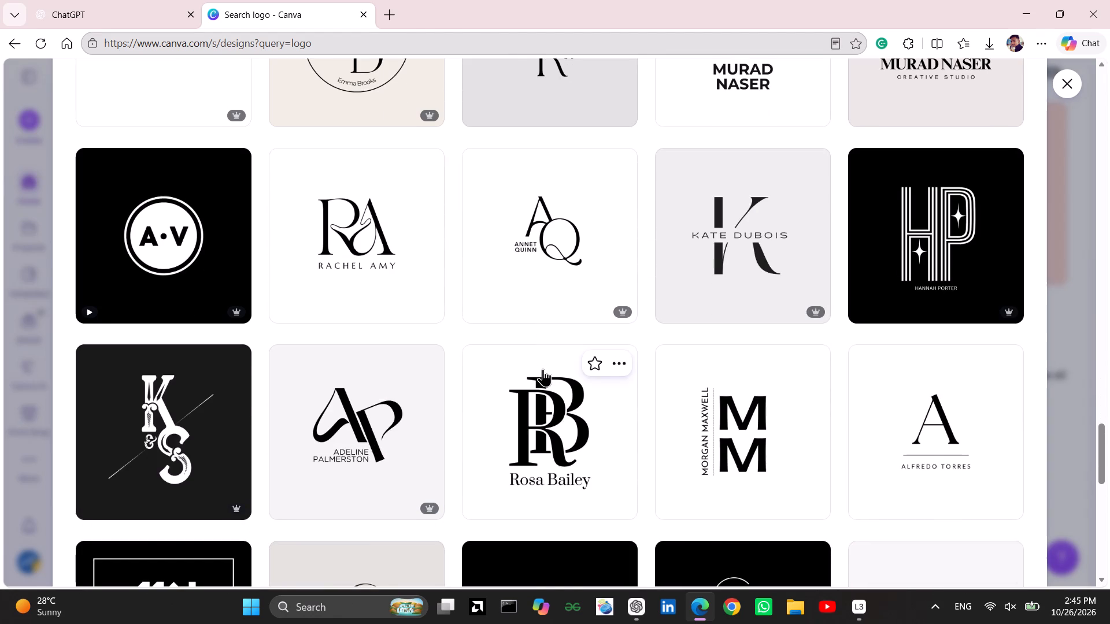
scroll(543, 369, "down", 1)
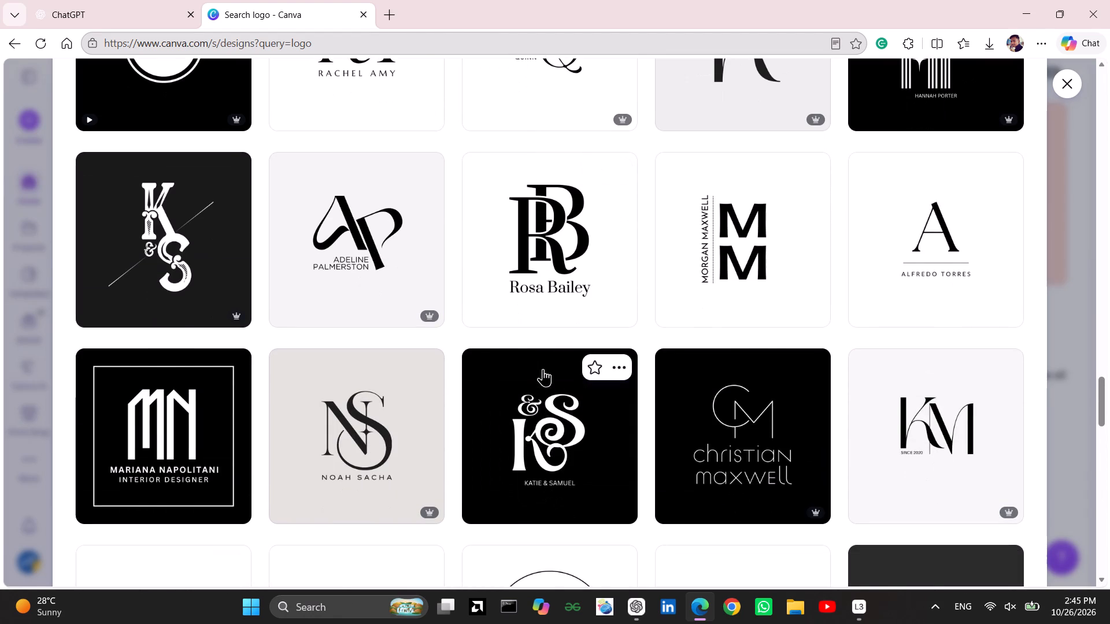
scroll(543, 369, "up", 4)
scroll(543, 369, "down", 3)
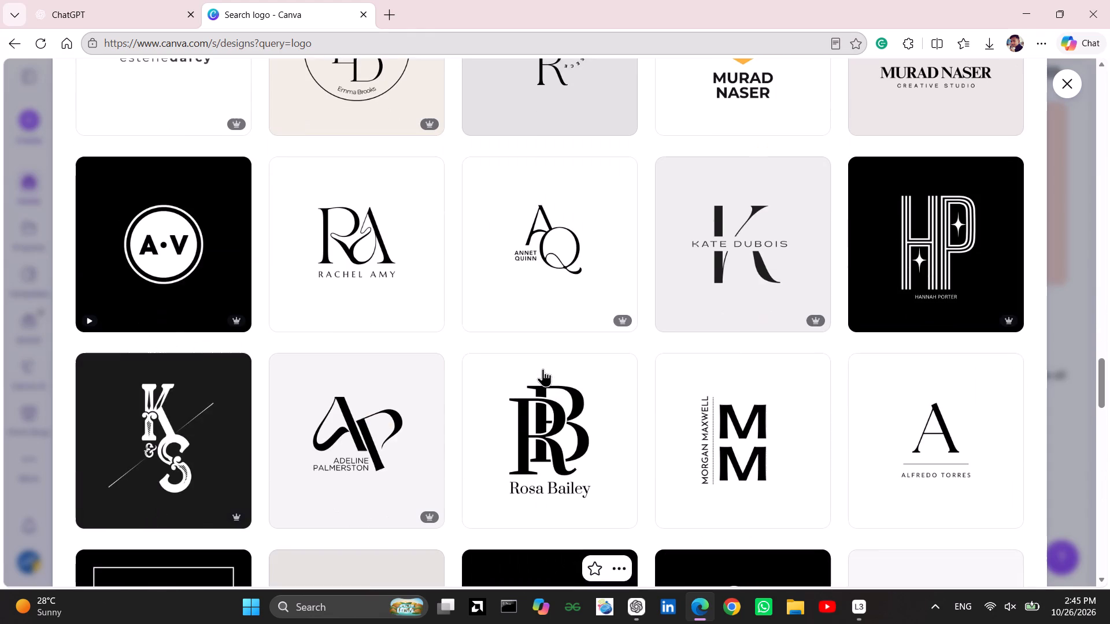
scroll(543, 369, "down", 4)
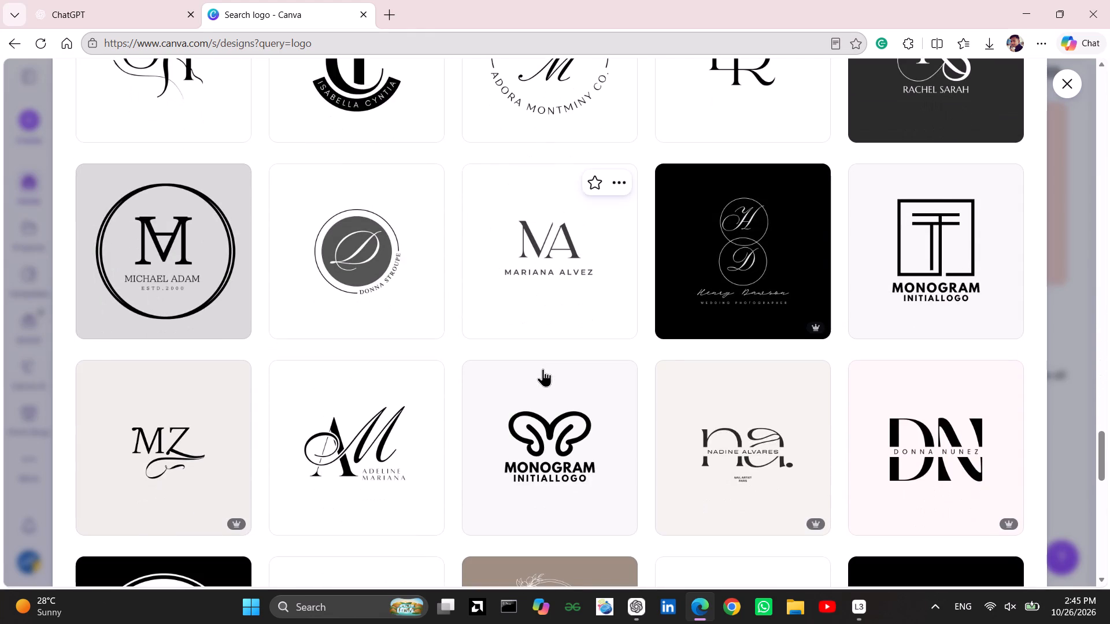
scroll(543, 369, "down", 2)
scroll(543, 369, "up", 17)
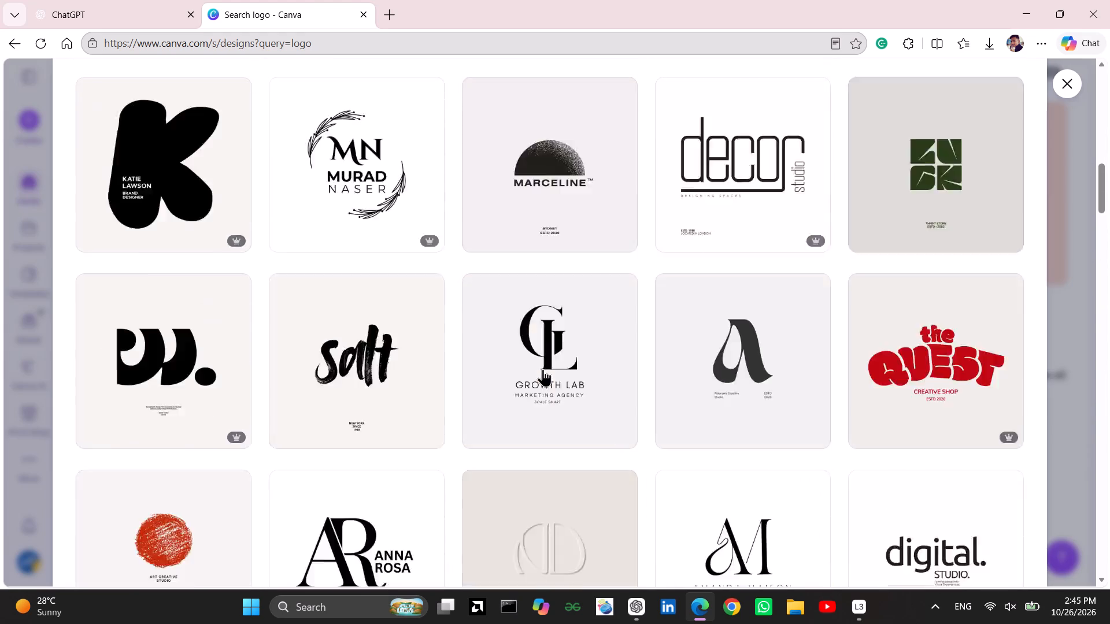
scroll(543, 369, "up", 9)
scroll(543, 369, "down", 2)
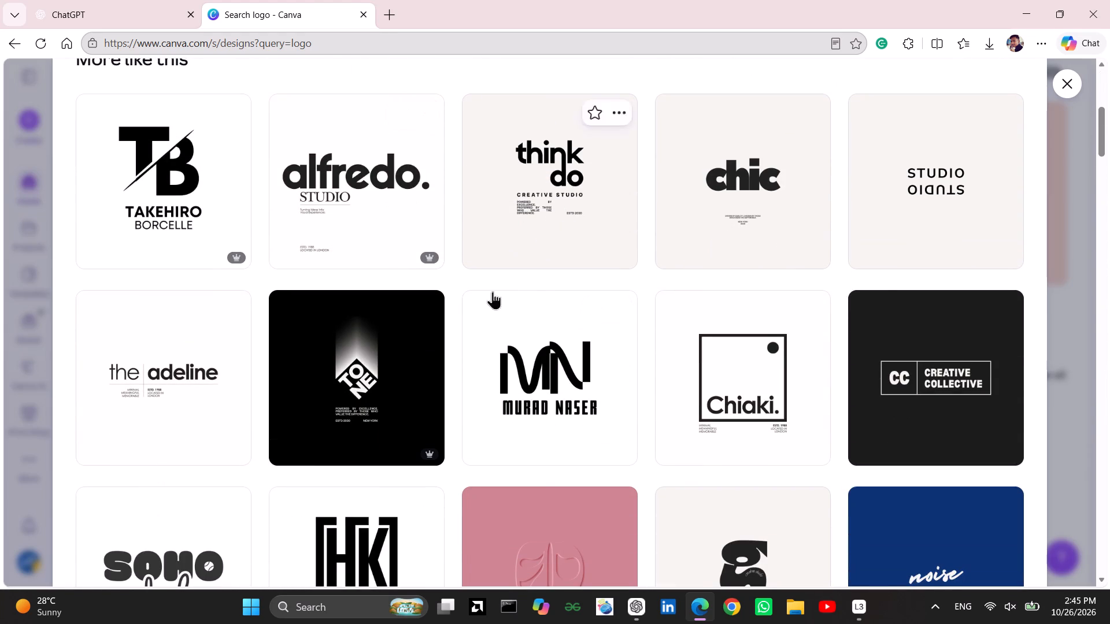
Open the "Black and White Simple Monogram Initial Logo" template with the wavy MN lettering for customising.
left_click(567, 381)
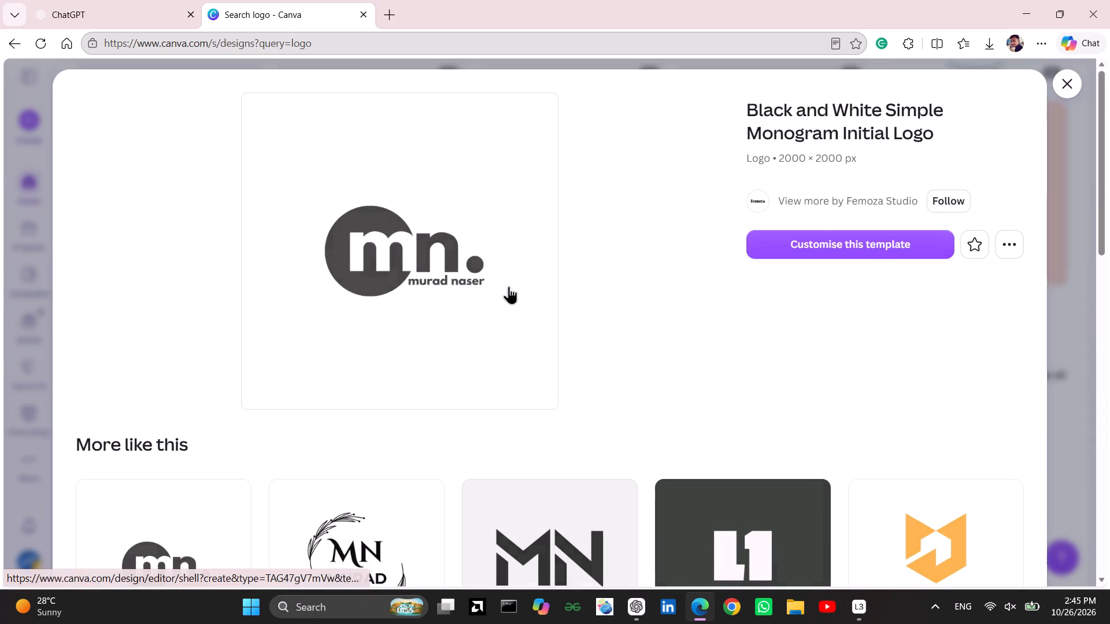
left_click(446, 273)
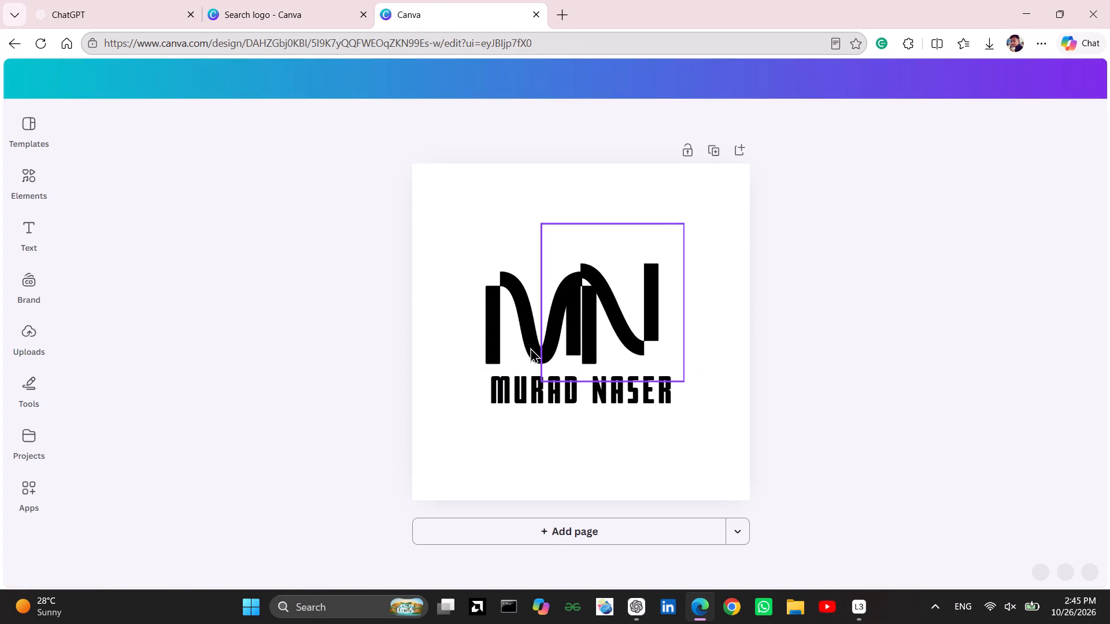
Replace the monogram's large letters M and N with A and M.
double_click(530, 334)
left_click(570, 334)
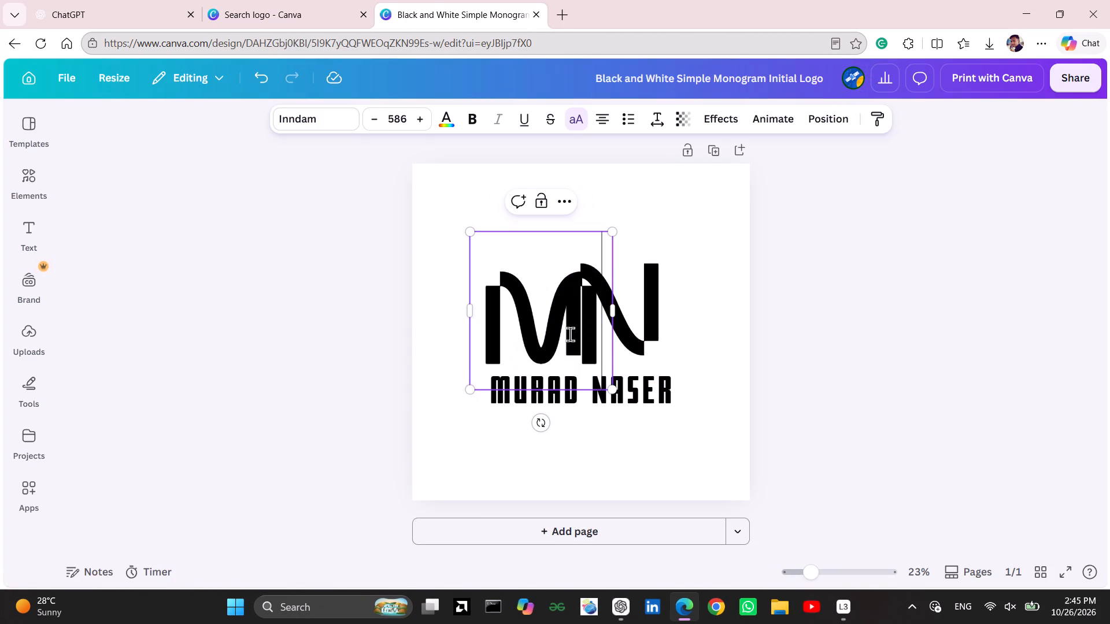
double_click(563, 334)
key("shift+a")
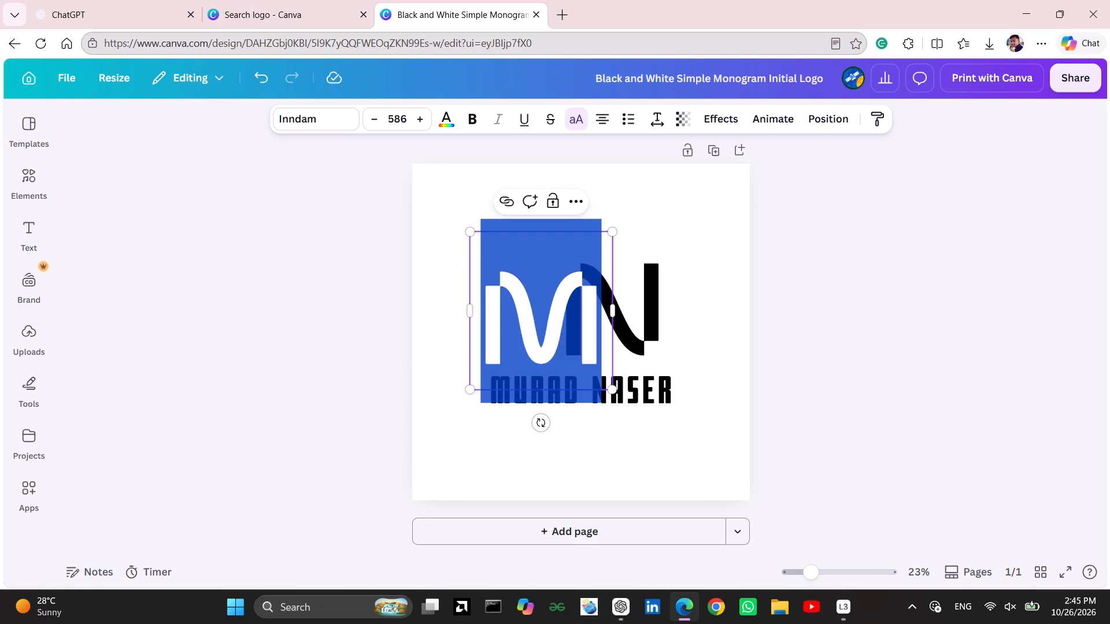
double_click(635, 317)
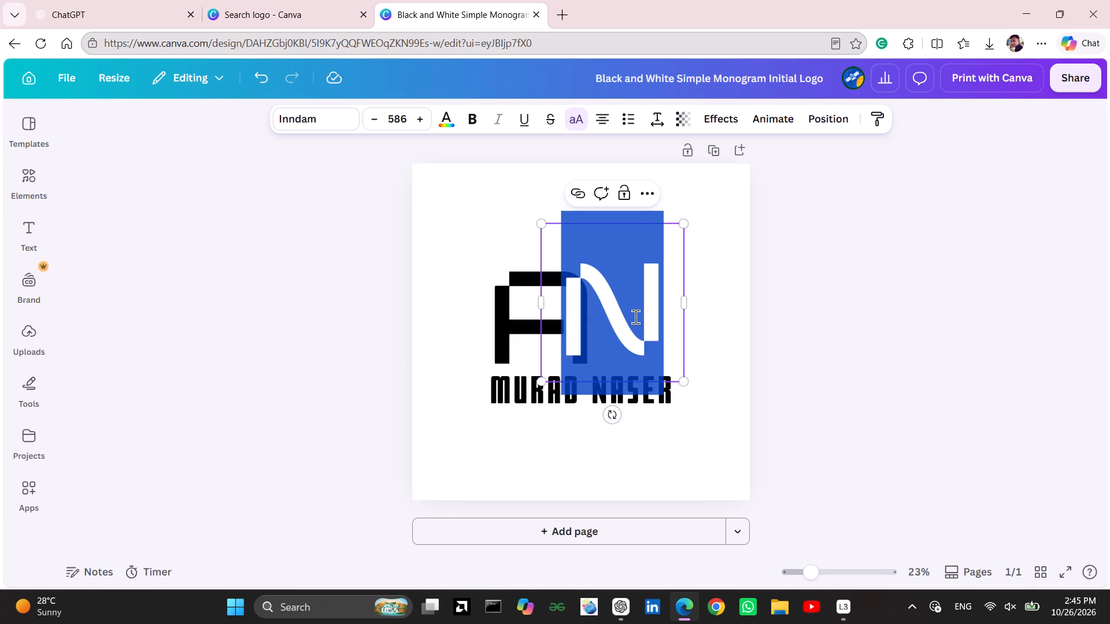
key("shift+m")
left_click(738, 318)
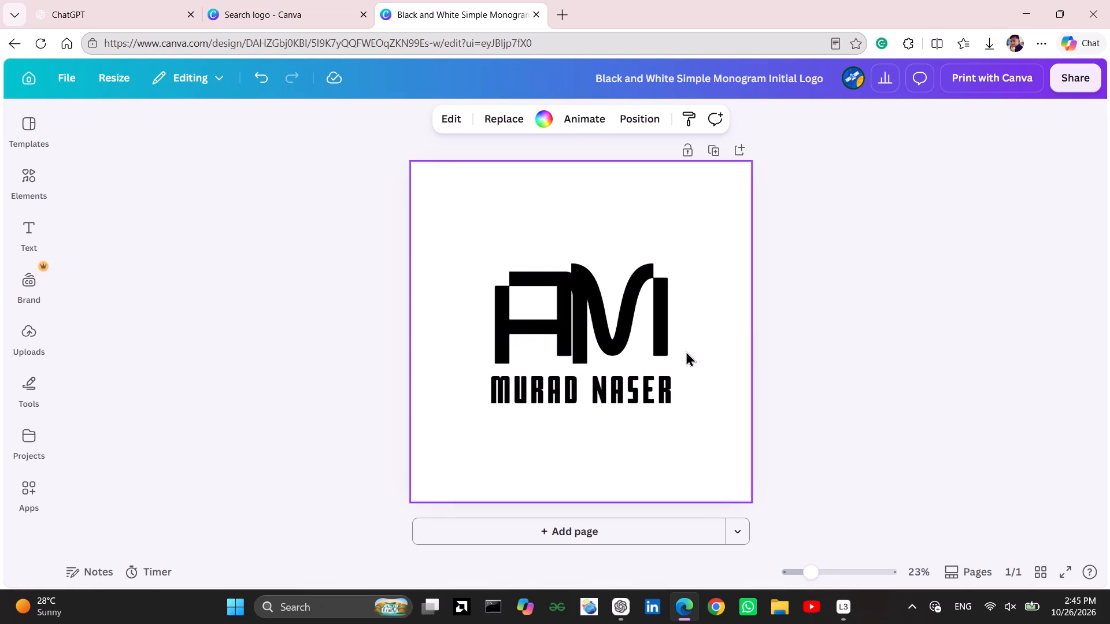
Replace the name below the monogram with "After n motion".
double_click(601, 389)
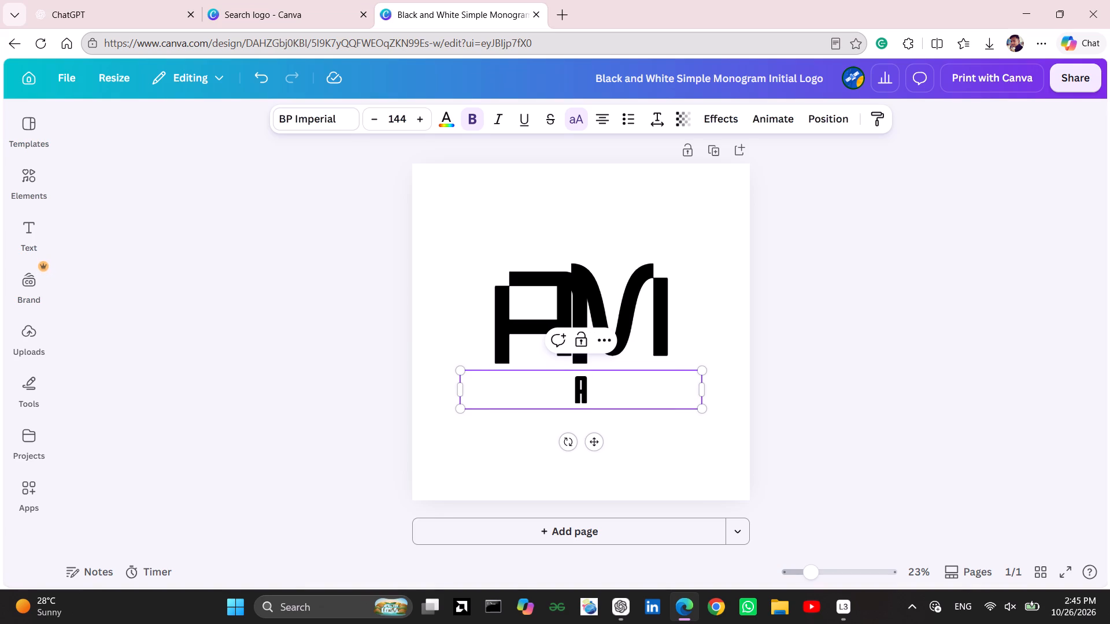
type("fter")
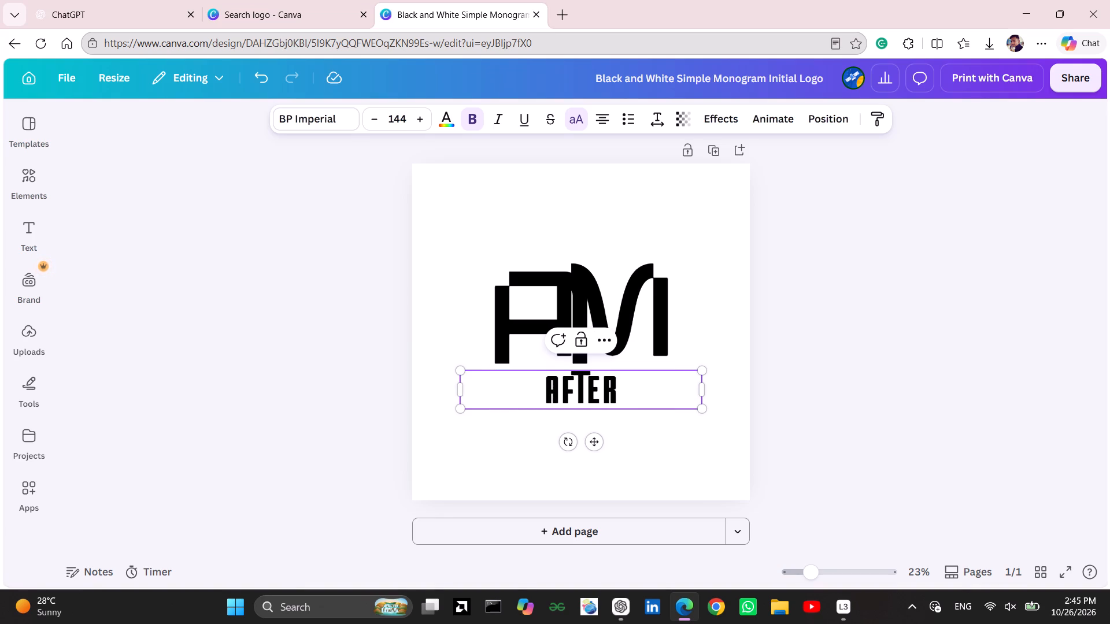
key("space")
type("n motion")
left_click(657, 452)
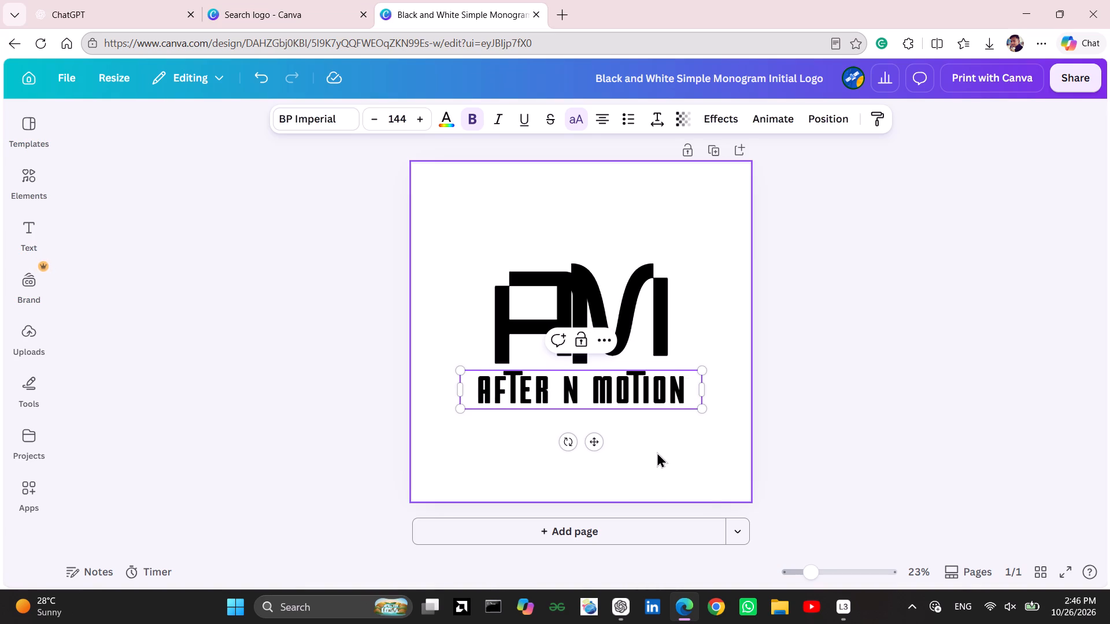
left_click(958, 334)
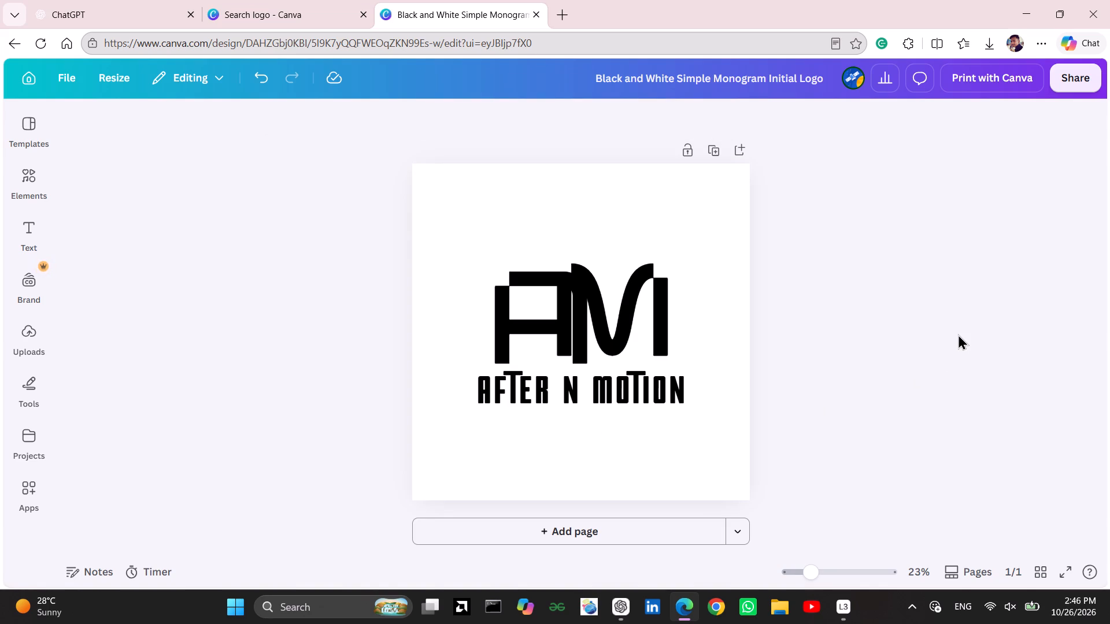
Remove both spaces from the channel name so it reads AFTERNMOTION as one word.
double_click(589, 393)
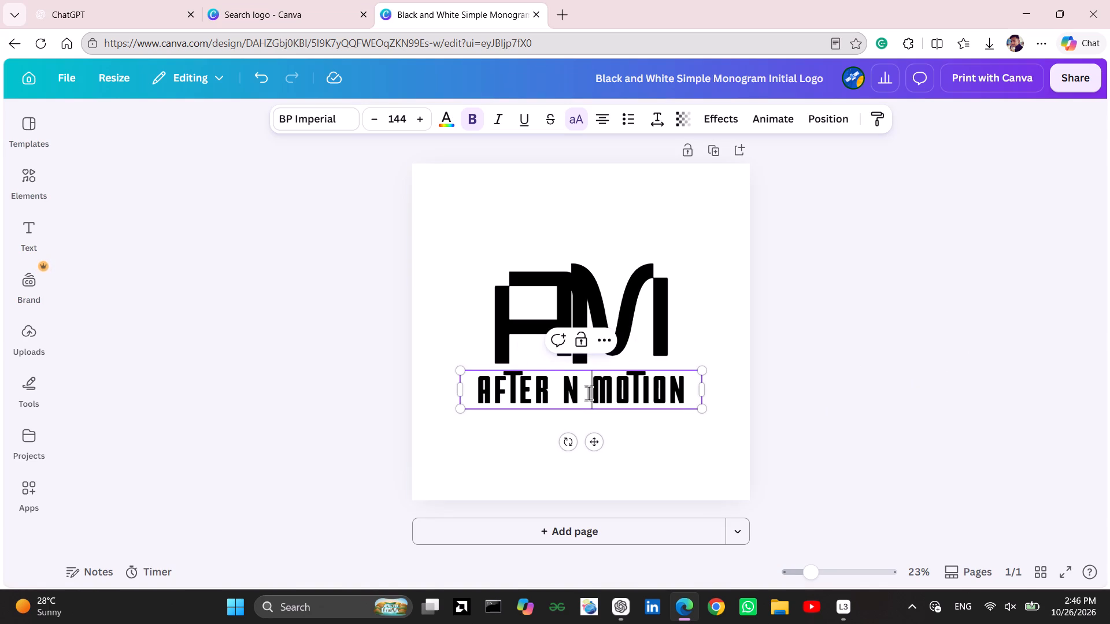
key("BackSpace")
left_click(564, 390)
key("BackSpace")
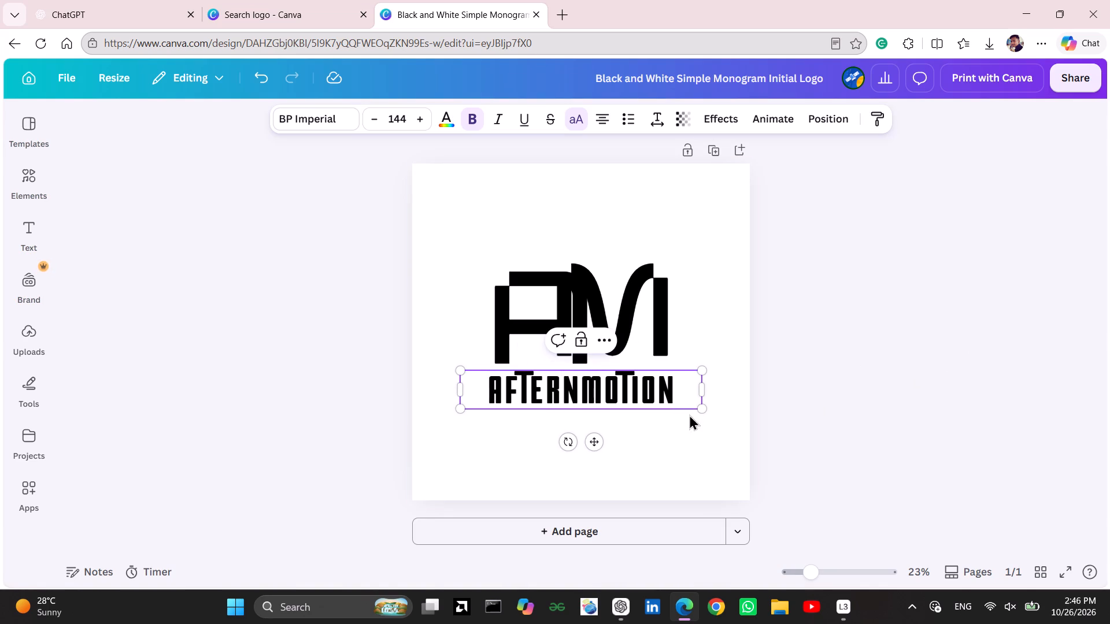
left_click(886, 370)
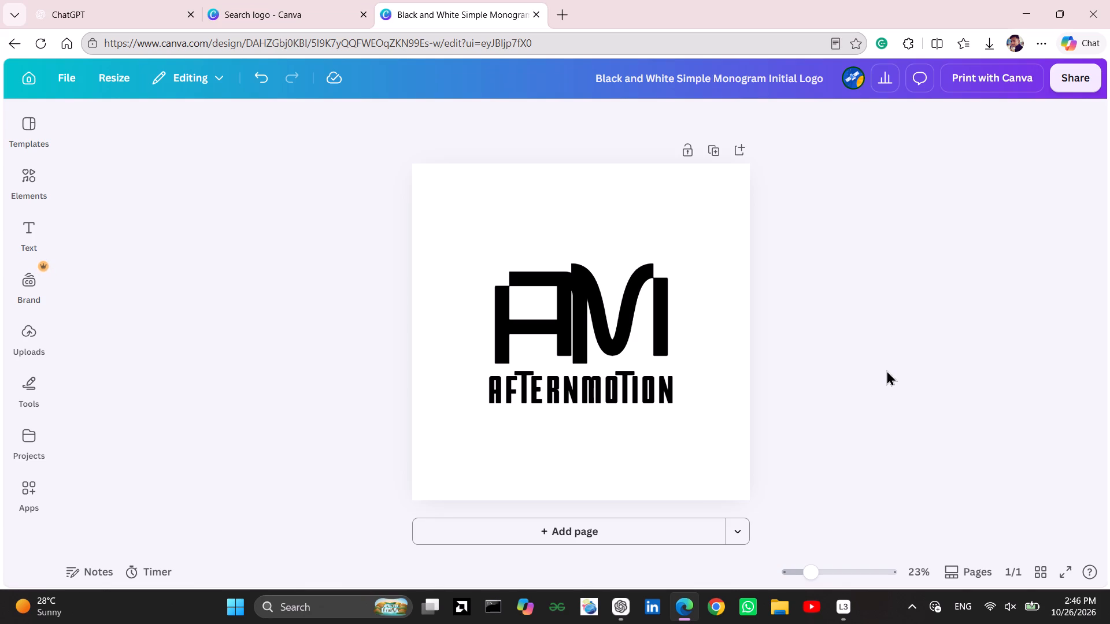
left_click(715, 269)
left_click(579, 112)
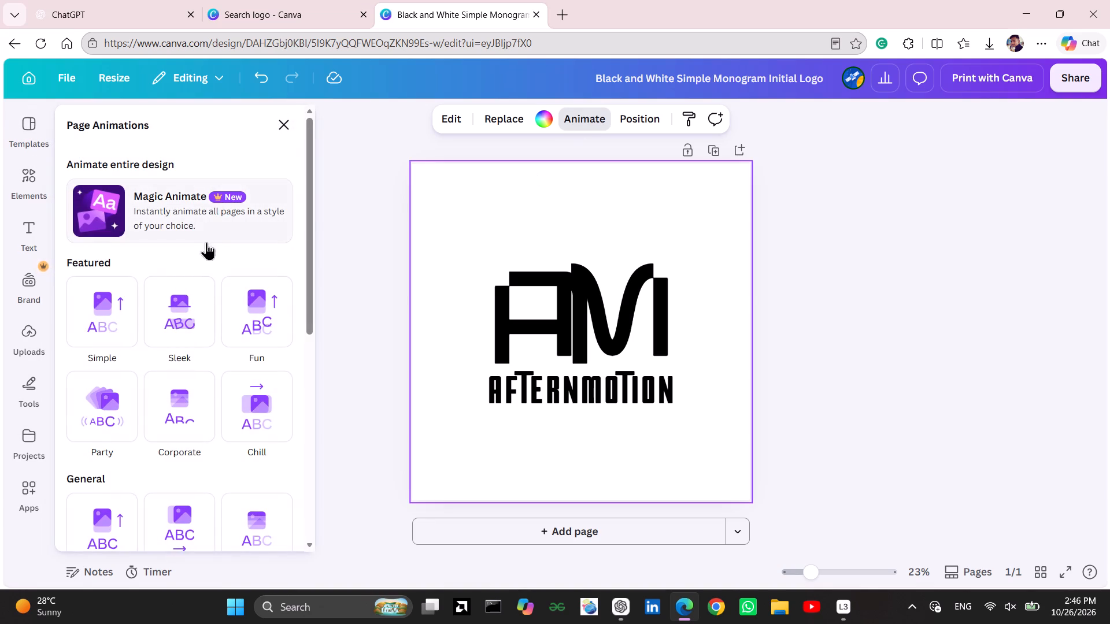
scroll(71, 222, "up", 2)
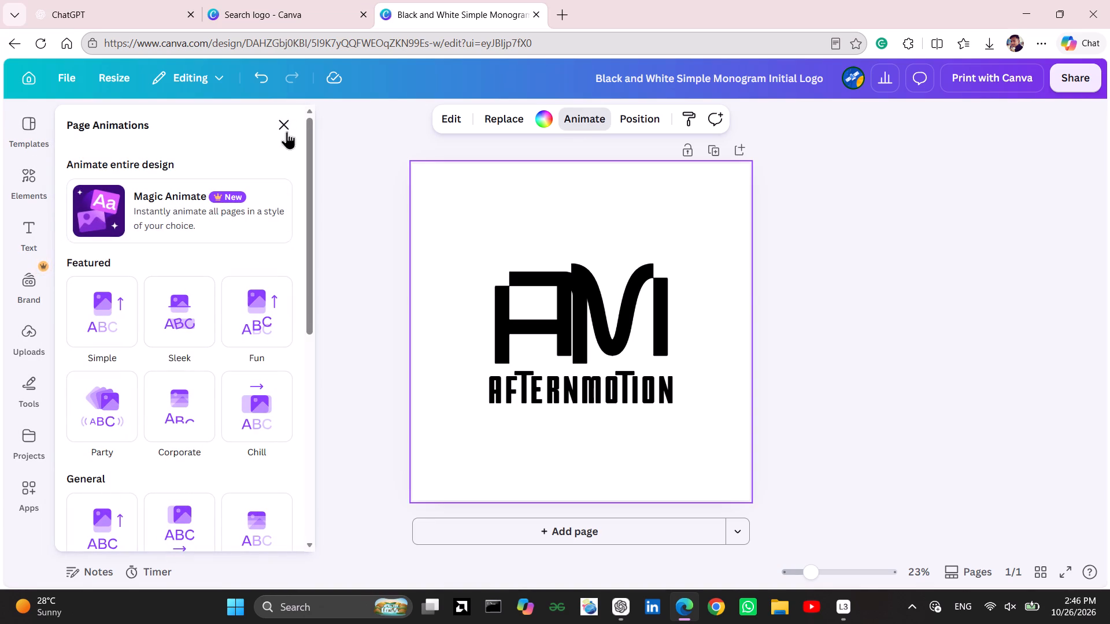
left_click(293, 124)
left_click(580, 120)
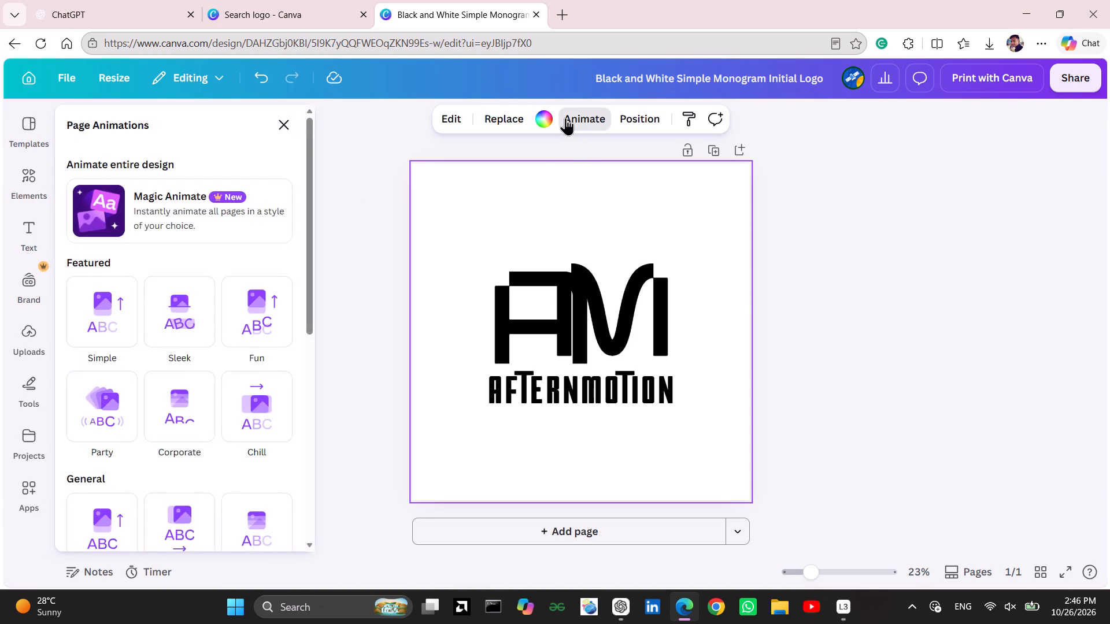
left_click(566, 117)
Try light green as the page background colour, and settle on yellow from the default solid colours.
left_click(547, 116)
scroll(136, 261, "up", 3)
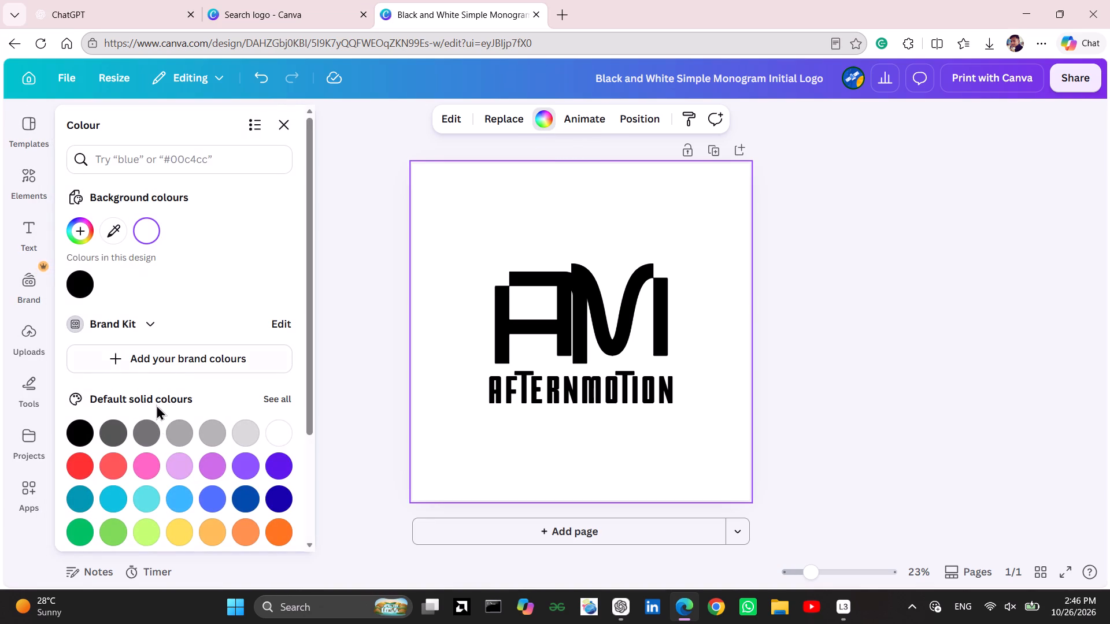
left_click(141, 528)
scroll(188, 381, "down", 1)
left_click(180, 386)
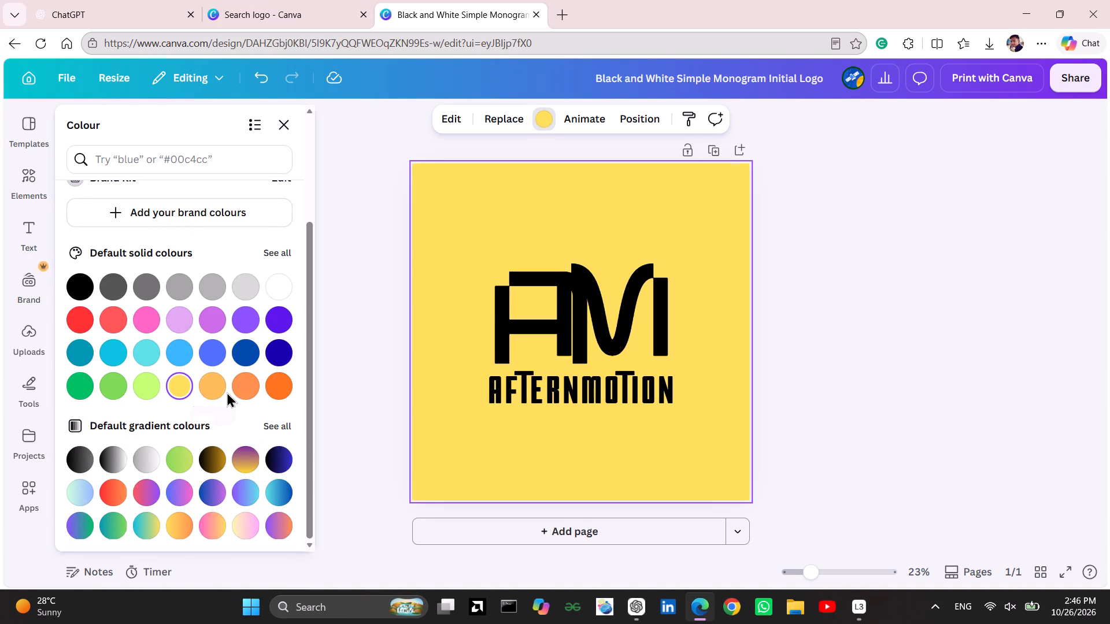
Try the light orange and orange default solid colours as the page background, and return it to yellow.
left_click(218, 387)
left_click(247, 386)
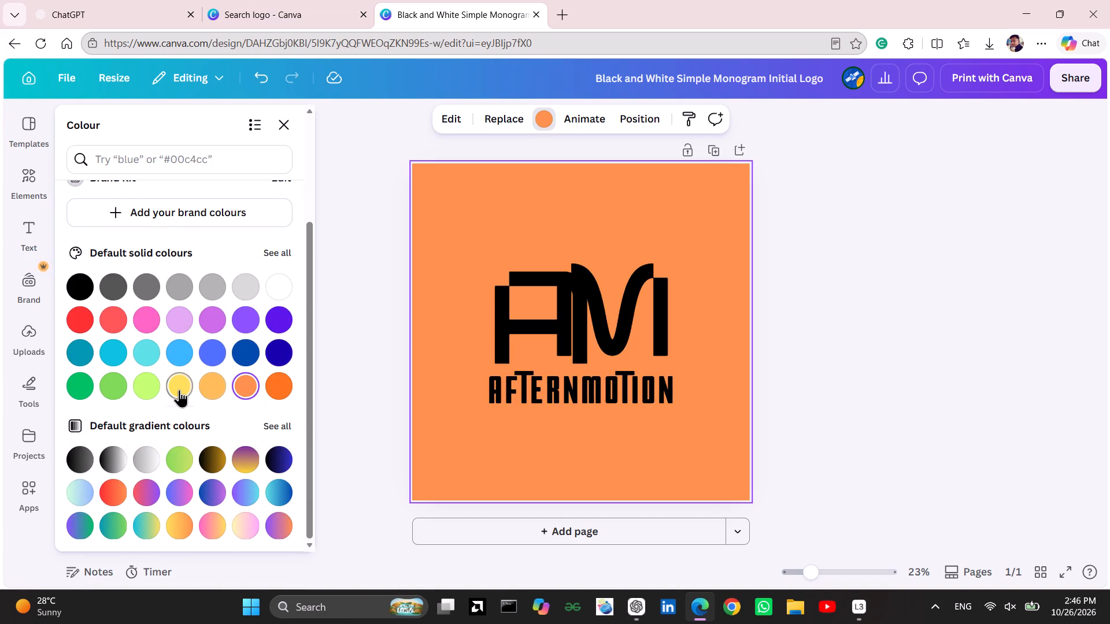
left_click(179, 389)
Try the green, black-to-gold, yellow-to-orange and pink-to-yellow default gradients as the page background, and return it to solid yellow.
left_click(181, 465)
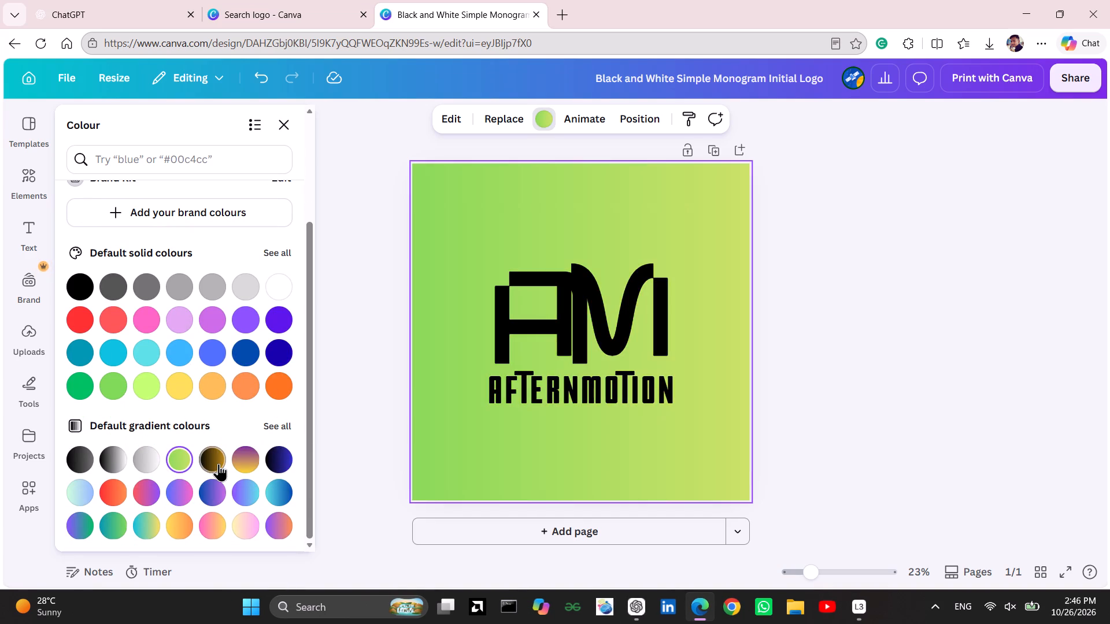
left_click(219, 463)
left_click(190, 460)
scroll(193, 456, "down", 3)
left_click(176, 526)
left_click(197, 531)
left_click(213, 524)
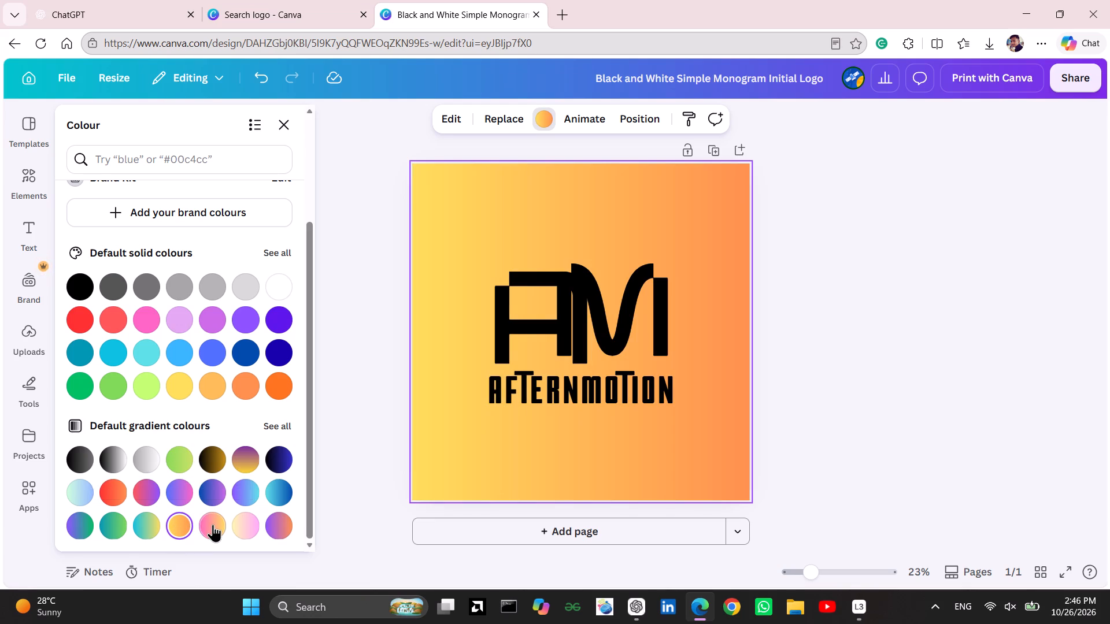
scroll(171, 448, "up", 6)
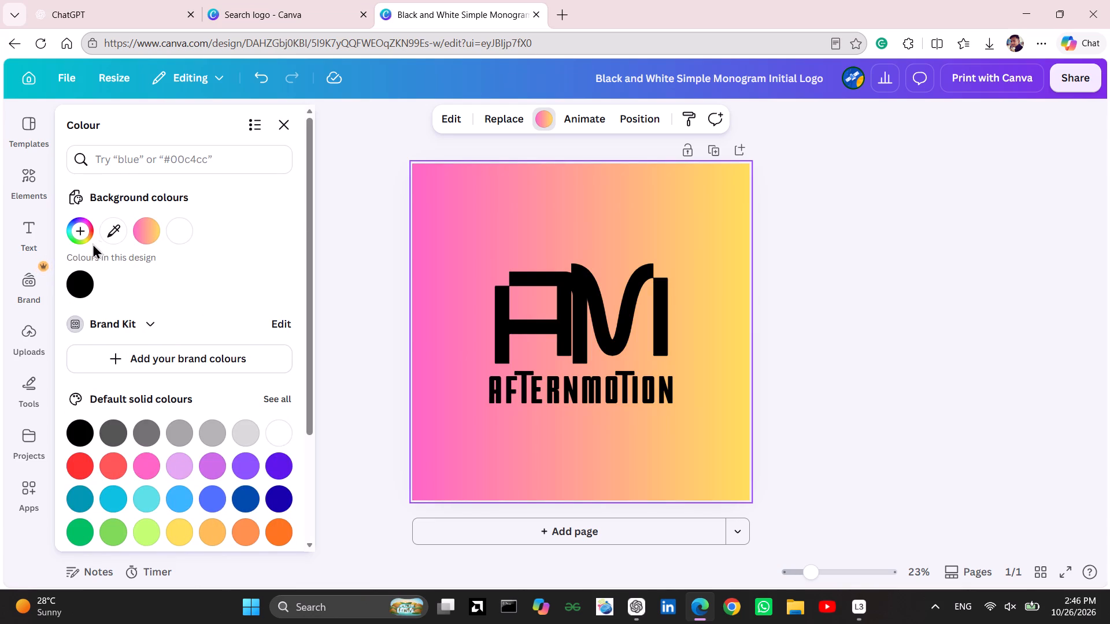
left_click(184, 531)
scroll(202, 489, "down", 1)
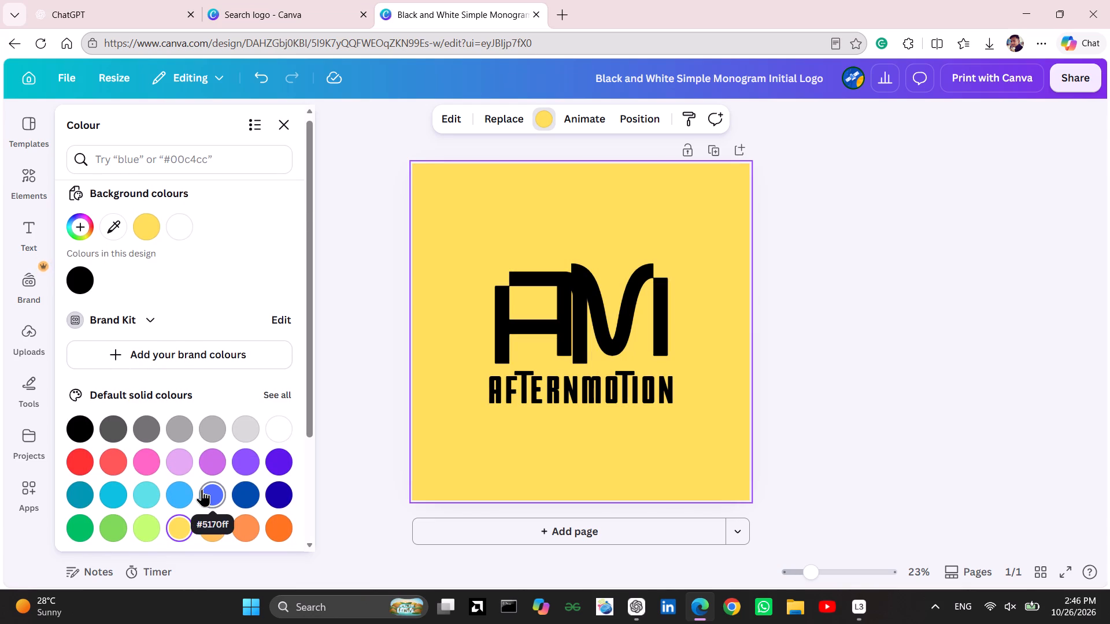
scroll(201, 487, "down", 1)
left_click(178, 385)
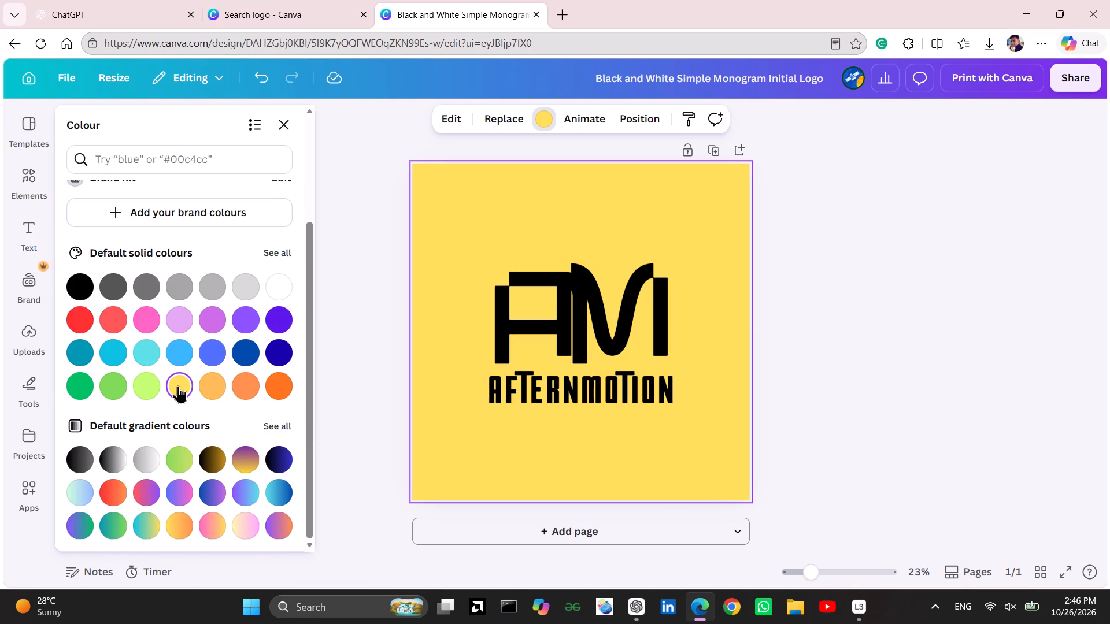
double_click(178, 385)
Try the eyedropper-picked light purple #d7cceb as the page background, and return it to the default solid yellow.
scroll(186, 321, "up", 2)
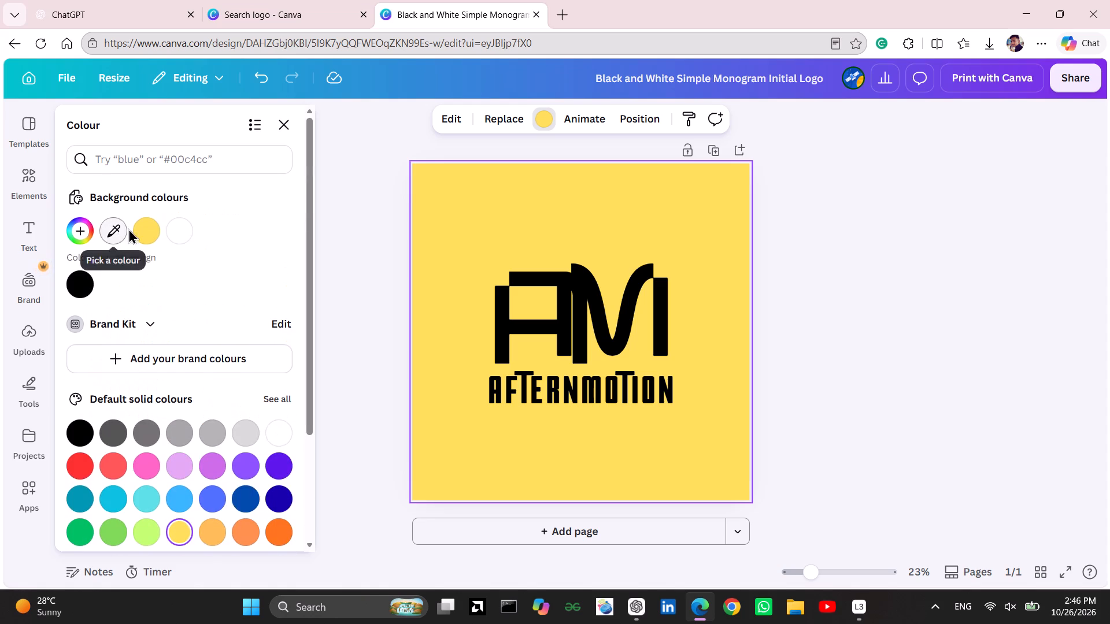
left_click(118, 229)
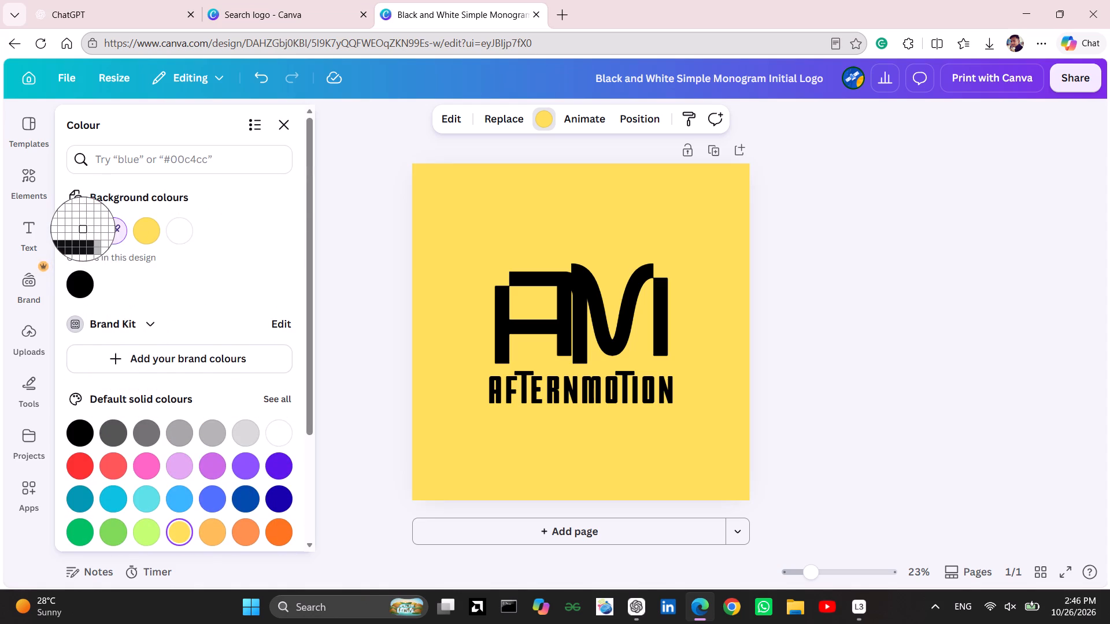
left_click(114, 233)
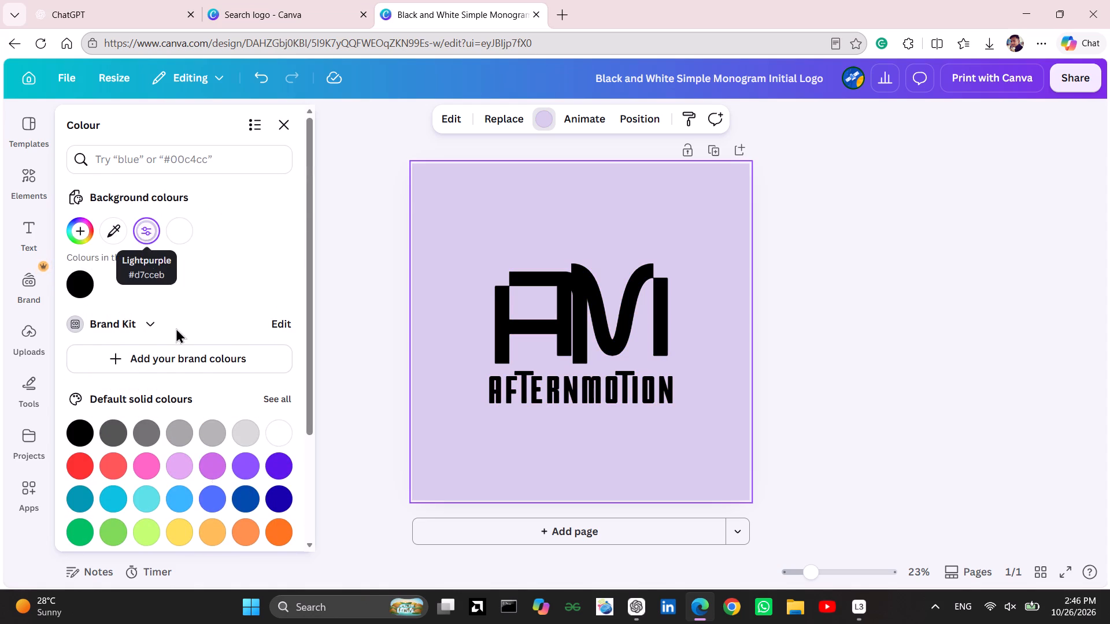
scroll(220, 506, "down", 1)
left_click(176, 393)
Adjust the yellow page background to the deeper custom solid colour #F2CE3A.
scroll(176, 393, "up", 3)
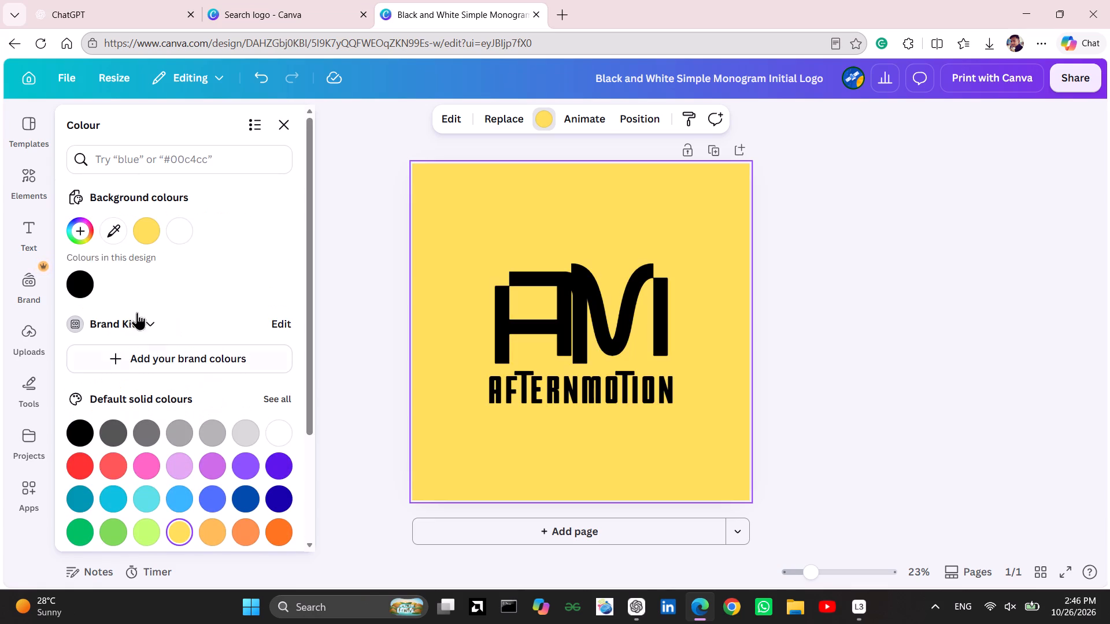
left_click(147, 233)
left_click(147, 235)
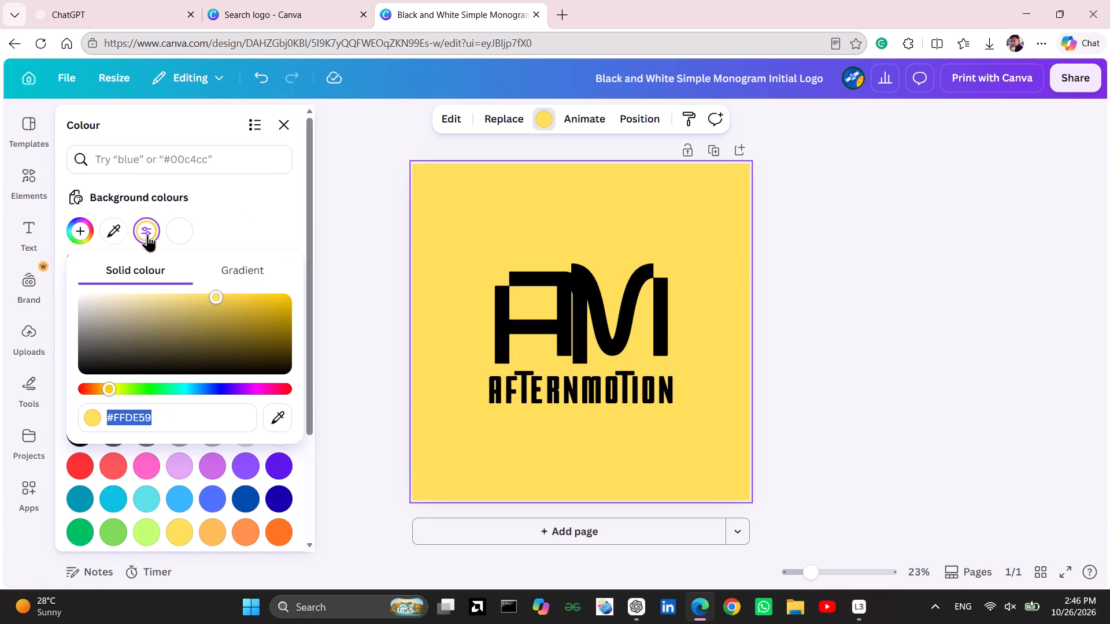
left_click_drag(219, 294, 233, 293)
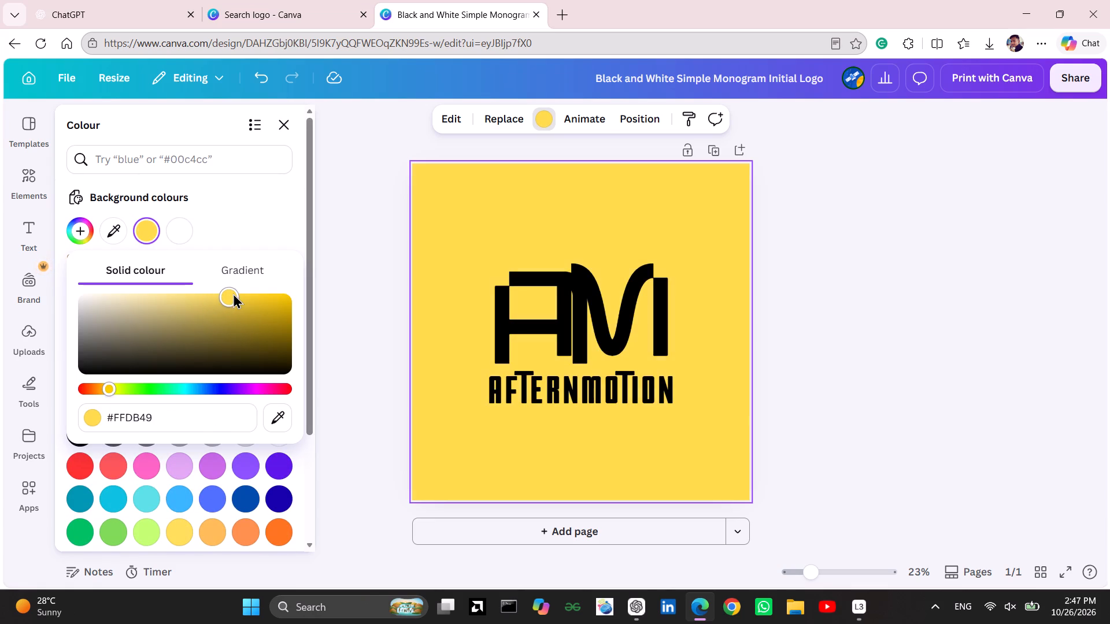
left_click_drag(233, 293, 240, 295)
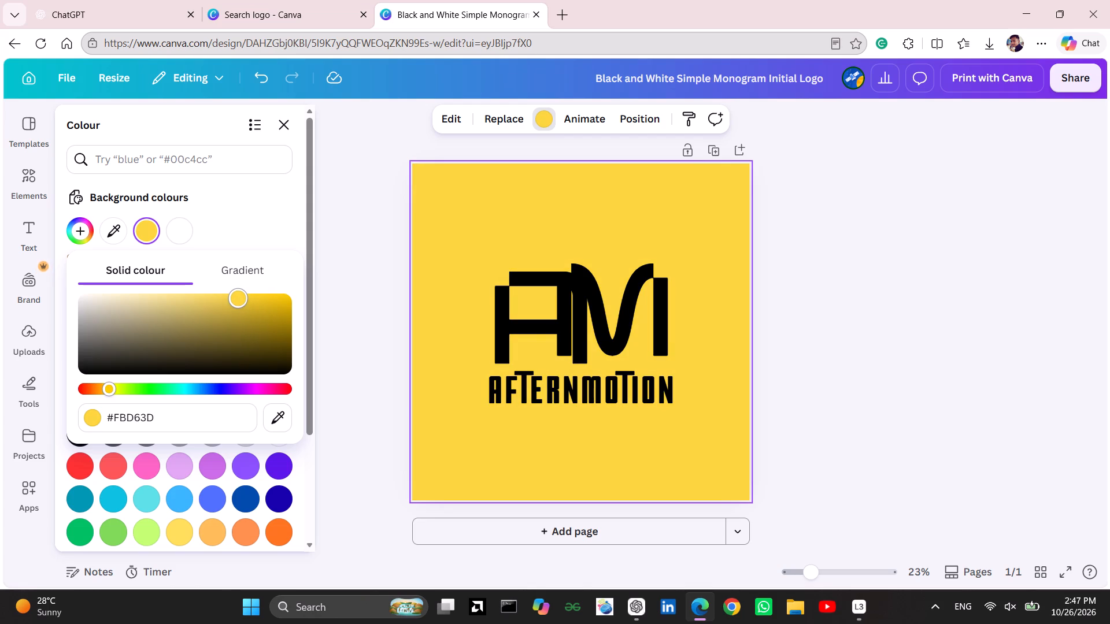
left_click_drag(240, 295, 240, 297)
left_click_drag(240, 297, 241, 298)
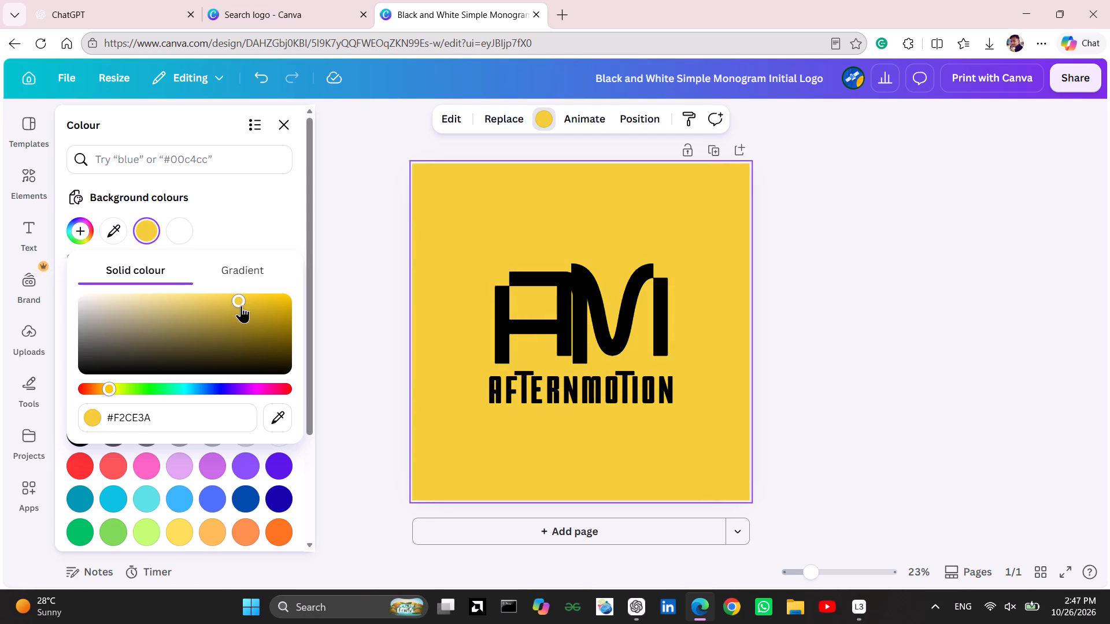
left_click(334, 297)
left_click(849, 362)
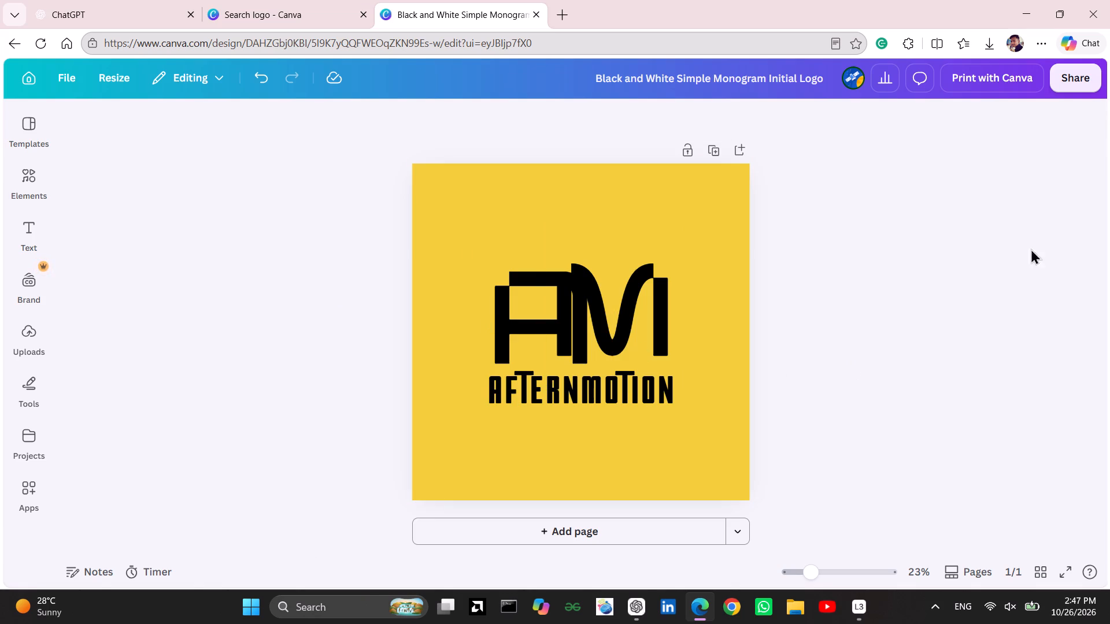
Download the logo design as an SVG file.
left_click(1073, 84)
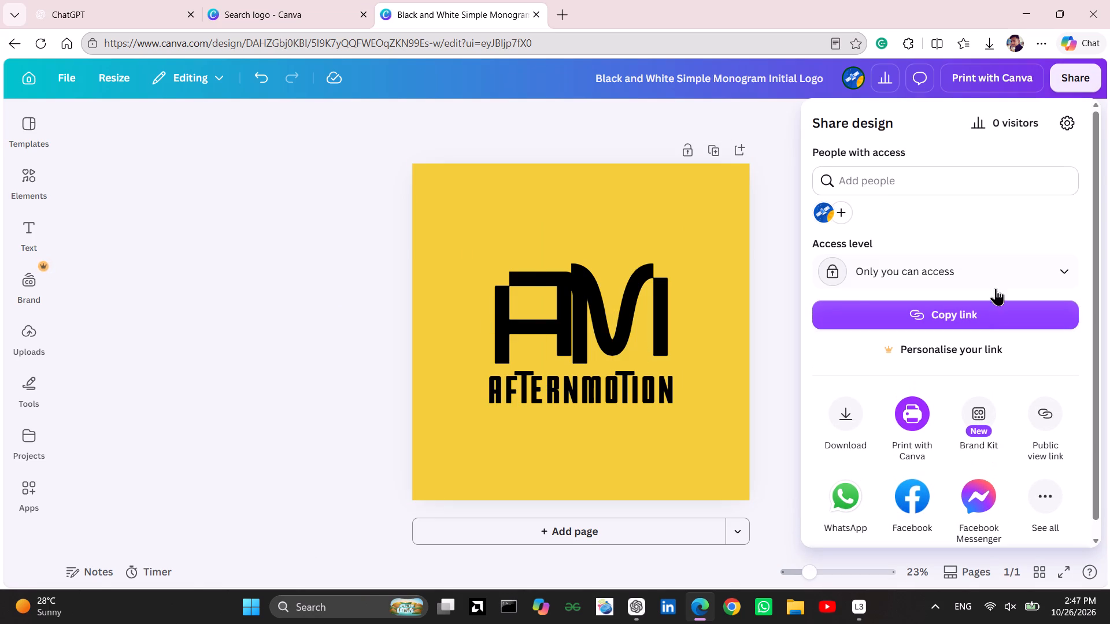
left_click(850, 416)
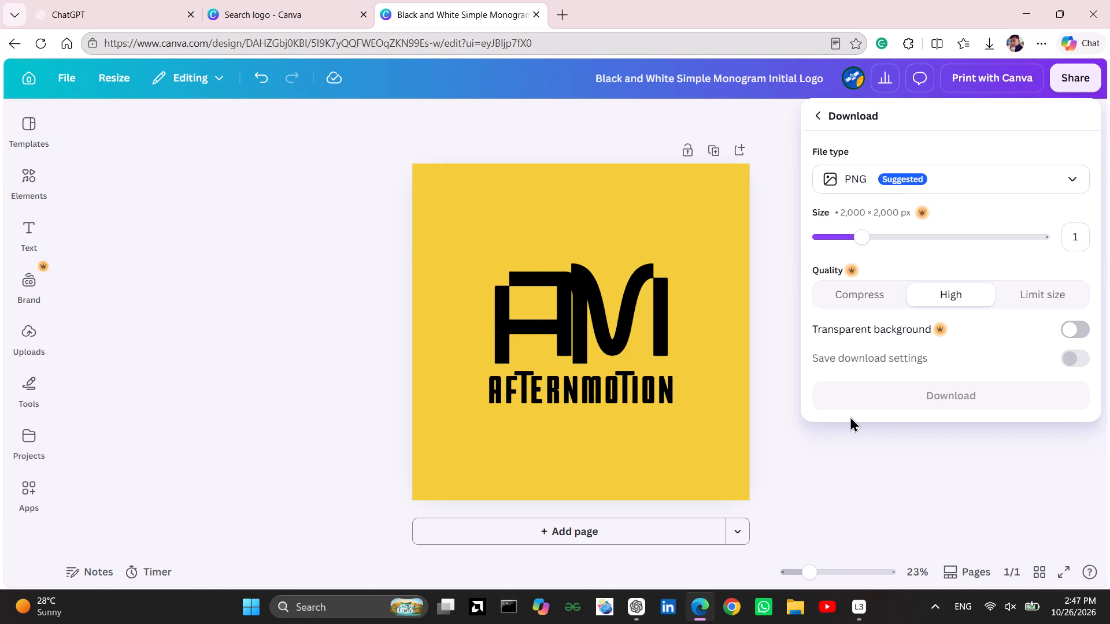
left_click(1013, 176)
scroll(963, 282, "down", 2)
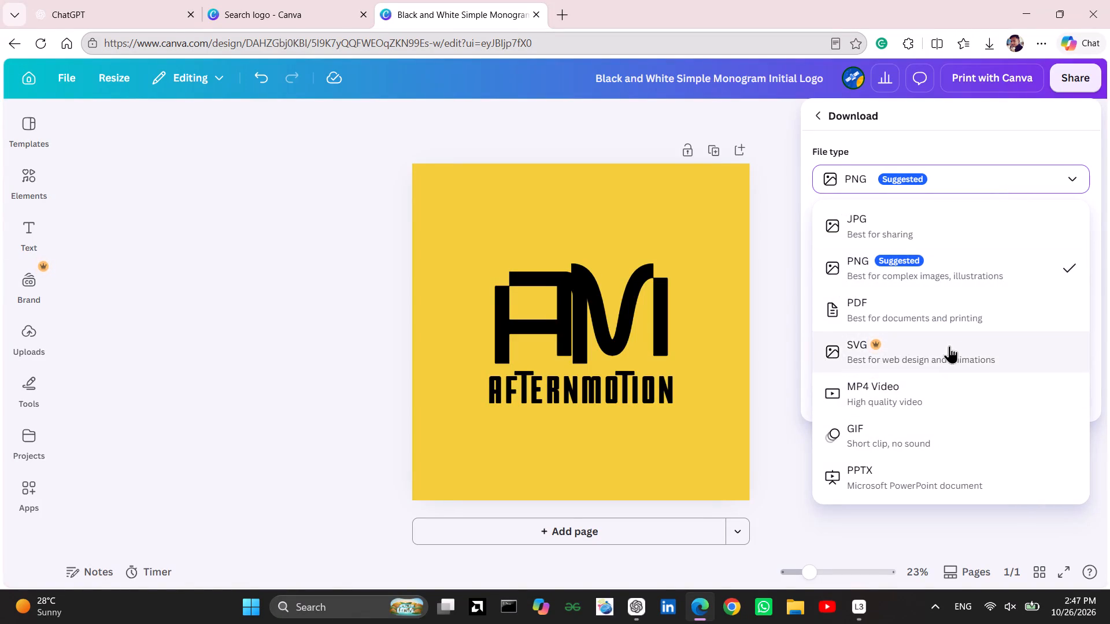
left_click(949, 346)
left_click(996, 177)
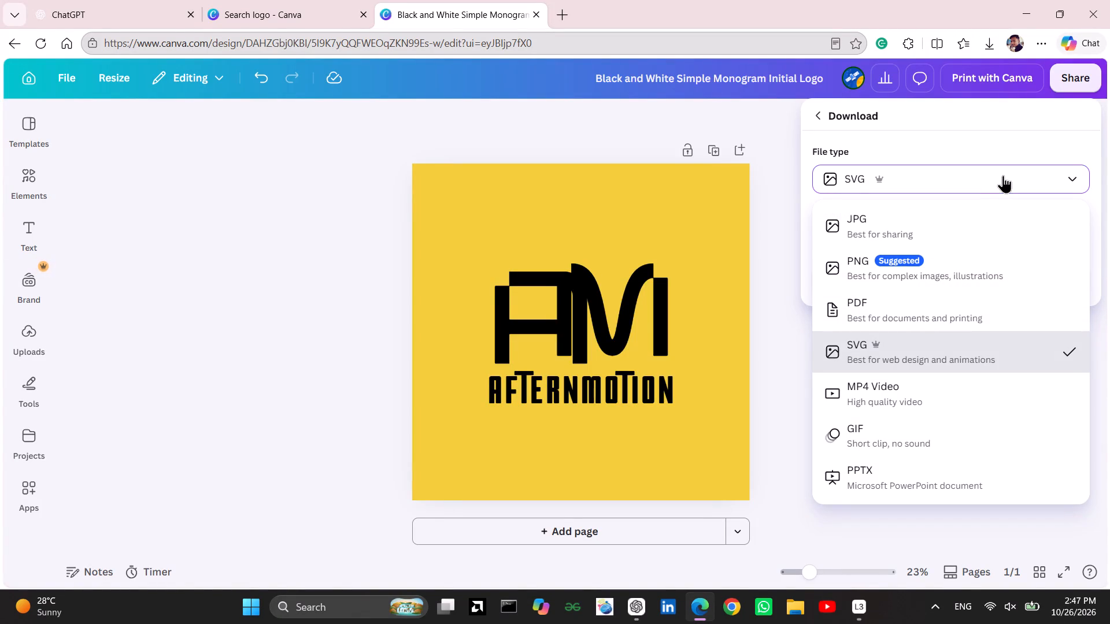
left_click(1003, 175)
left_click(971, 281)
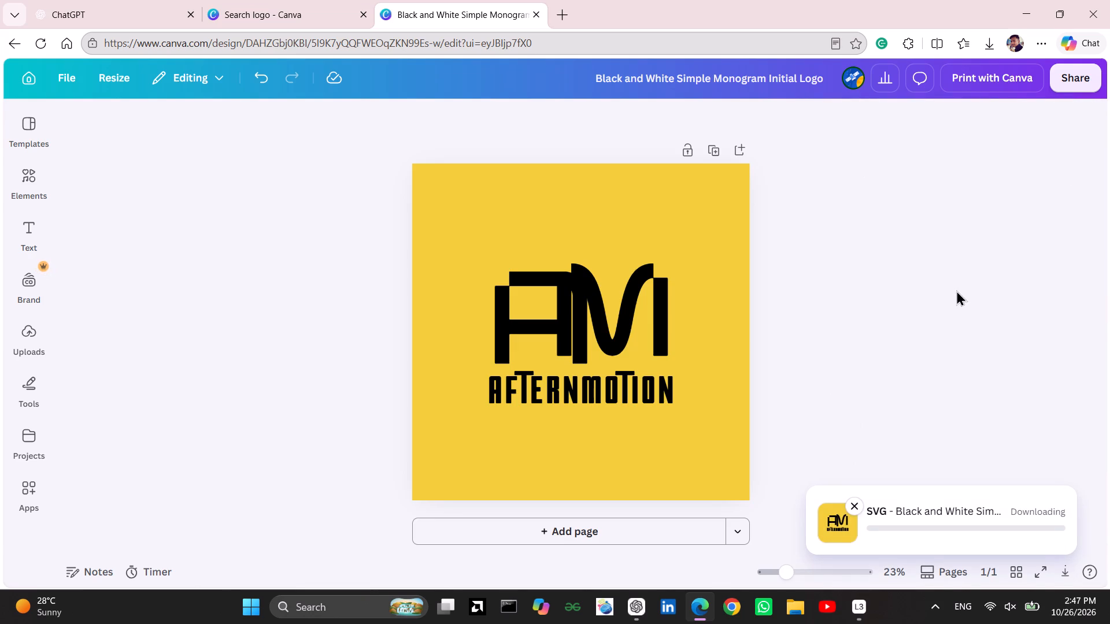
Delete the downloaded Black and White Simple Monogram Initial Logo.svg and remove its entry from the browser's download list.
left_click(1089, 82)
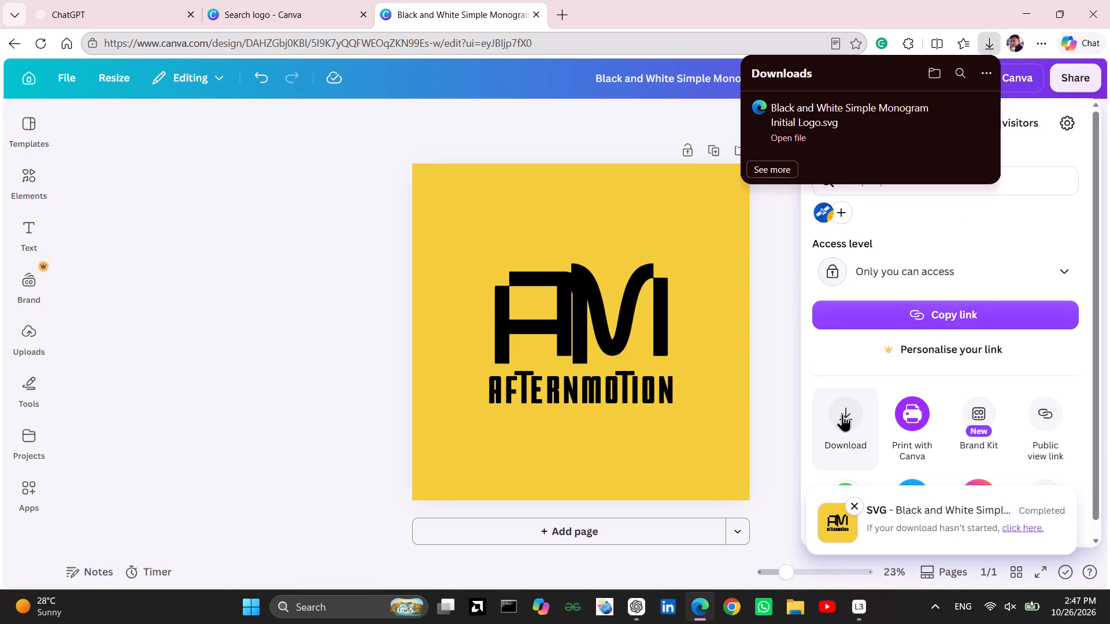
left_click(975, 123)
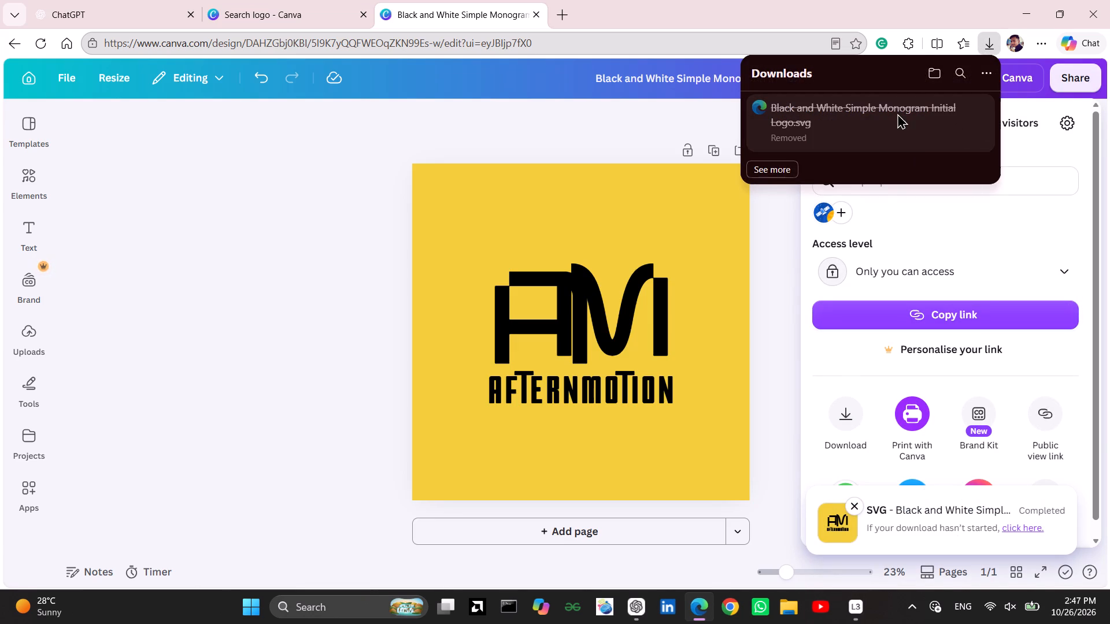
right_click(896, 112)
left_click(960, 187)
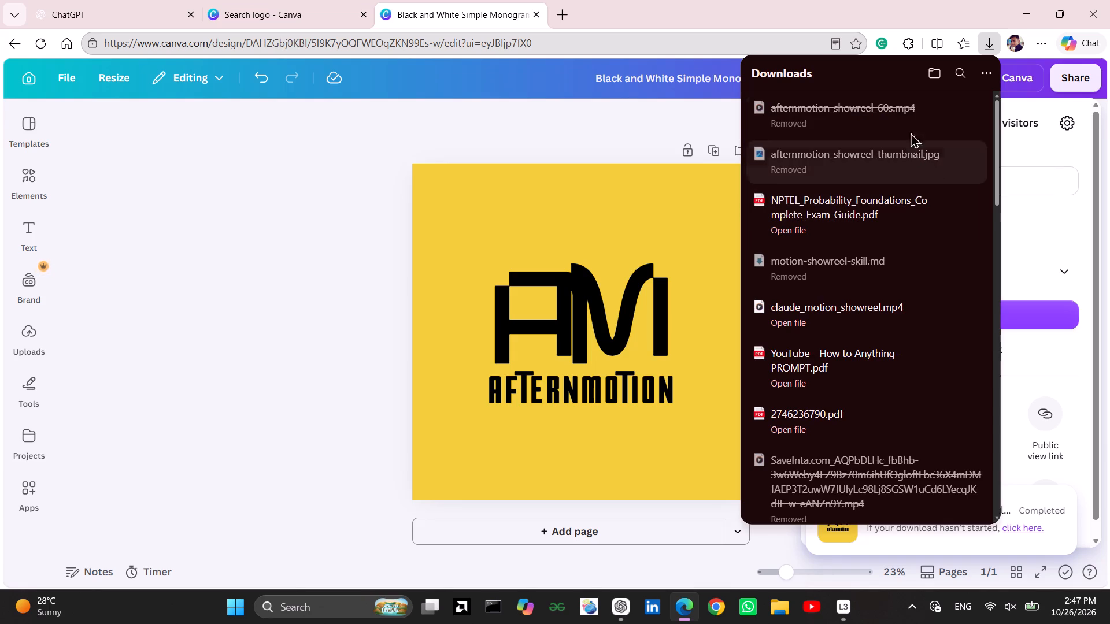
Remove afternmotion_showreel_60s.mp4, afternmotion_showreel_thumbnail.jpg and motion-showreel-skill.md from the browser's download list.
right_click(906, 109)
left_click(962, 191)
right_click(905, 123)
left_click(968, 190)
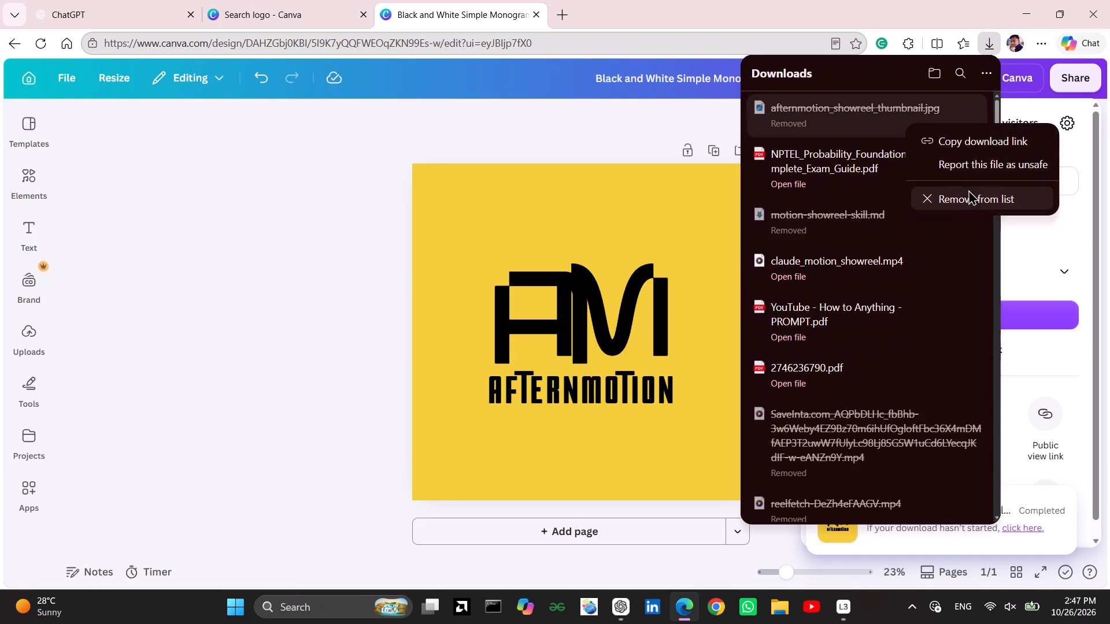
right_click(915, 172)
left_click(993, 242)
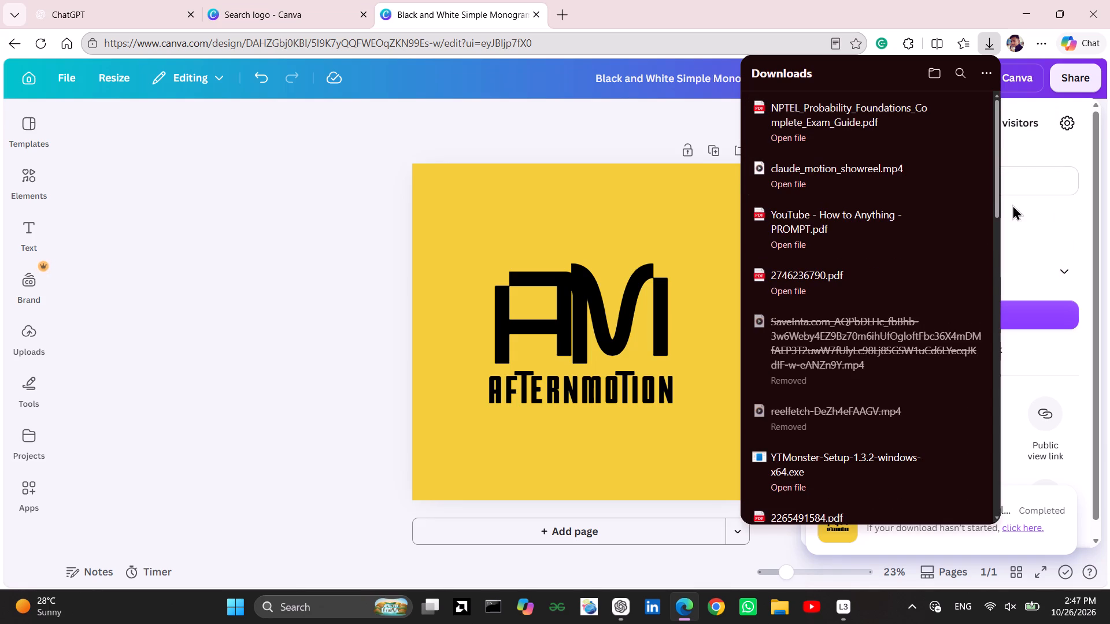
left_click(1068, 146)
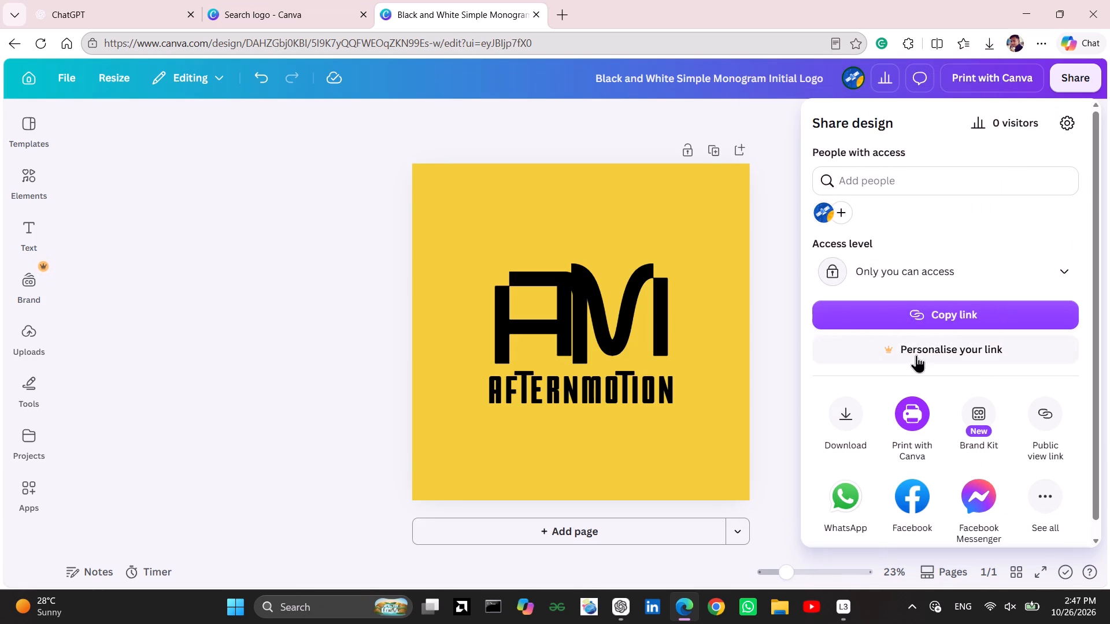
Download the logo as a 2,500 × 2,500 px PNG (size 1.25), high quality, with transparent background and download settings saved.
left_click(846, 418)
left_click(924, 172)
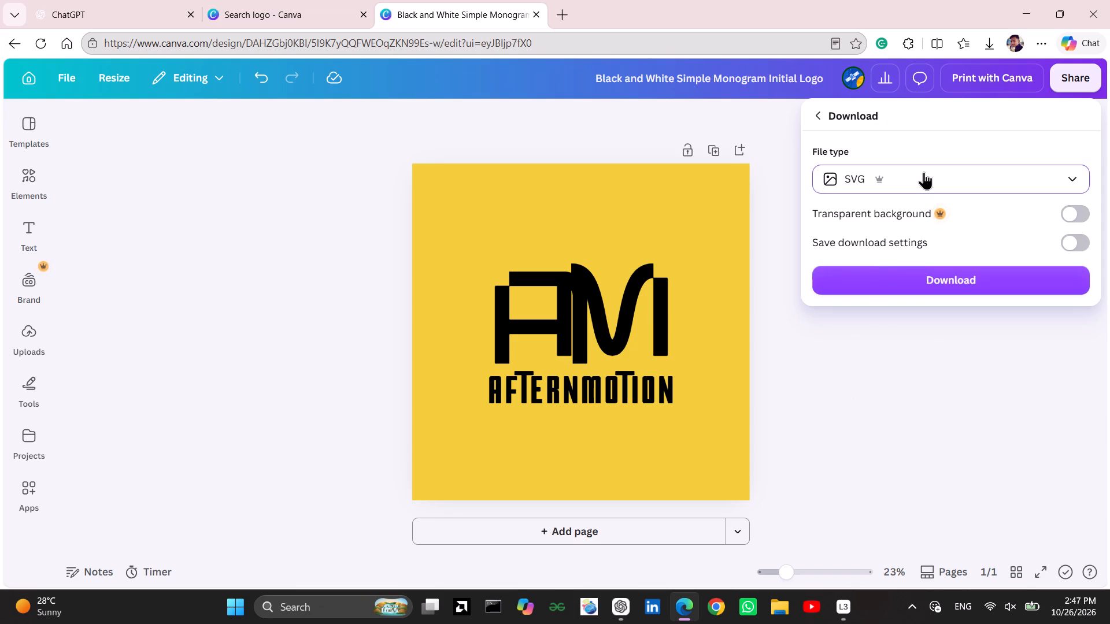
scroll(905, 210, "up", 4)
left_click(917, 266)
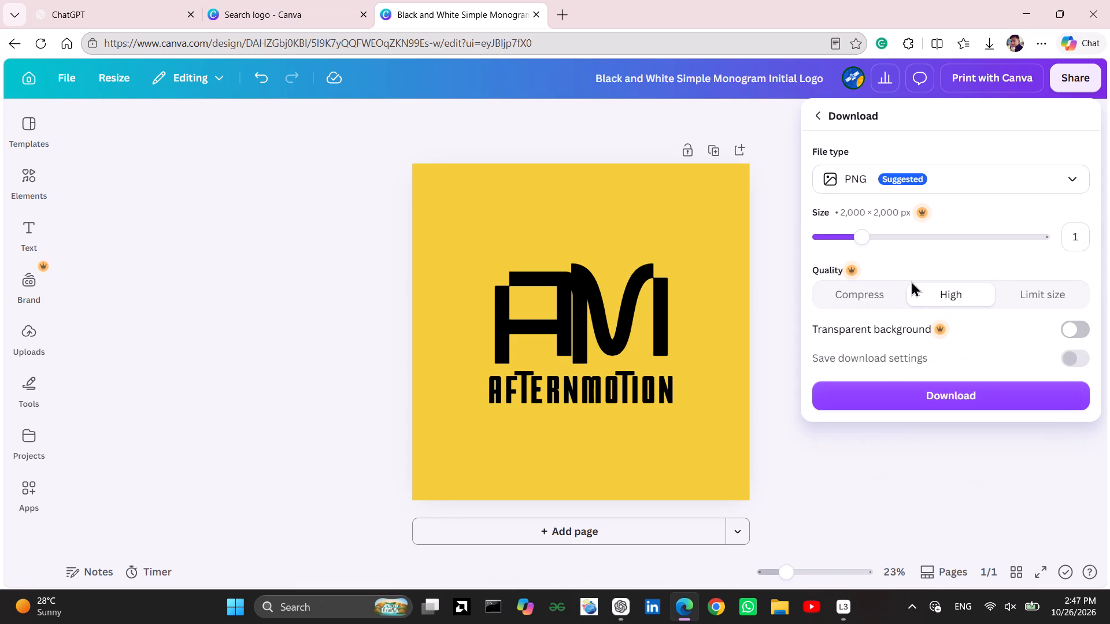
left_click_drag(893, 236, 931, 236)
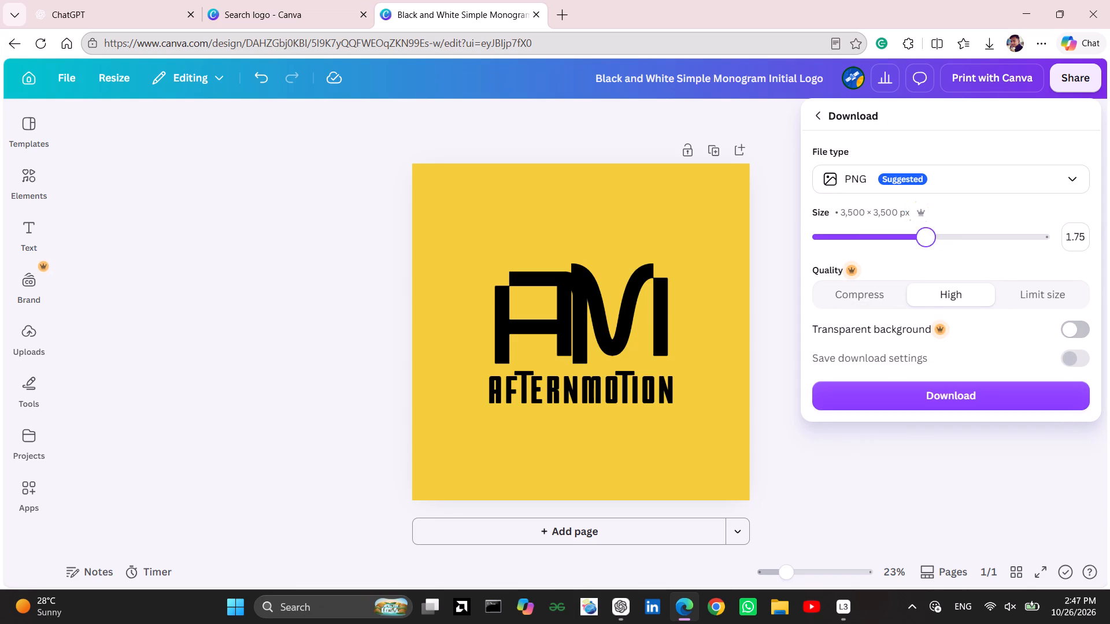
left_click_drag(931, 236, 961, 239)
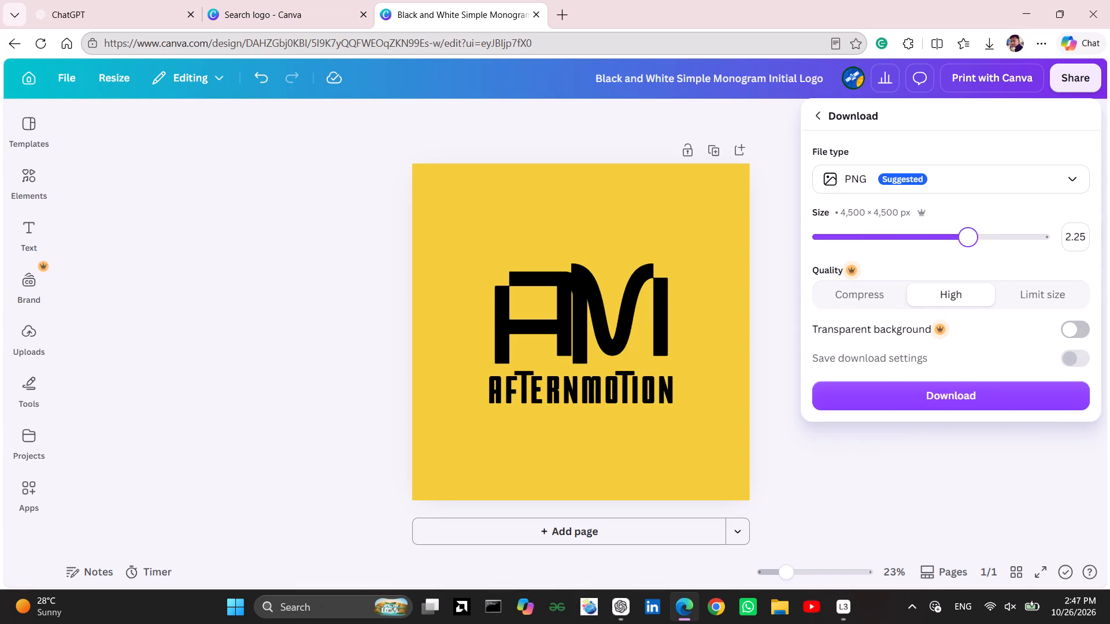
left_click_drag(961, 239, 888, 241)
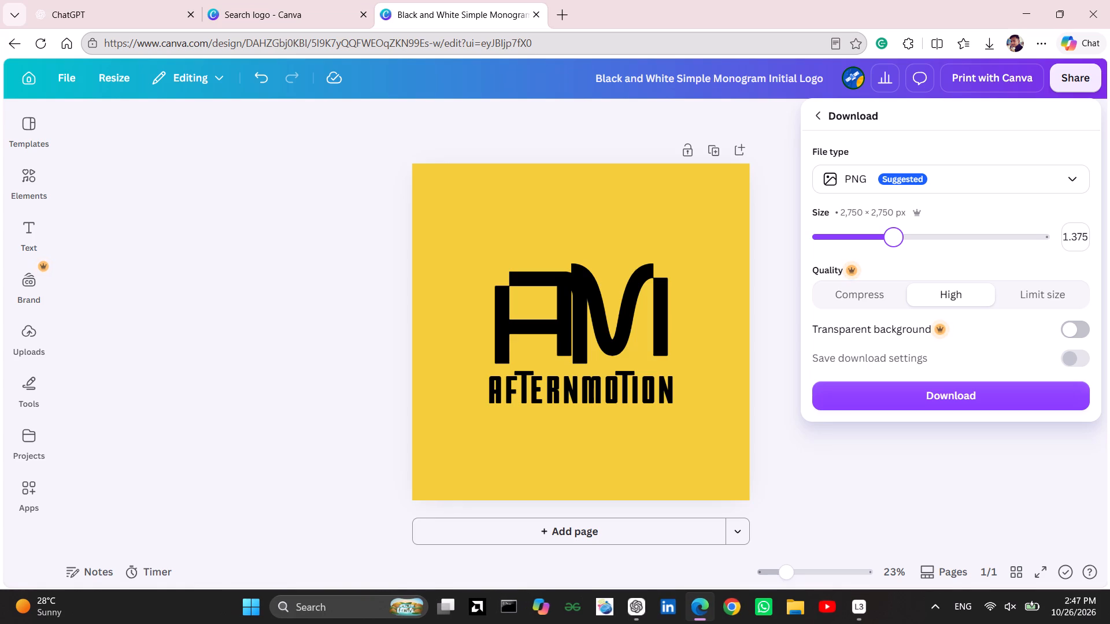
left_click_drag(888, 241, 886, 241)
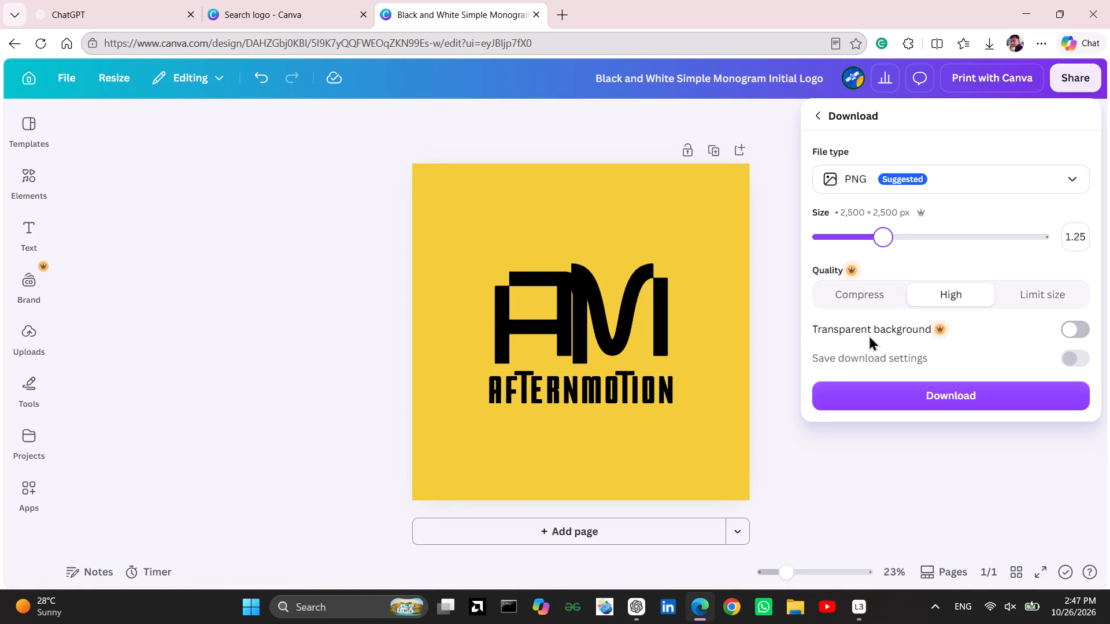
left_click(1038, 294)
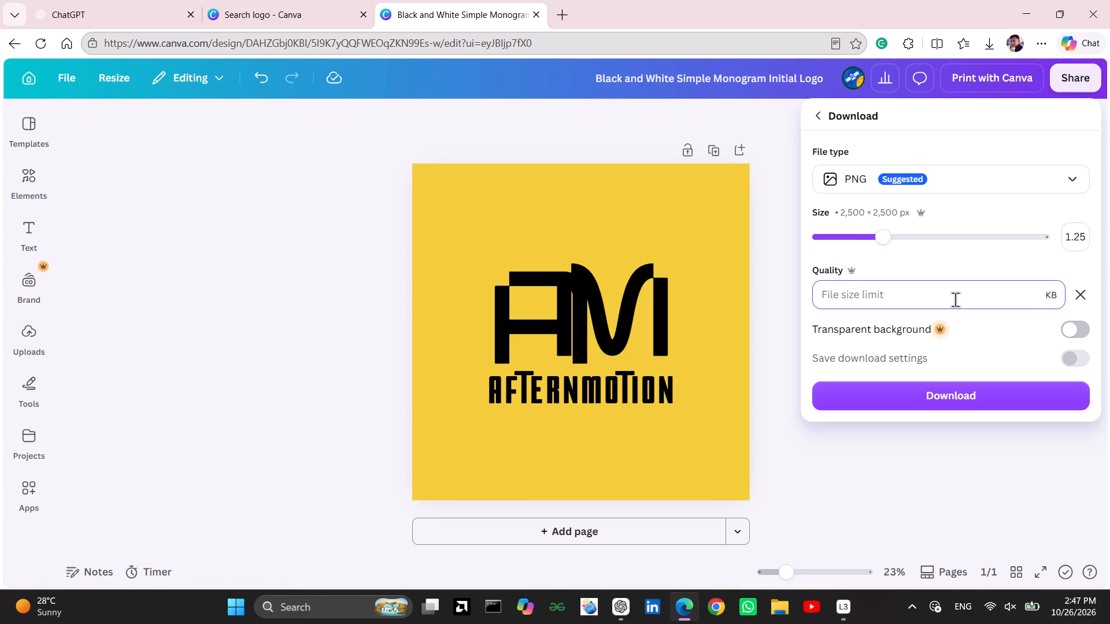
left_click(1081, 294)
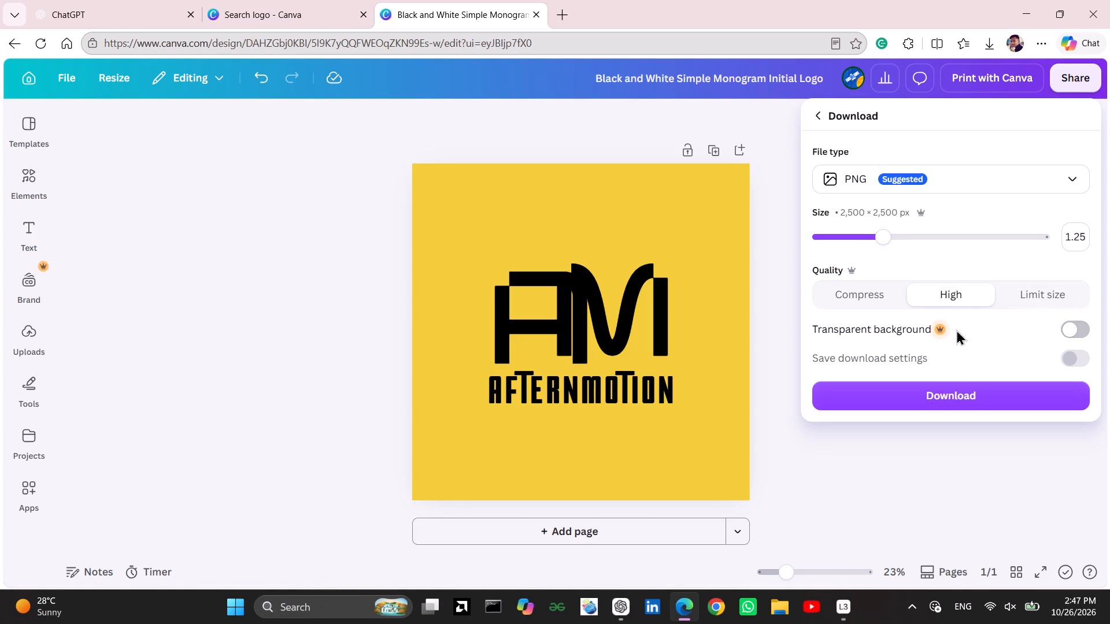
scroll(963, 351, "down", 3)
left_click(1072, 333)
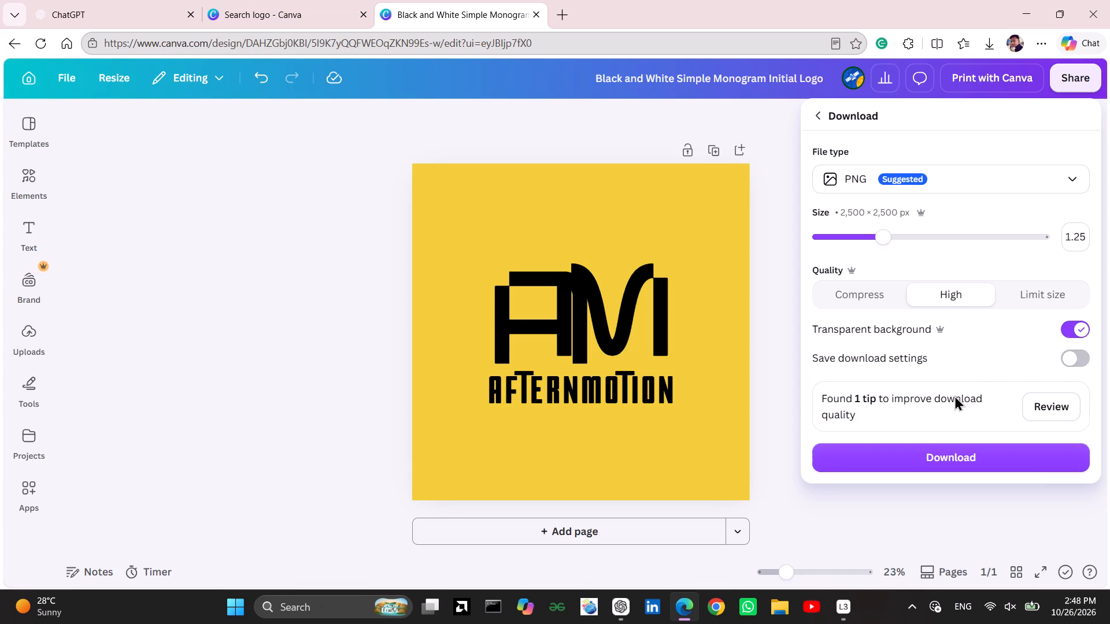
left_click(1080, 359)
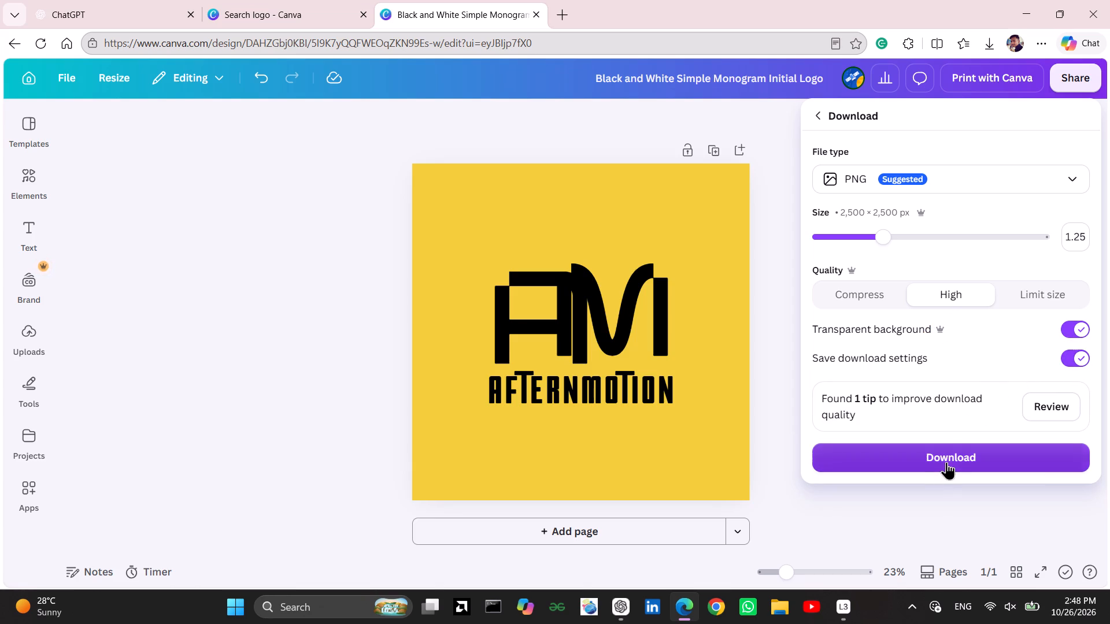
left_click(949, 457)
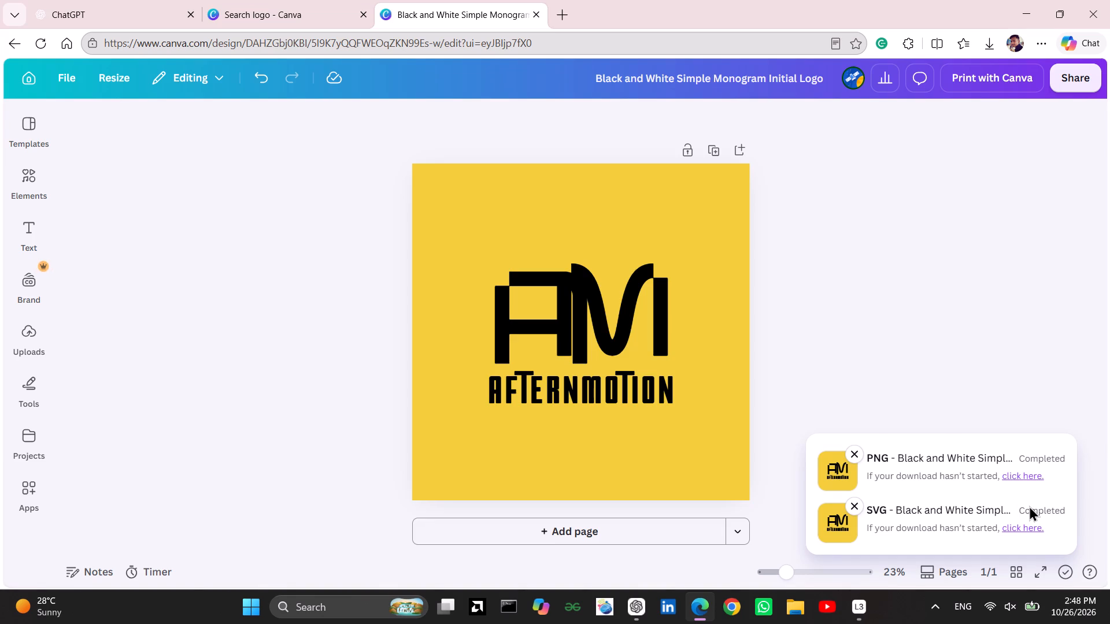
Open the downloaded Black and White Simple Monogram Initial Logo.png in Photos, inspect the transparent logo, and close it.
left_click(792, 138)
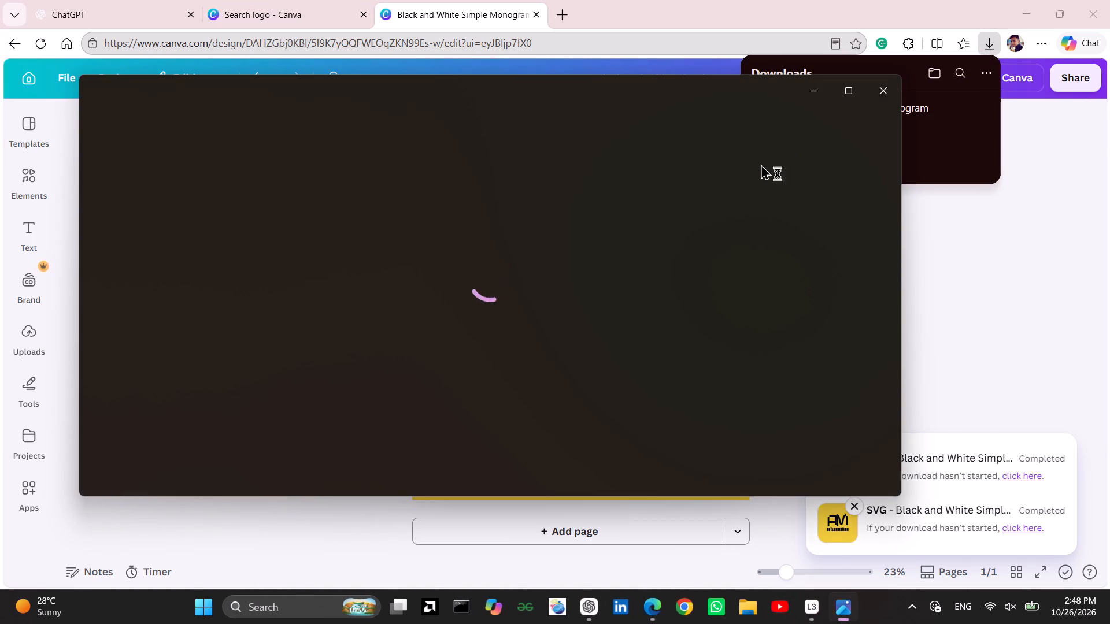
scroll(494, 298, "up", 8)
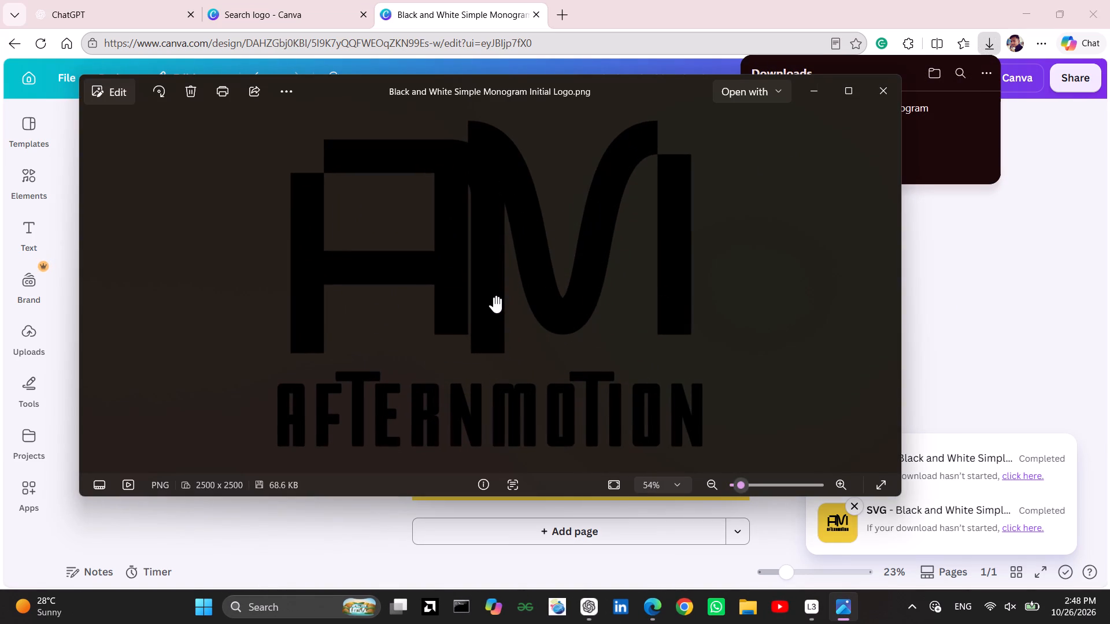
scroll(494, 296, "down", 18)
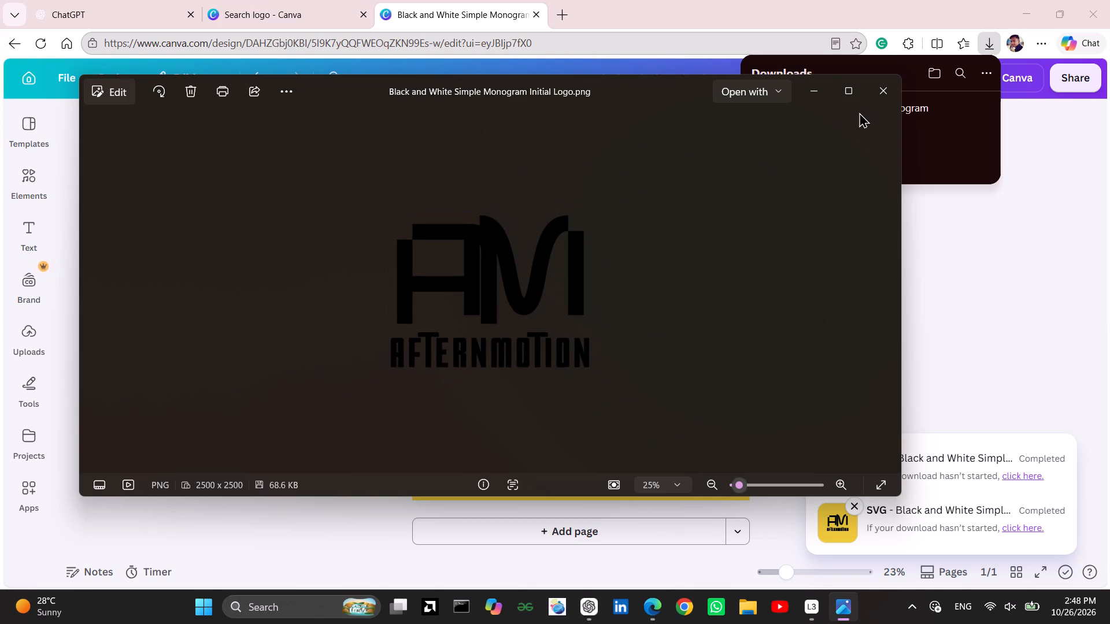
left_click(876, 95)
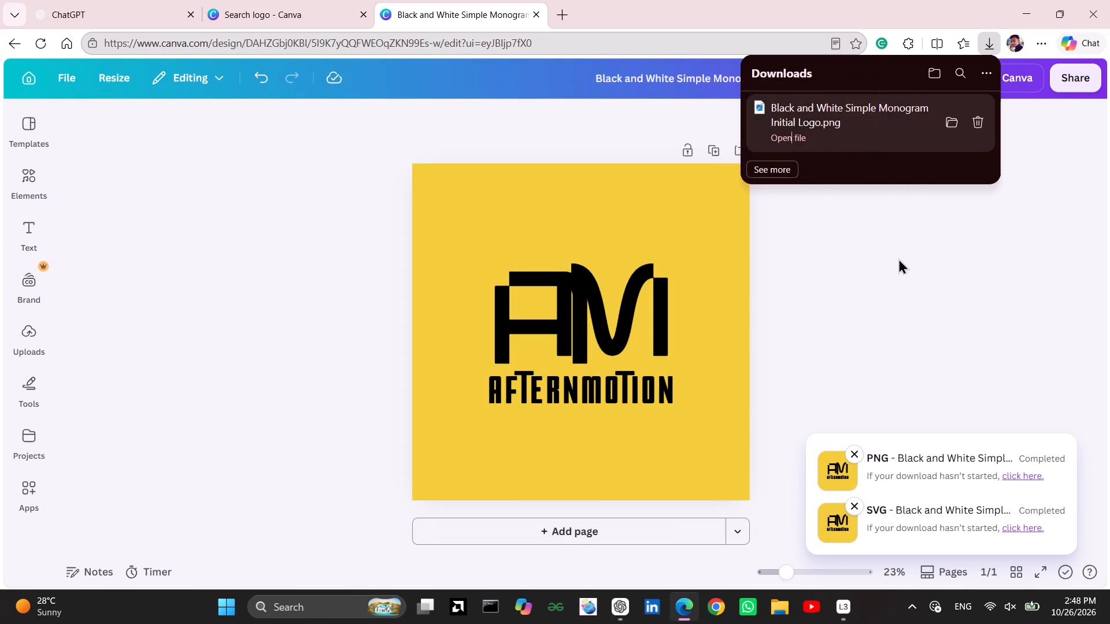
Search the web for youtube studio in a new browser tab.
left_click(902, 267)
left_click(567, 13)
left_click(556, 38)
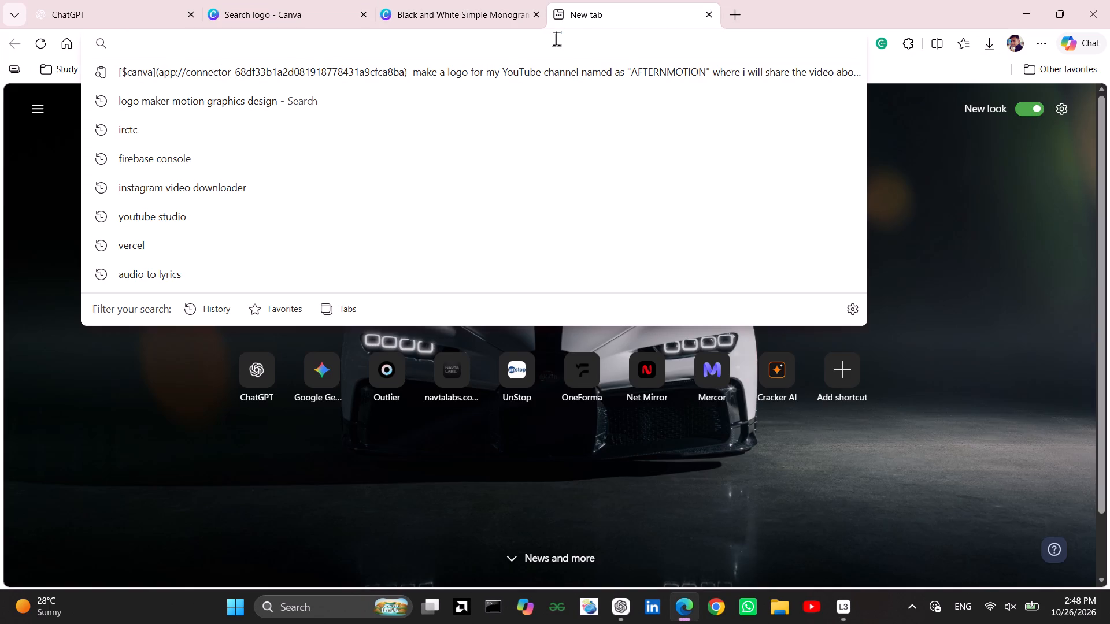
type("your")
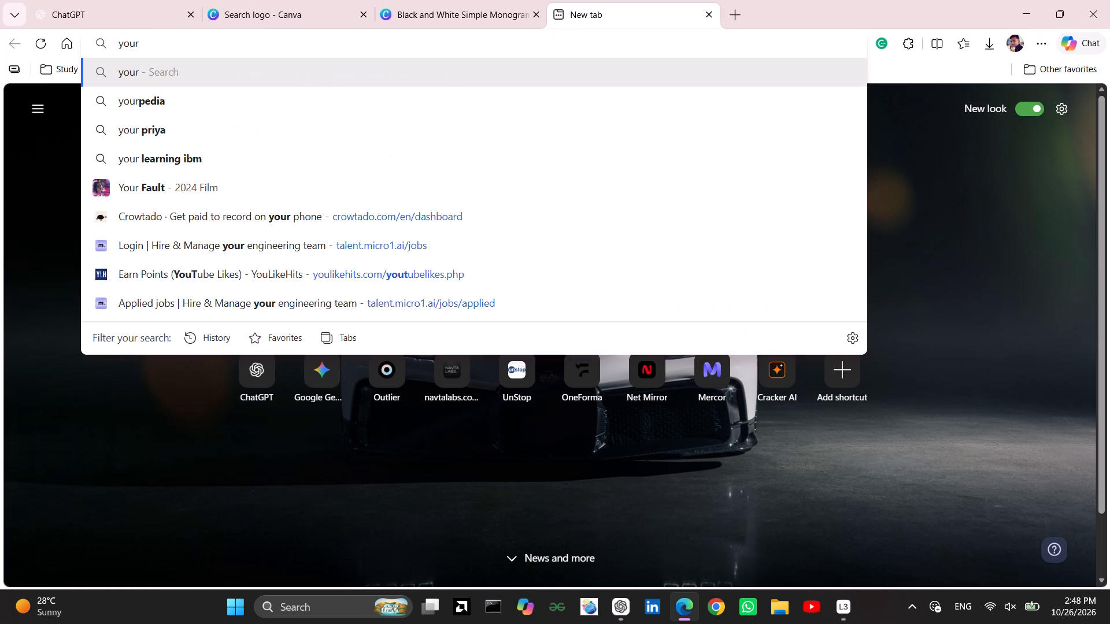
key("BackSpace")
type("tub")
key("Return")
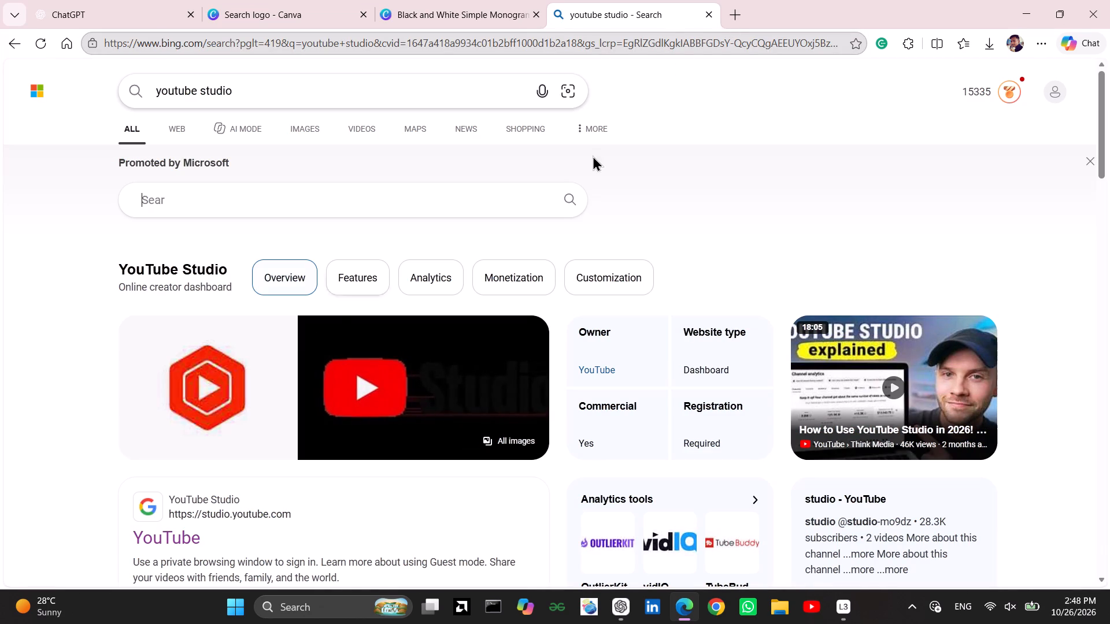
In another new tab, create a folder named YouTube on the browser's favorites bar.
left_click(724, 12)
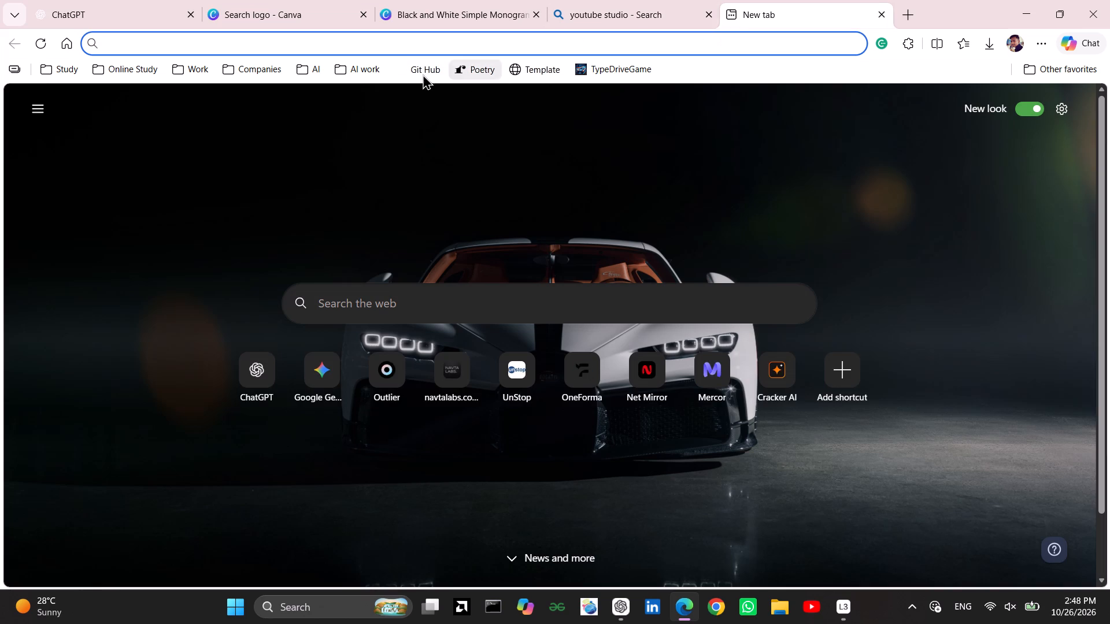
left_click(1047, 69)
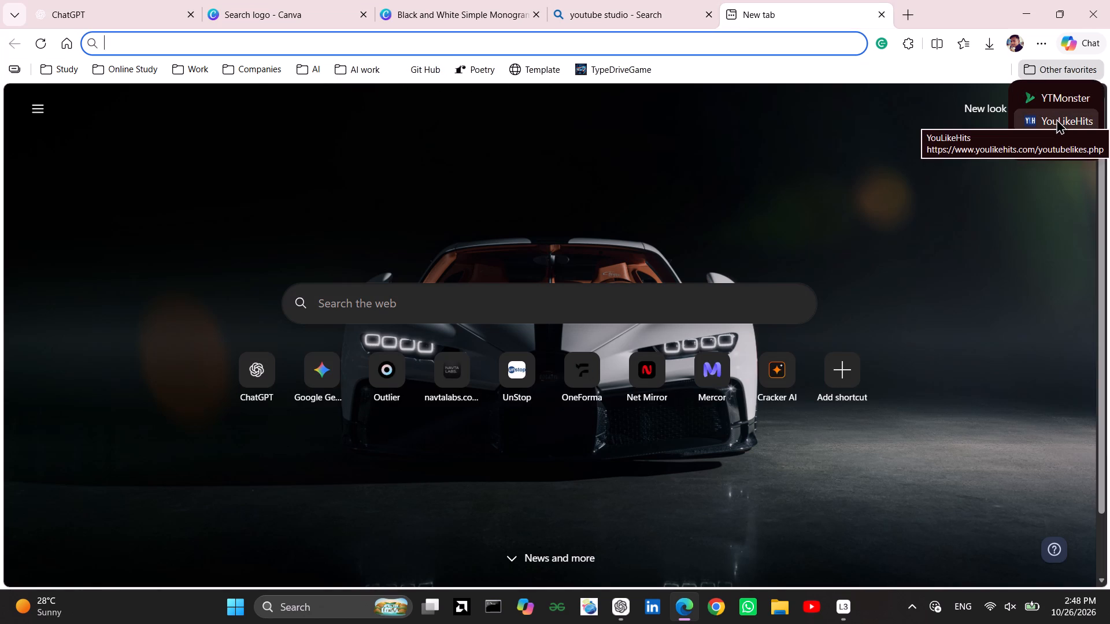
left_click(612, 133)
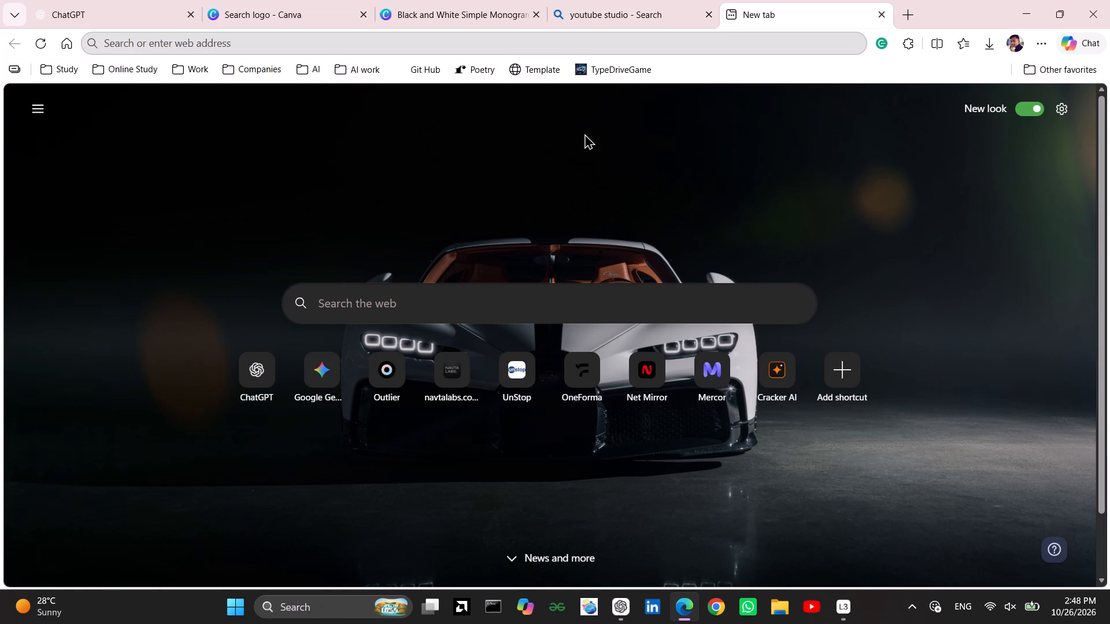
right_click(760, 69)
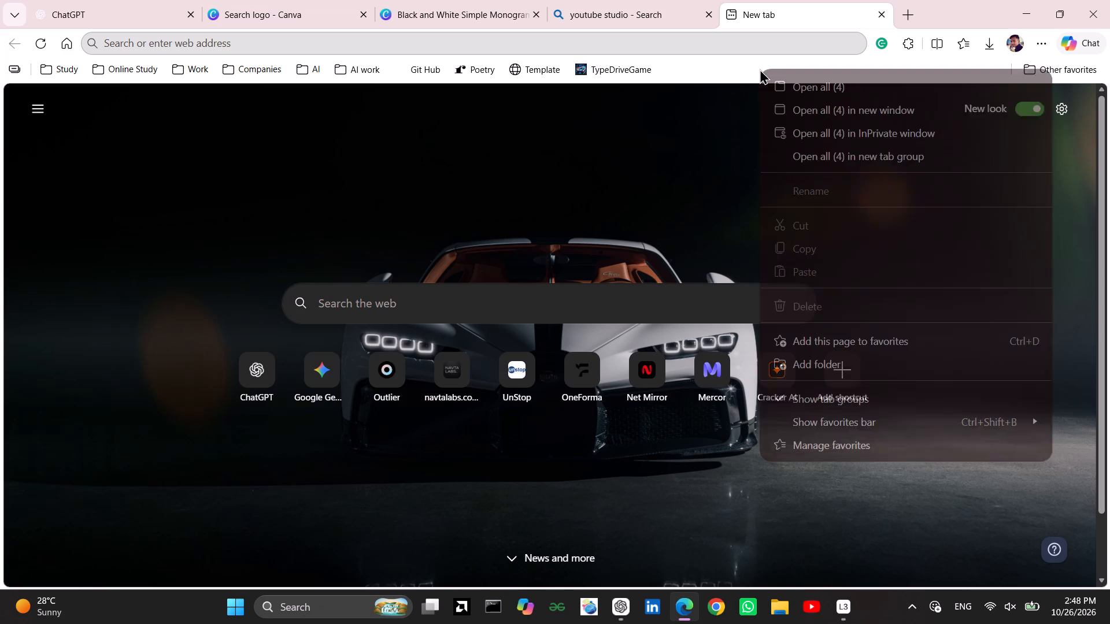
left_click(834, 367)
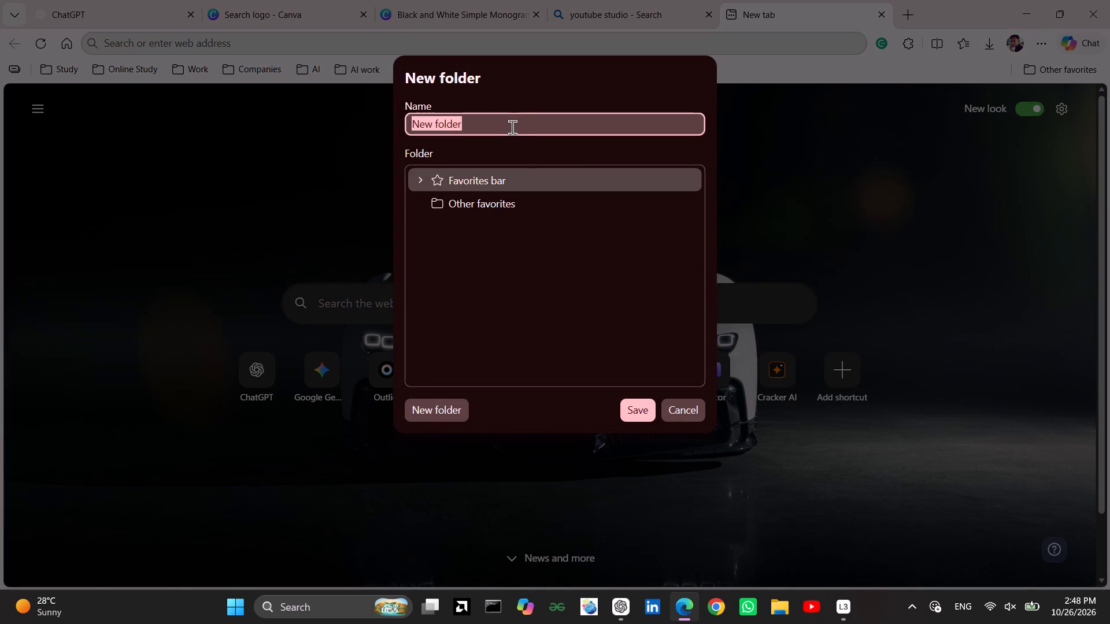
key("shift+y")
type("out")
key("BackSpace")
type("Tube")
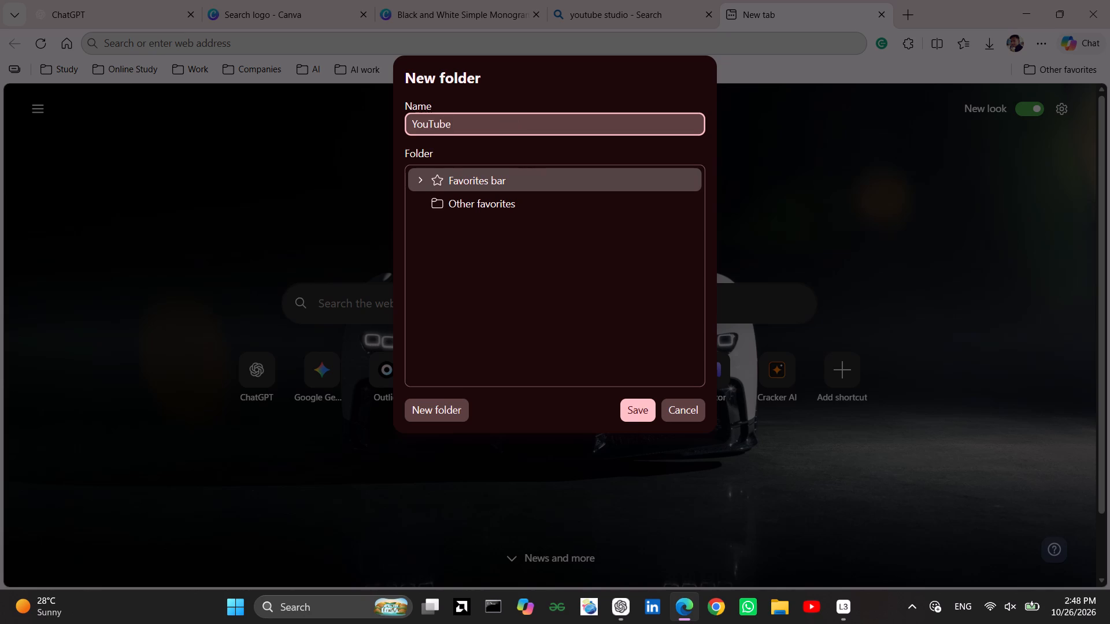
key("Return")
left_click(679, 134)
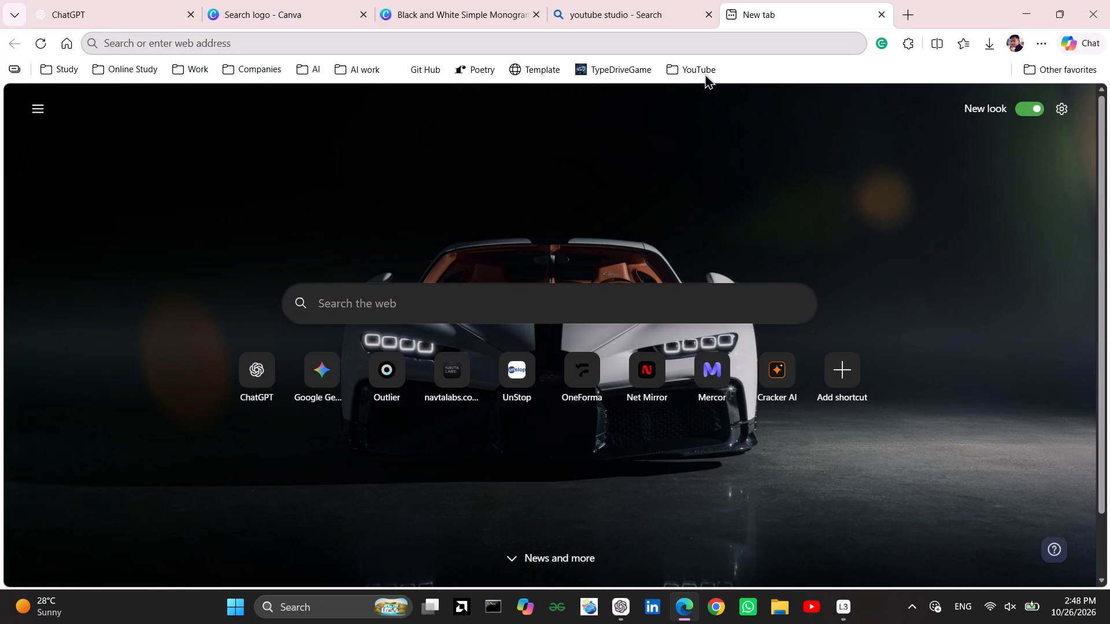
Move the YouTube folder on the browser's favourites bar to directly after the AI work folder, and close the new tab.
left_click_drag(700, 65, 409, 65)
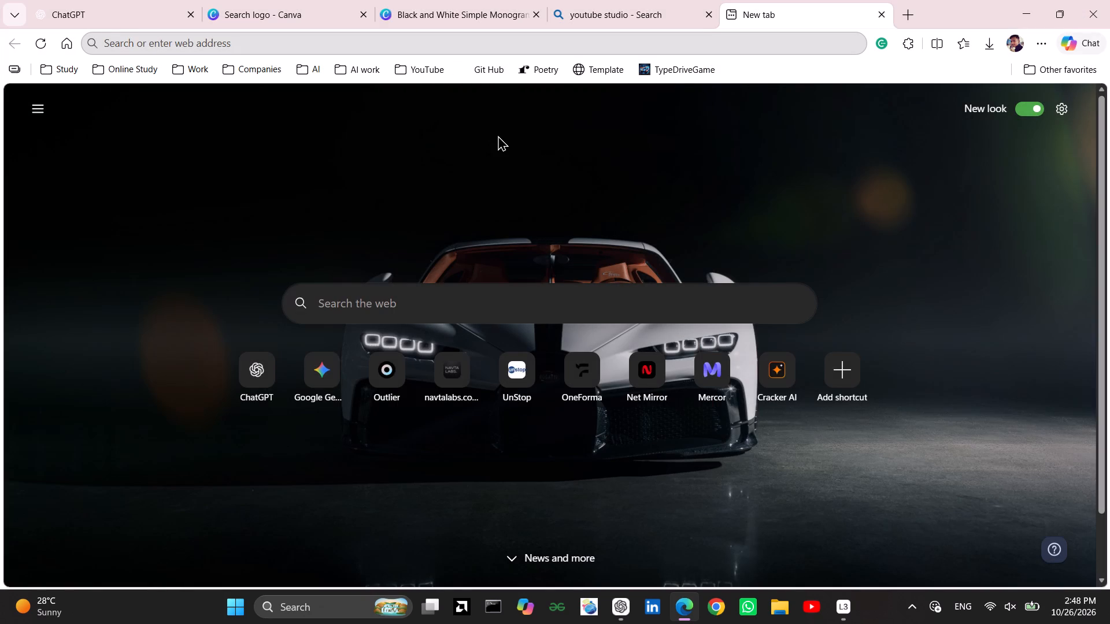
left_click(498, 135)
left_click(885, 12)
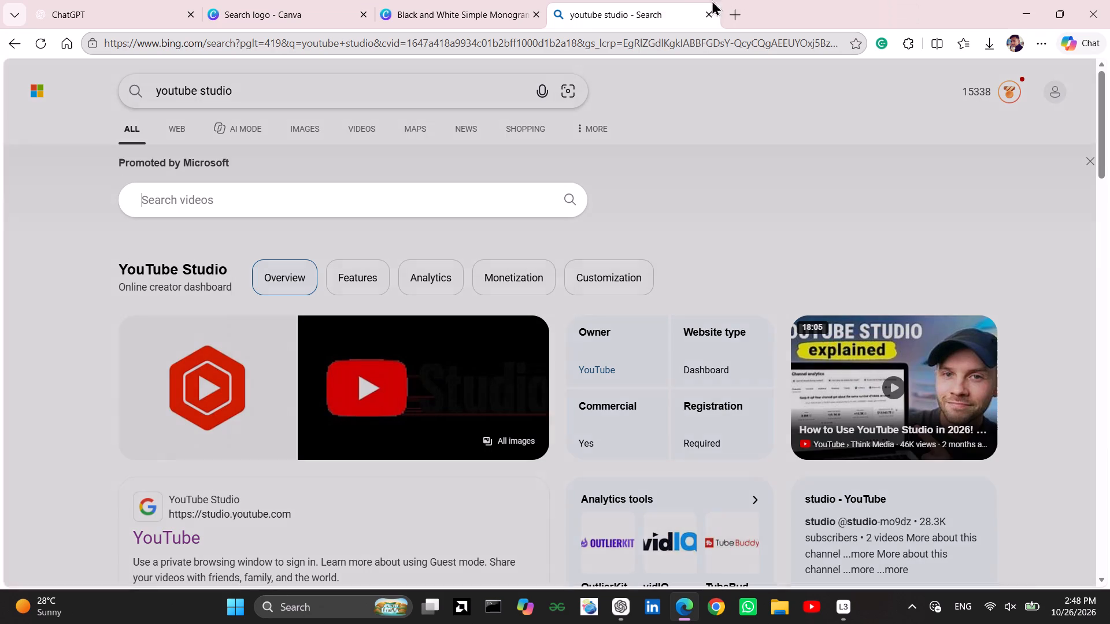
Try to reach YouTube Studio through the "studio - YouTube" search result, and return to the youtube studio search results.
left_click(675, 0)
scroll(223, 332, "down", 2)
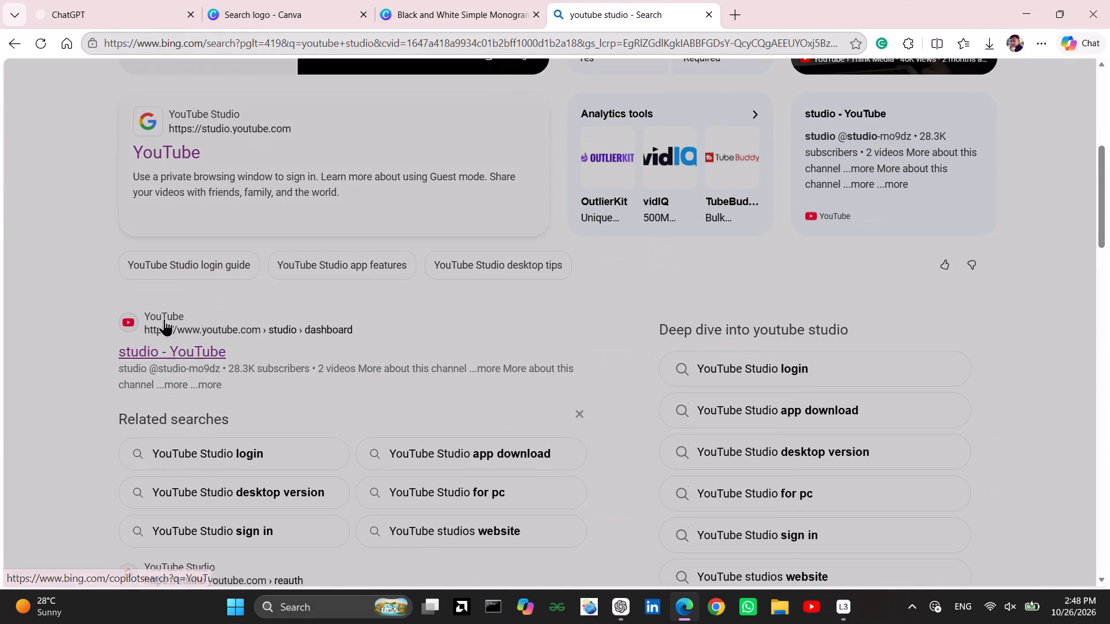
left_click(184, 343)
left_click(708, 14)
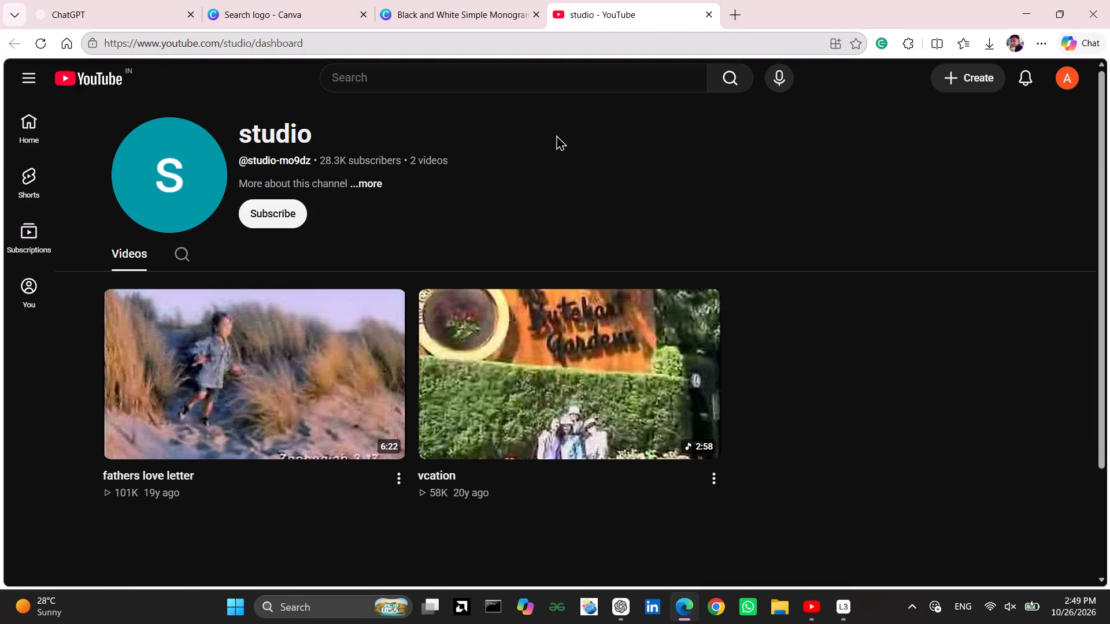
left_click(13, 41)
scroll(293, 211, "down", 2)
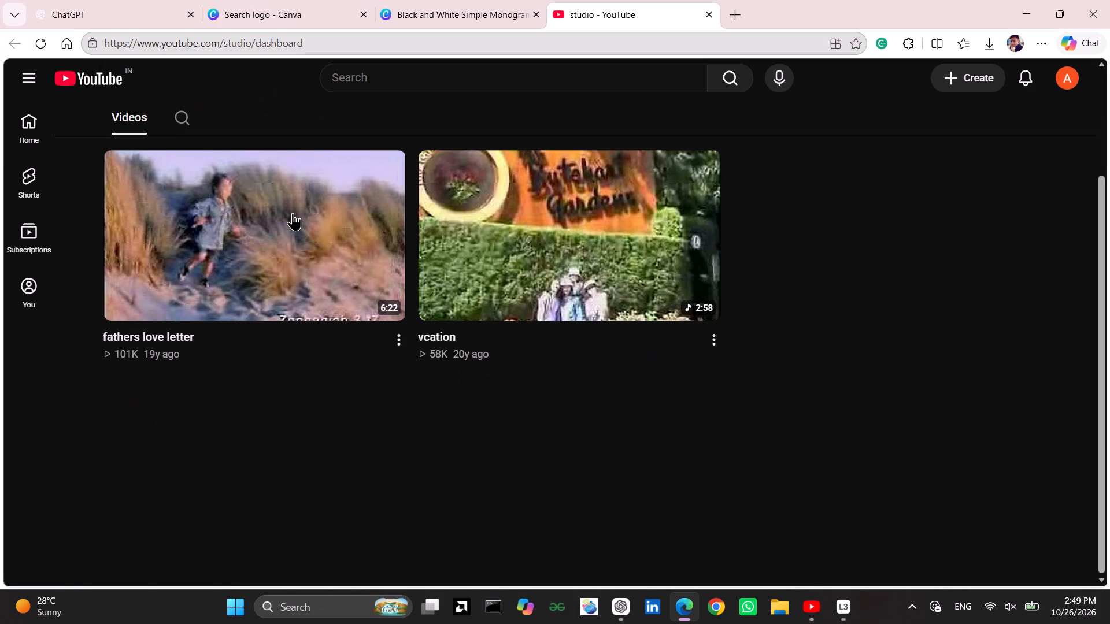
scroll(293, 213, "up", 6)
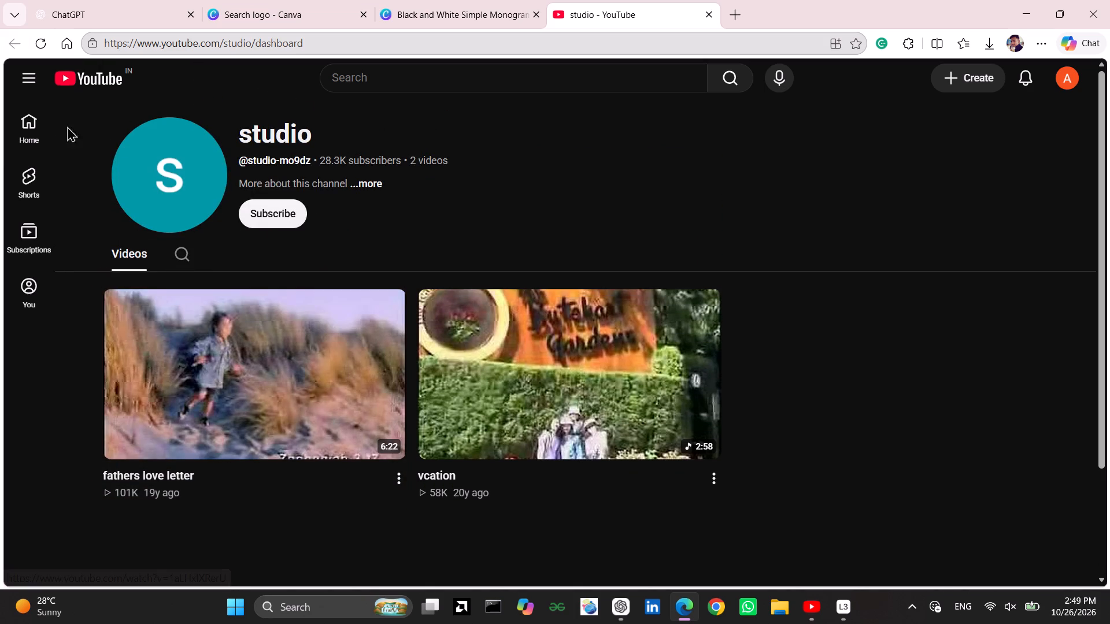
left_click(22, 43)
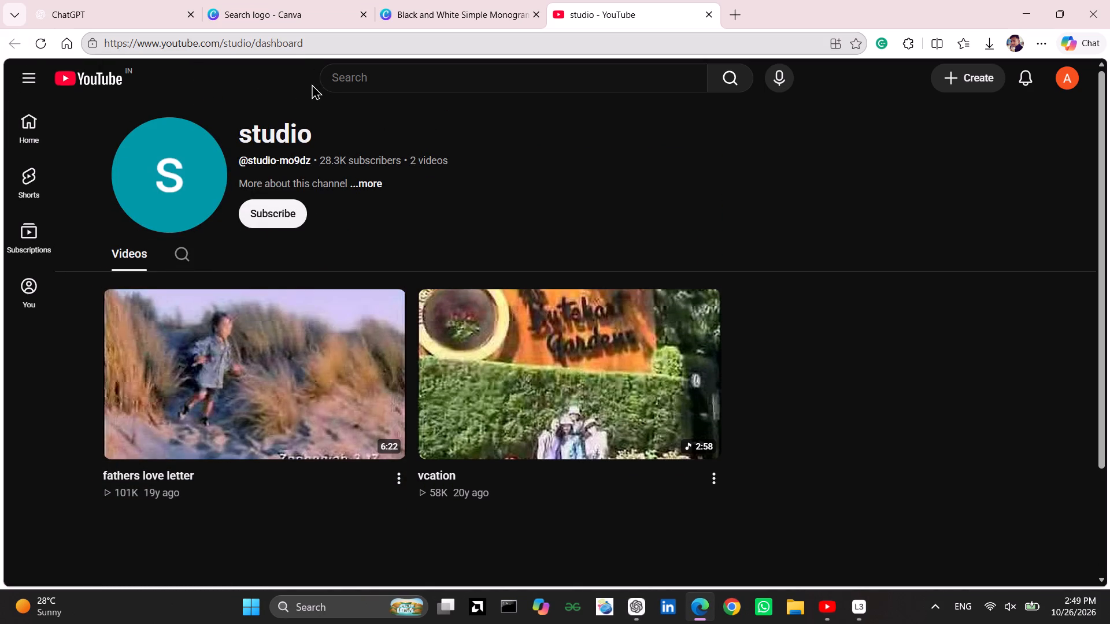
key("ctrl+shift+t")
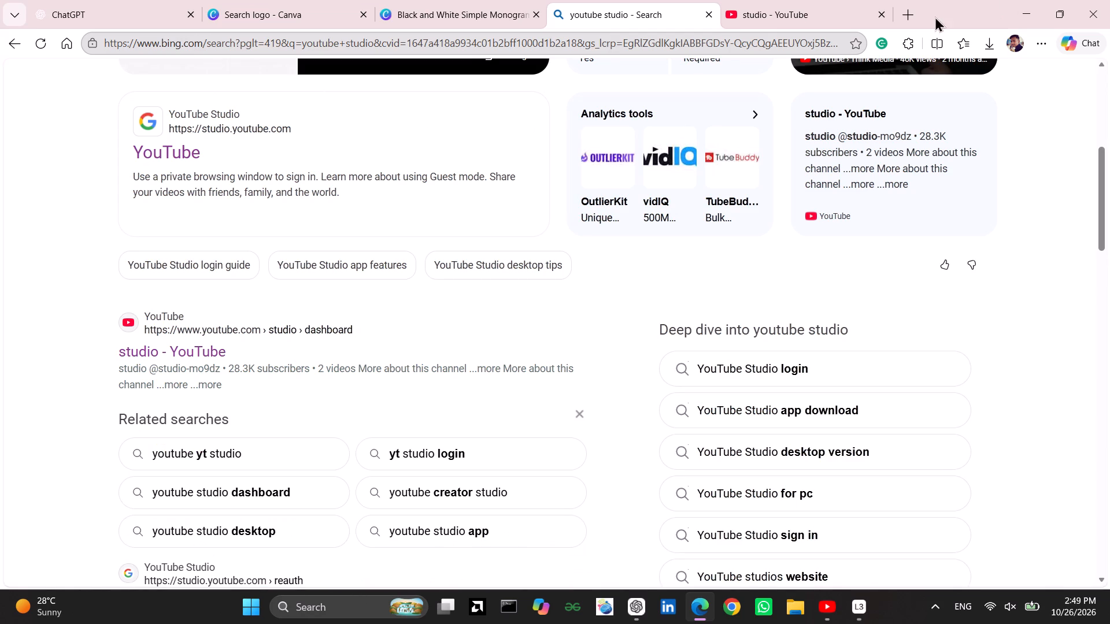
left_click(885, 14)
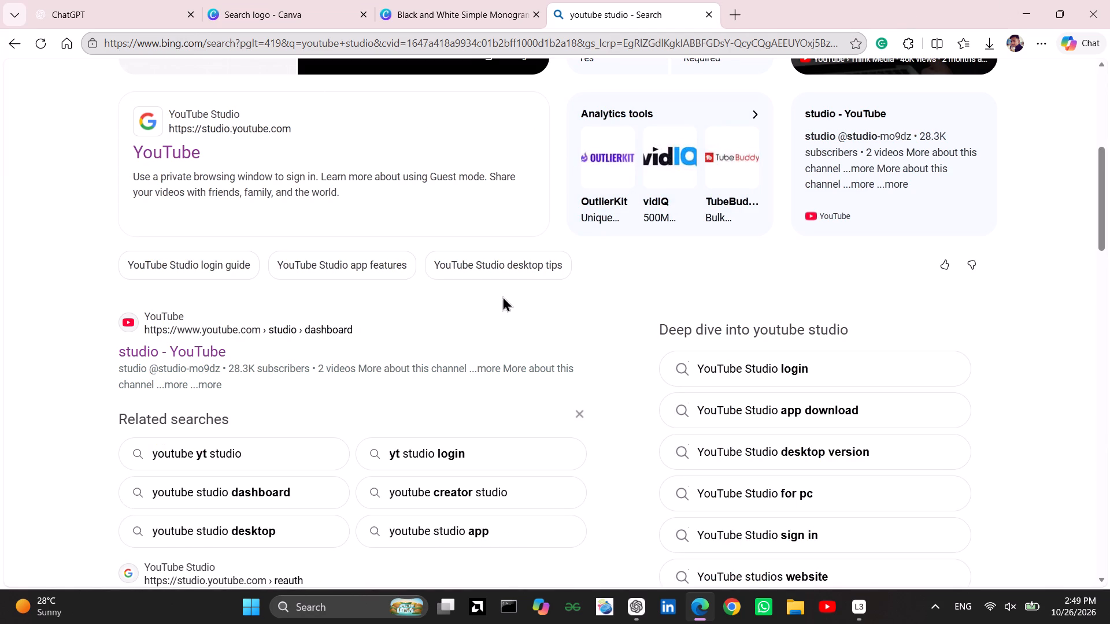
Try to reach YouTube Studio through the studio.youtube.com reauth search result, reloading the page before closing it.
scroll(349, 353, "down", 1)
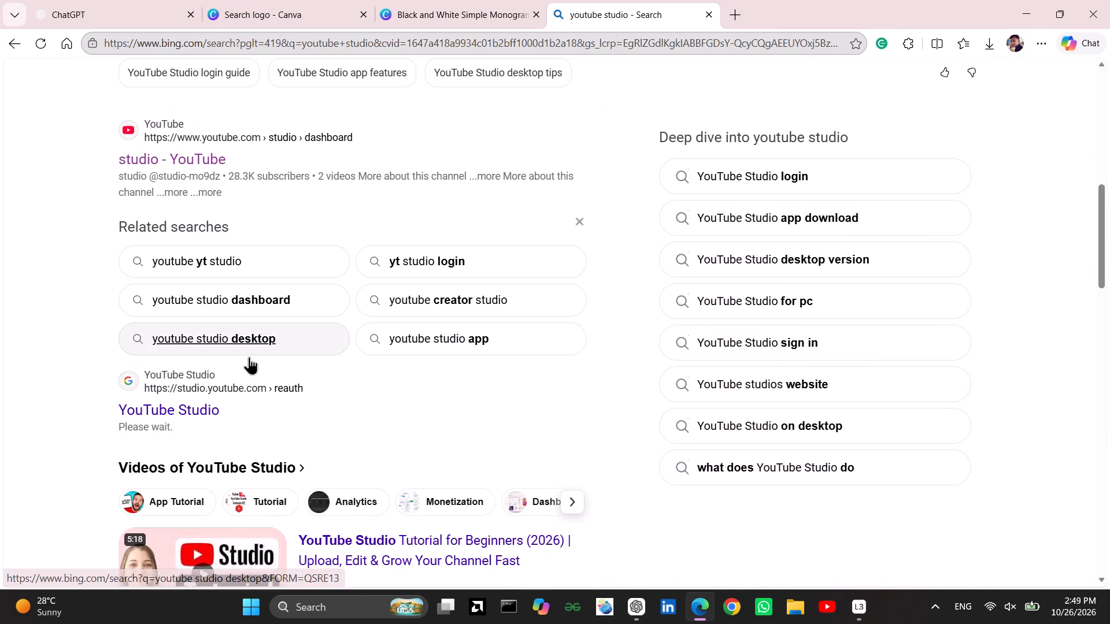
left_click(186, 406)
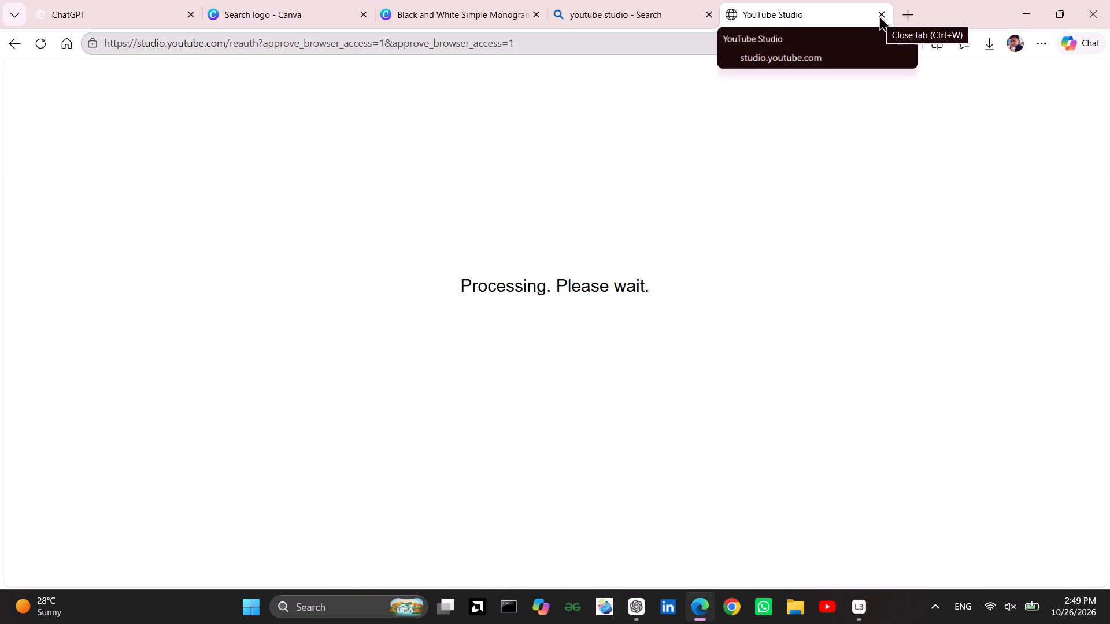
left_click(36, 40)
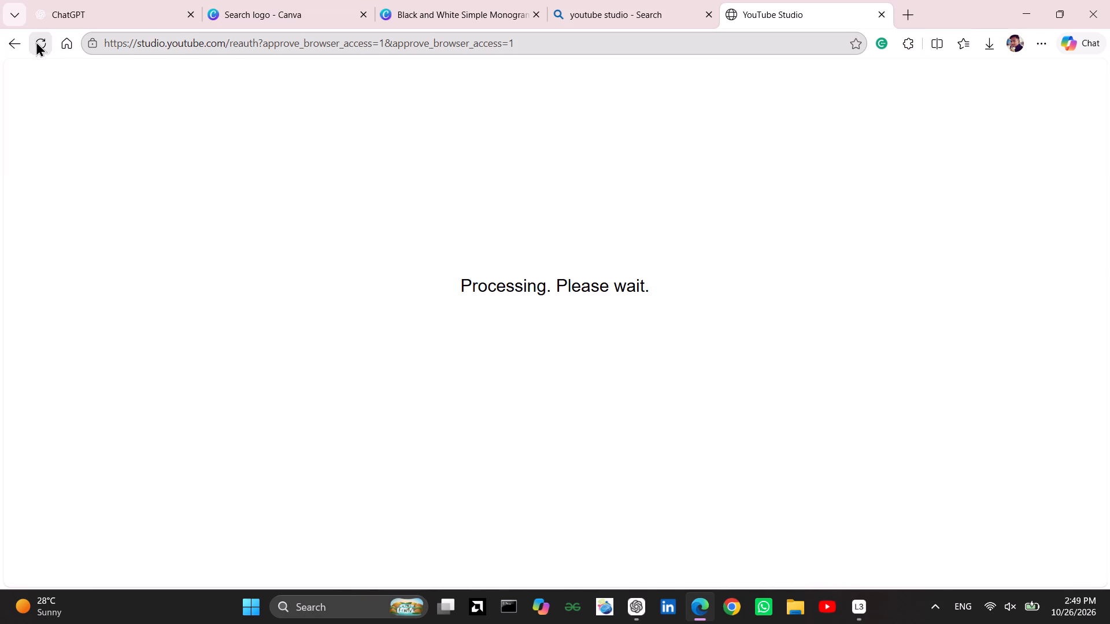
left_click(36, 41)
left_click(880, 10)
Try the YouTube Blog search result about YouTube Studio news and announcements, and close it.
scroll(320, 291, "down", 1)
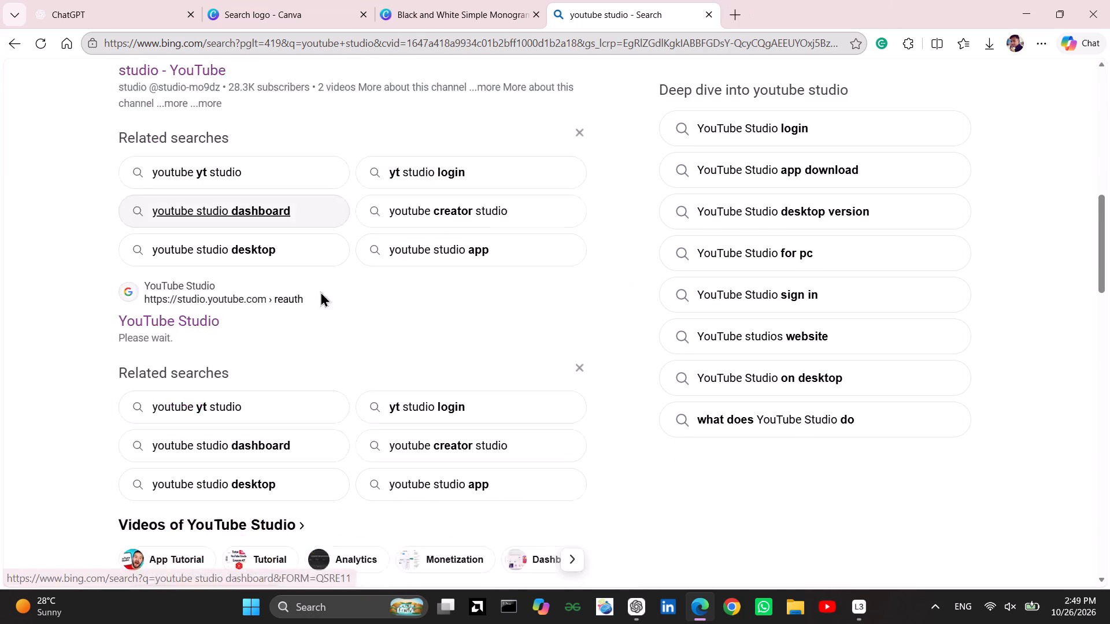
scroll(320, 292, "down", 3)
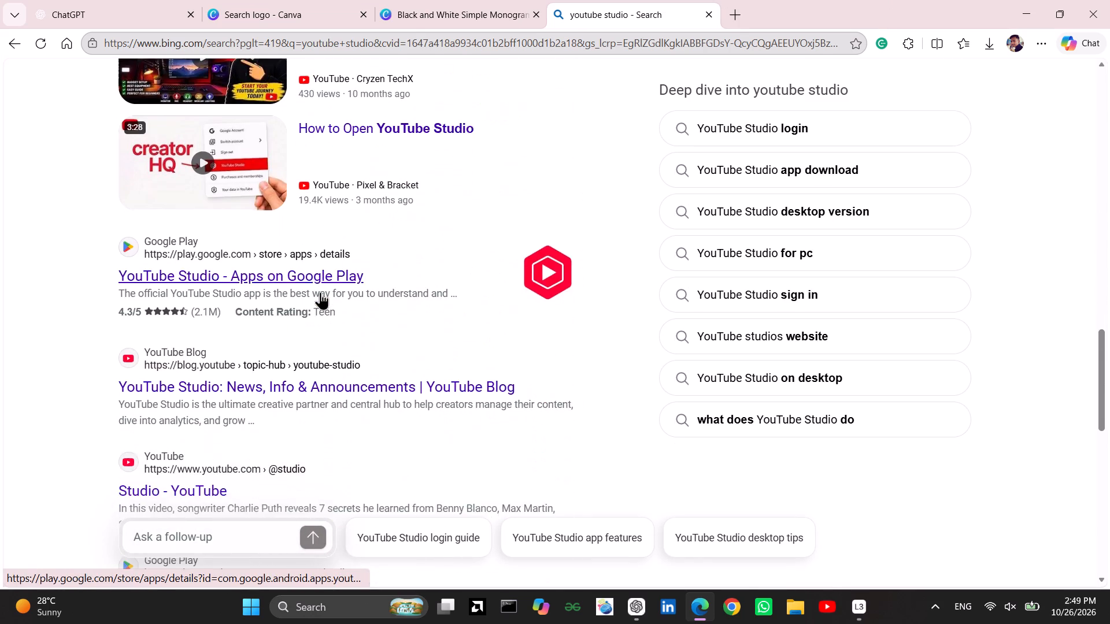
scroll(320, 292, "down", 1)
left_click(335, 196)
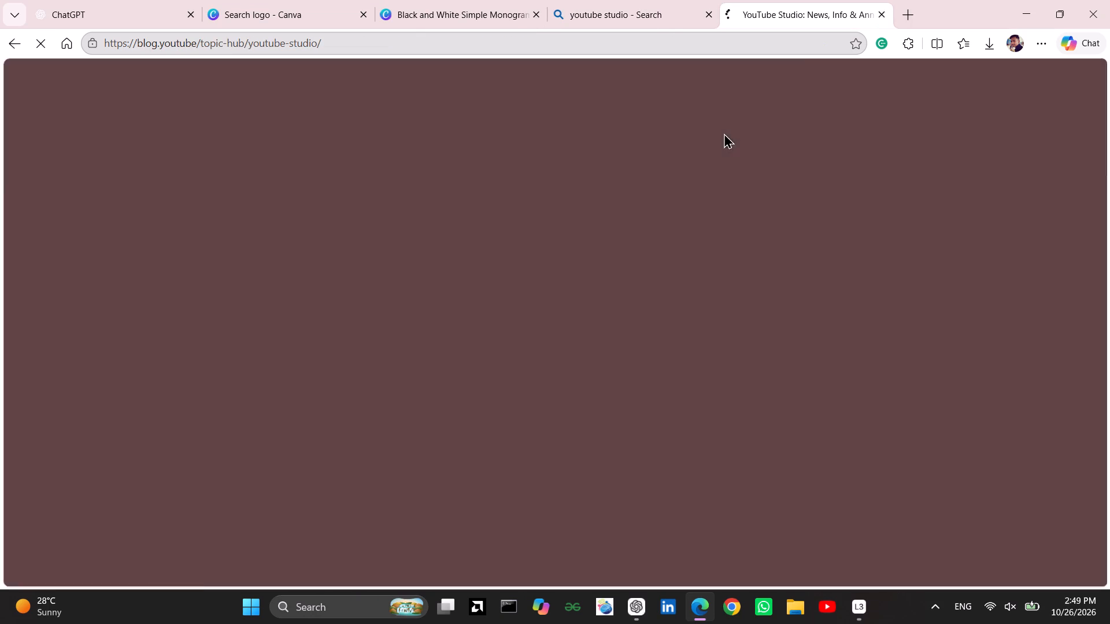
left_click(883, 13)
Open the AFTERNMOTION channel dashboard through the plain studio.youtube.com search result and dismiss the access notice.
scroll(436, 262, "up", 1)
scroll(436, 262, "down", 1)
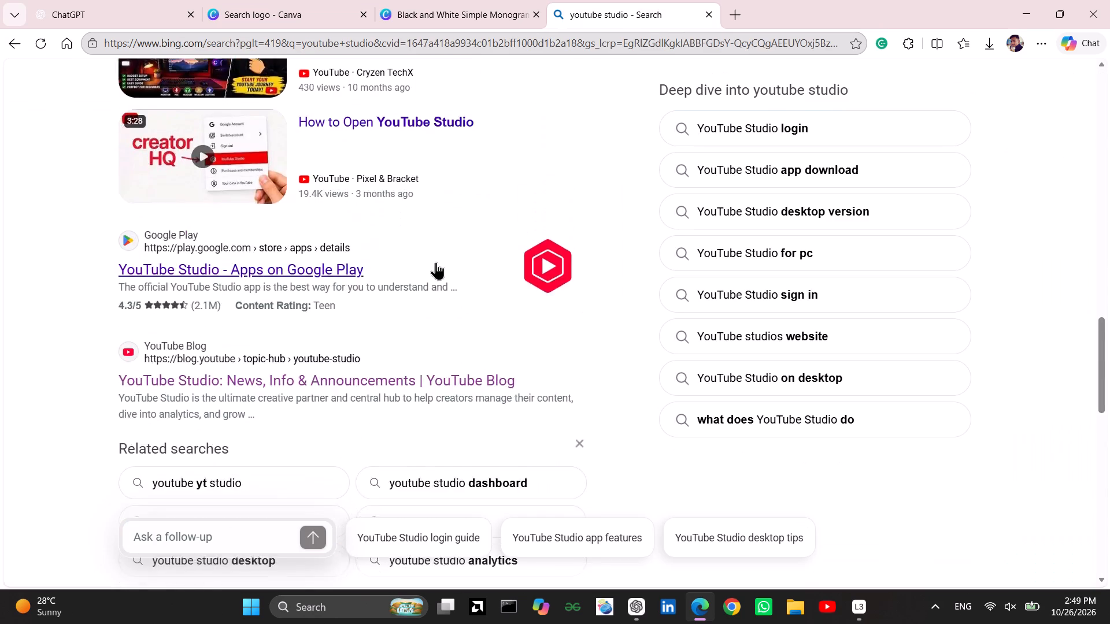
scroll(436, 262, "down", 2)
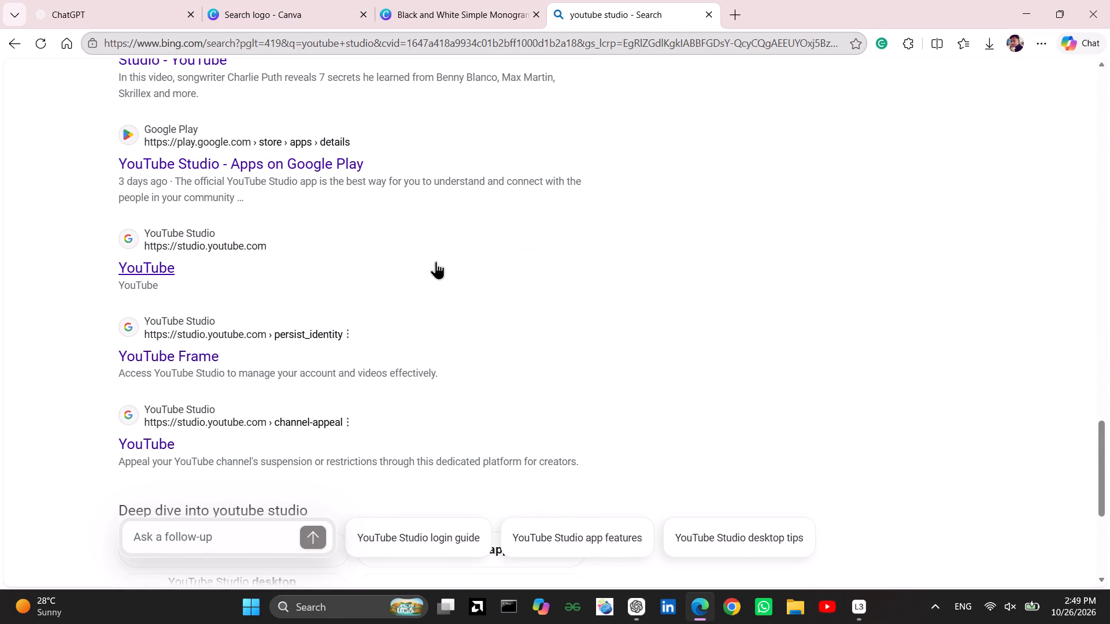
left_click(150, 273)
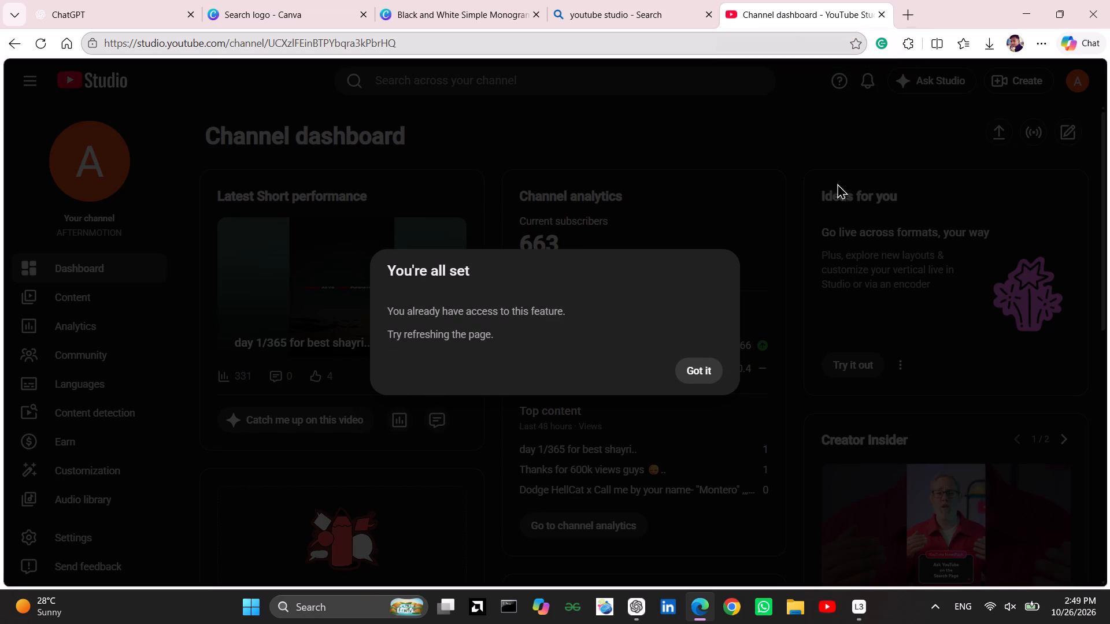
left_click(712, 369)
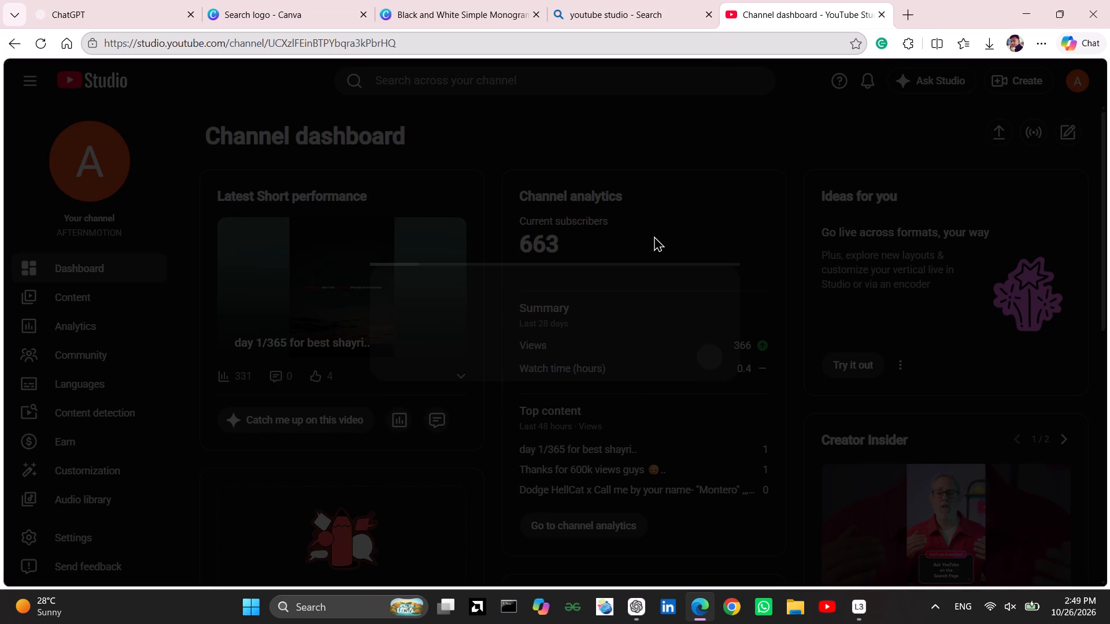
Close the youtube studio search results page and look over the AFTERNMOTION channel dashboard.
scroll(650, 231, "up", 5)
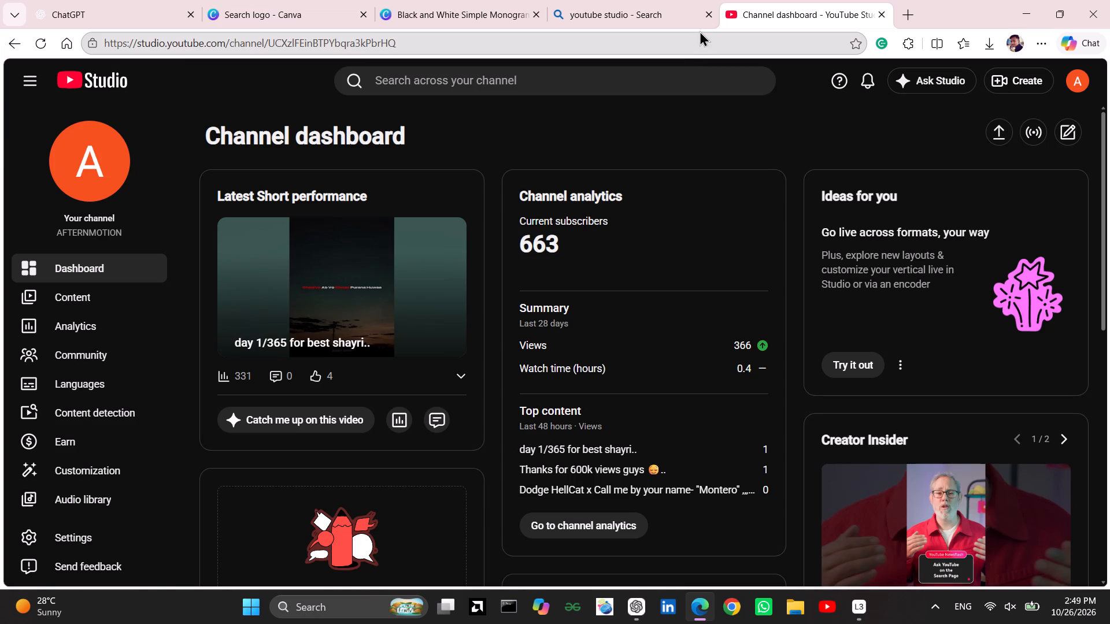
left_click(708, 14)
scroll(612, 250, "down", 3)
scroll(612, 250, "up", 2)
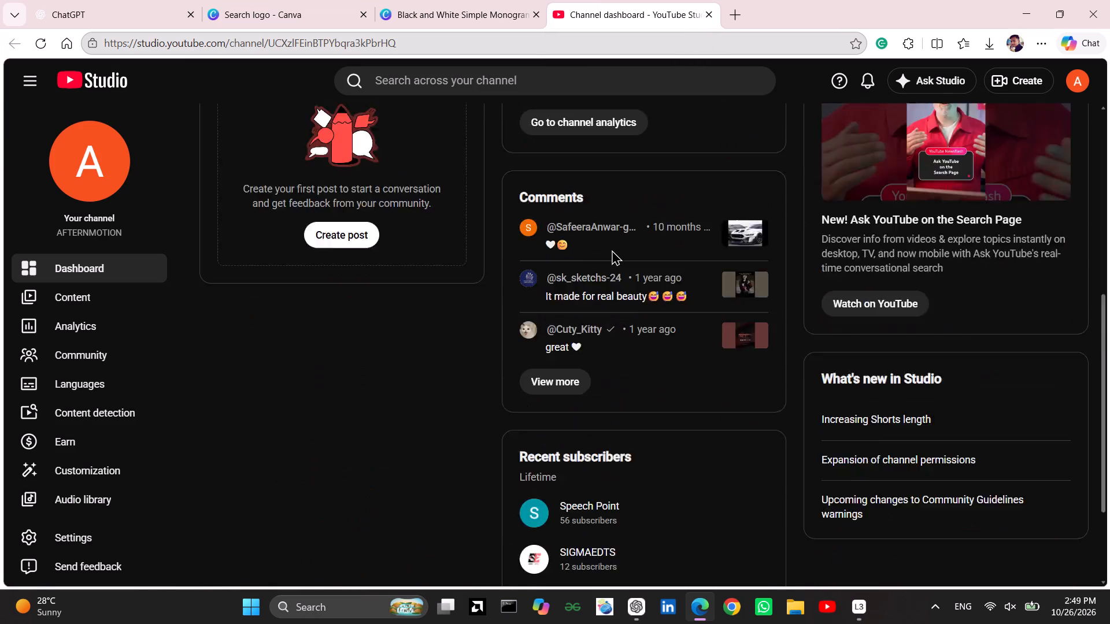
scroll(612, 250, "up", 4)
scroll(612, 250, "down", 2)
scroll(602, 234, "up", 4)
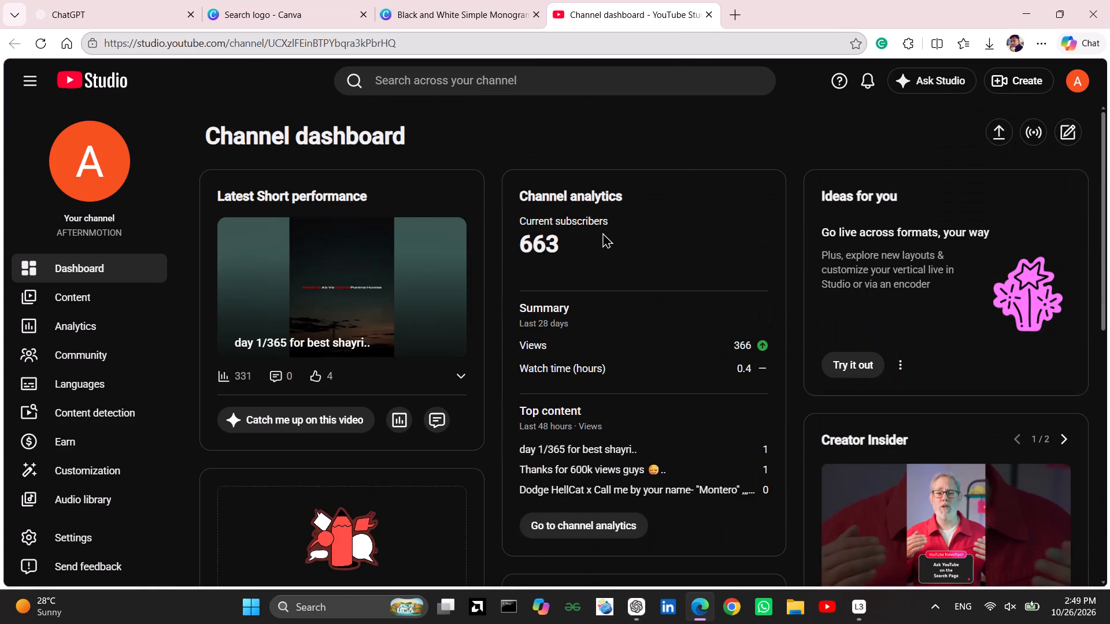
scroll(602, 232, "up", 3)
scroll(431, 355, "down", 1)
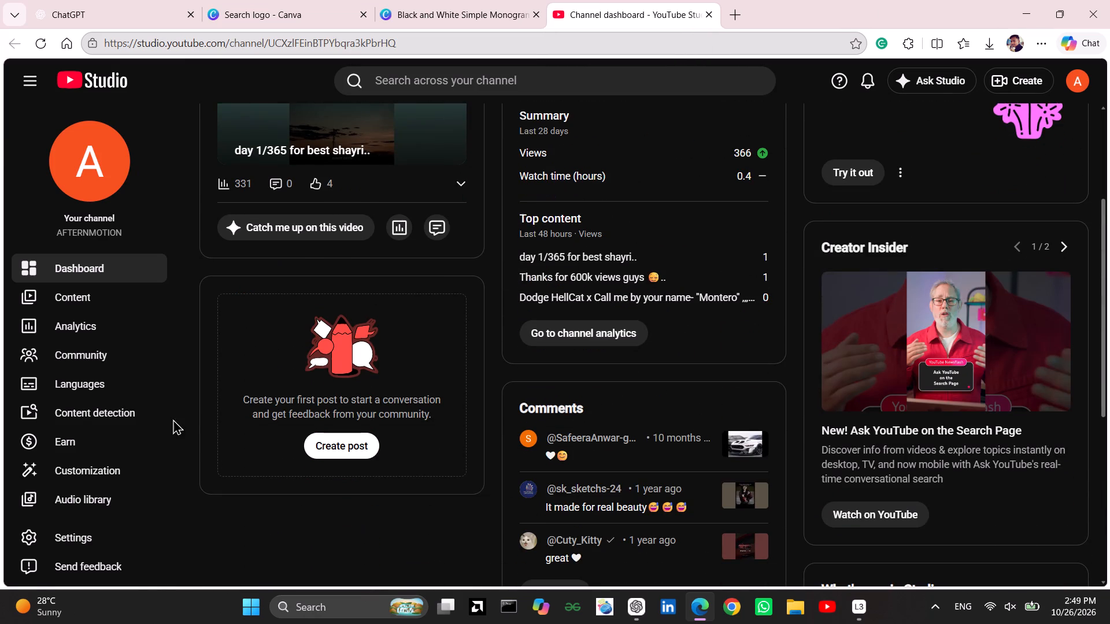
scroll(112, 465, "down", 1)
In the channel customization profile, replace the video watermark with the downloaded transparent AM logo, Black and White Simple Monogram Initial Logo.png.
left_click(98, 465)
scroll(409, 301, "down", 4)
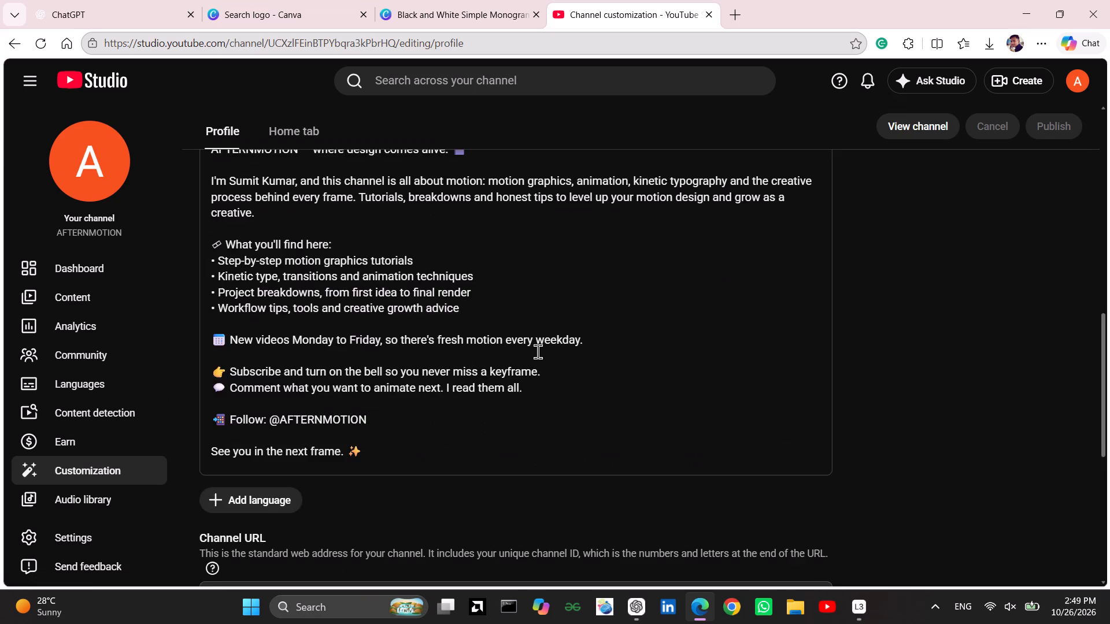
scroll(538, 354, "down", 9)
left_click(447, 552)
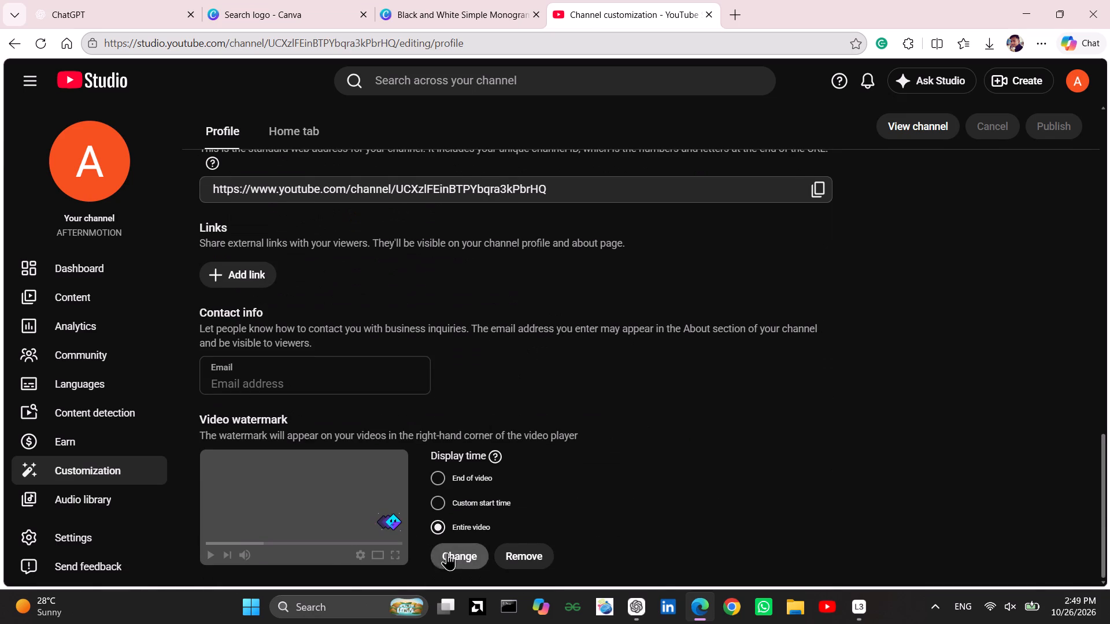
scroll(291, 318, "up", 3)
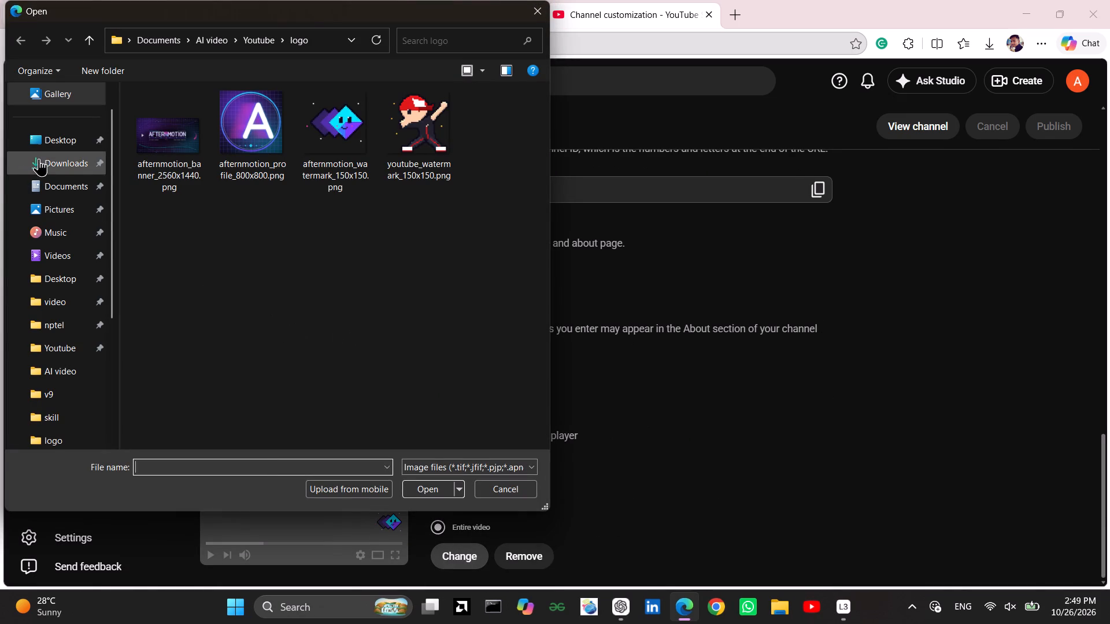
left_click(39, 158)
scroll(165, 175, "up", 9)
double_click(180, 126)
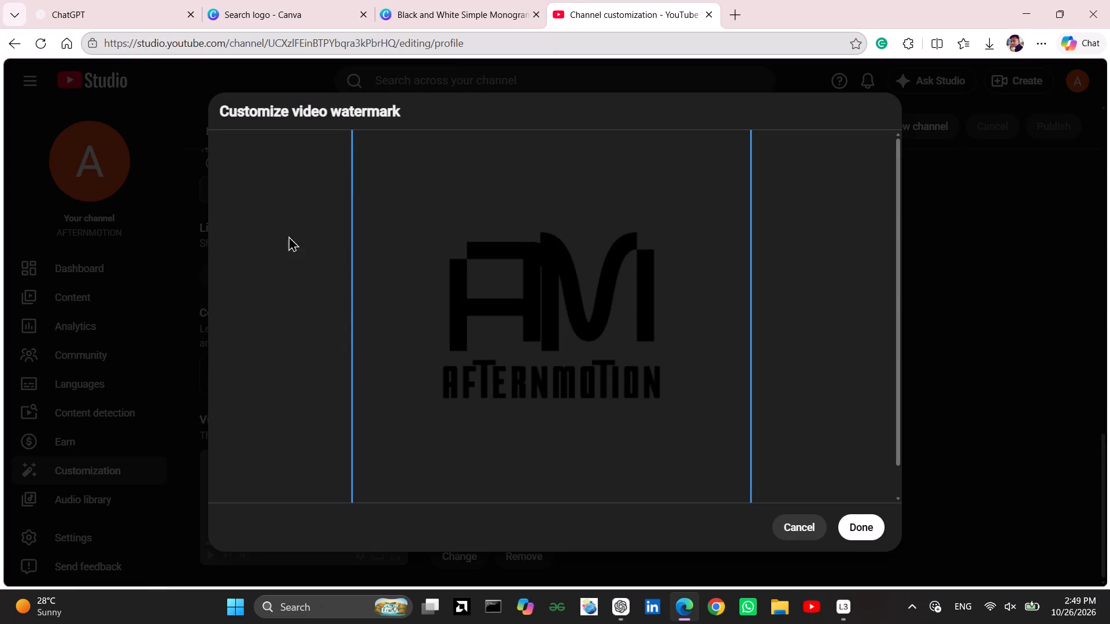
left_click(860, 522)
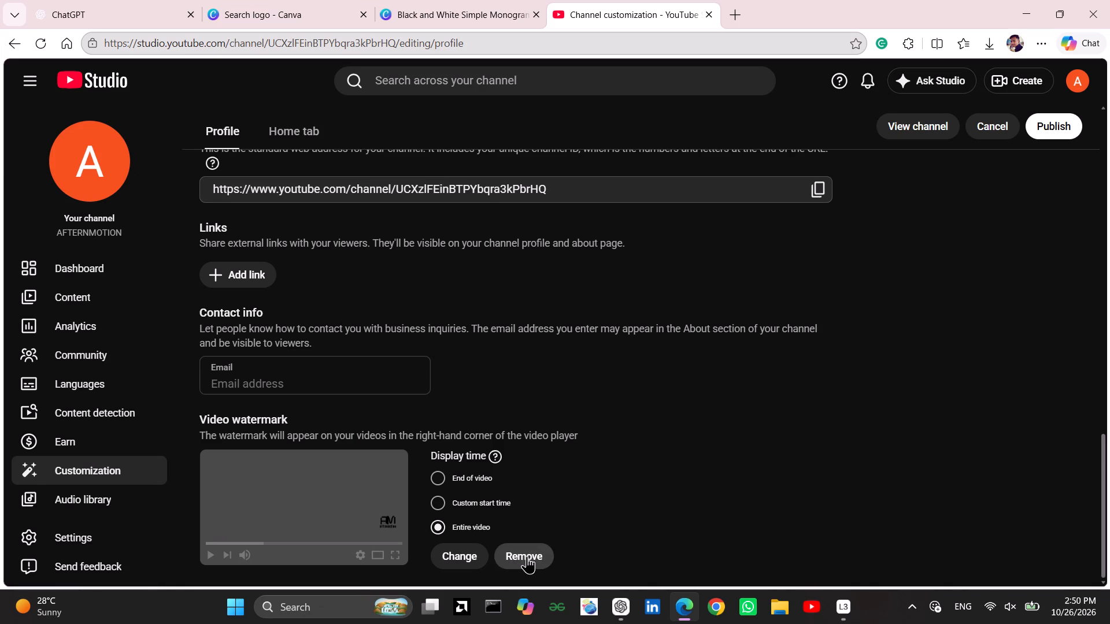
Publish the channel customization with the new video watermark.
left_click(648, 507)
scroll(649, 507, "up", 7)
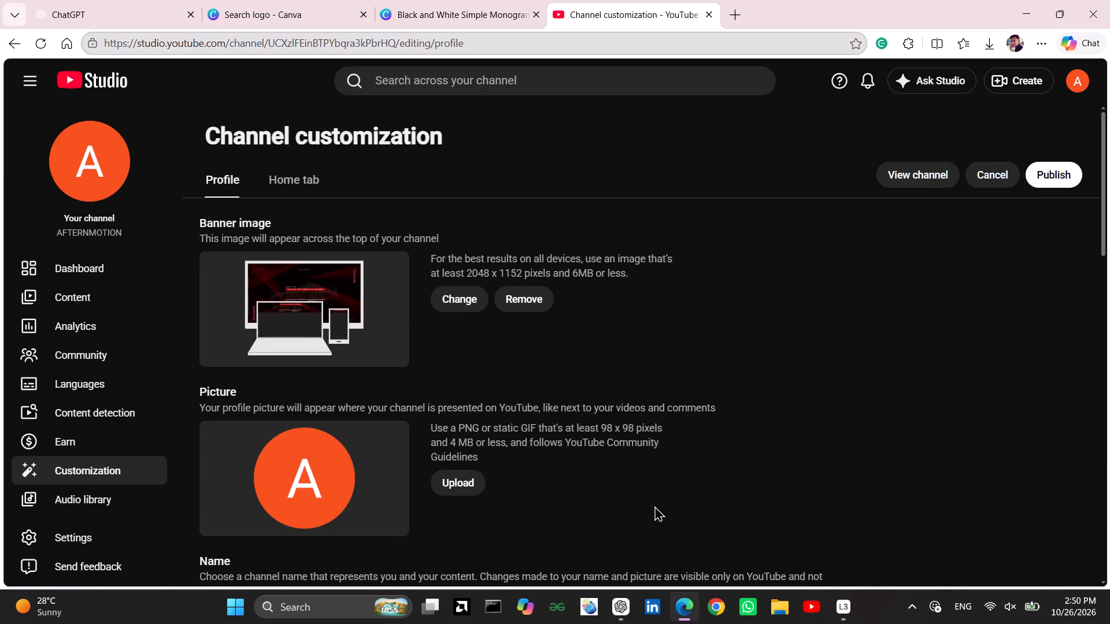
scroll(654, 506, "up", 2)
left_click(1052, 178)
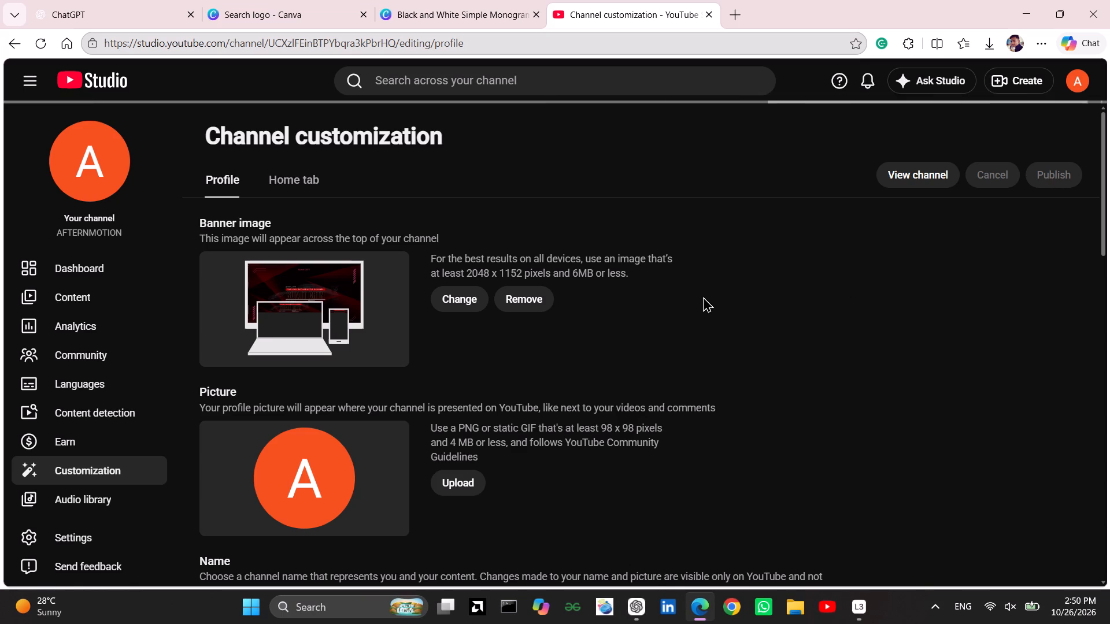
Switch to the Canva monogram logo design and download it as a PNG with the transparent background turned off.
left_click(464, 0)
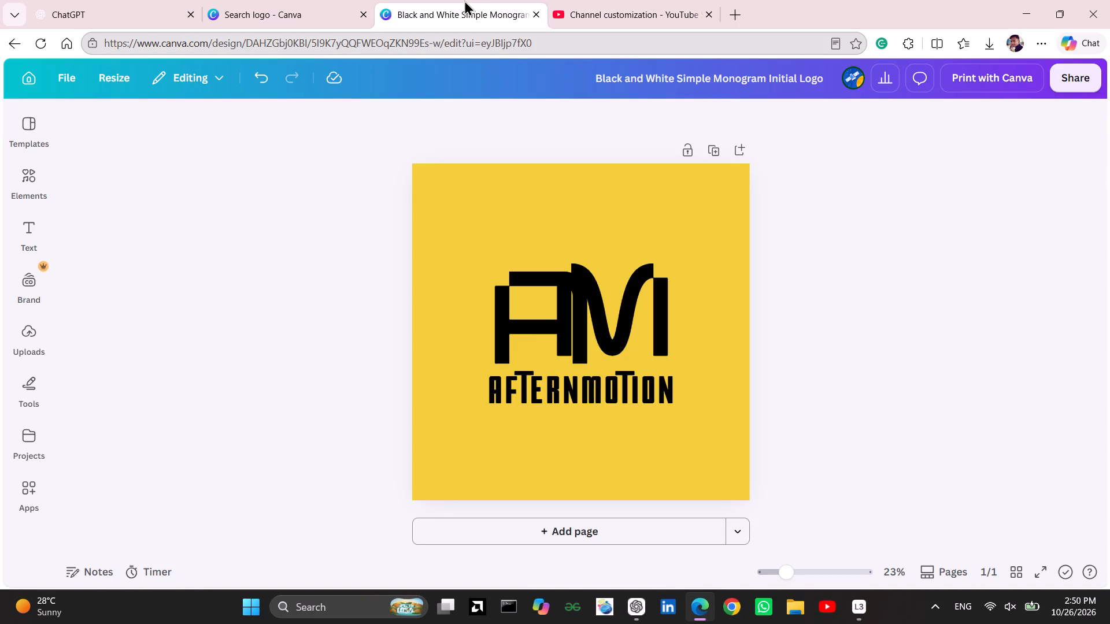
left_click(1079, 88)
left_click(853, 425)
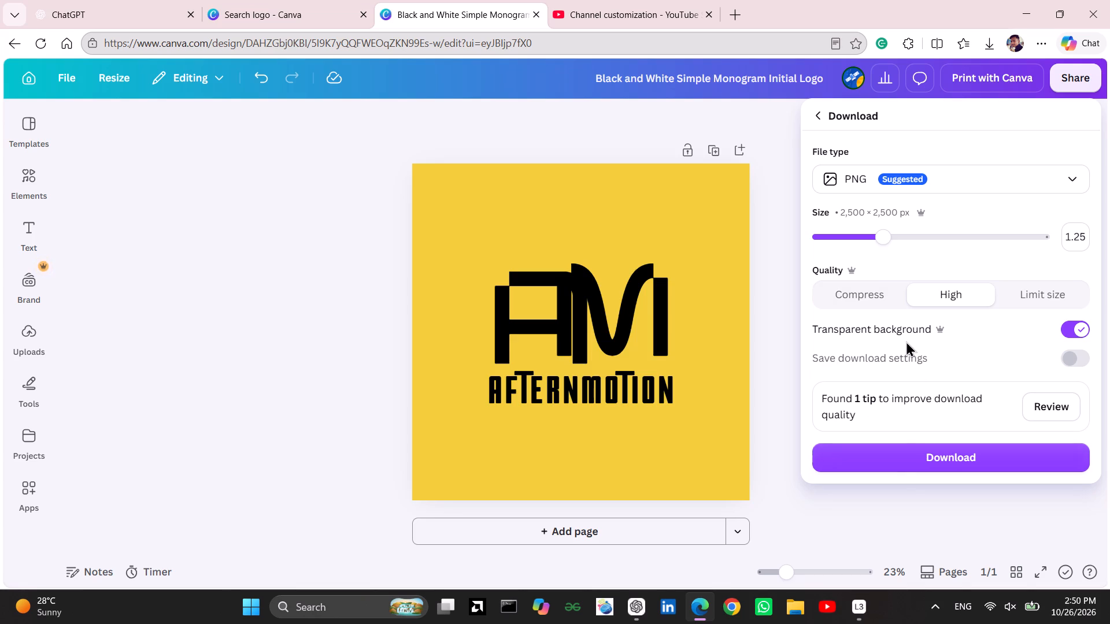
left_click(1057, 325)
left_click(1074, 329)
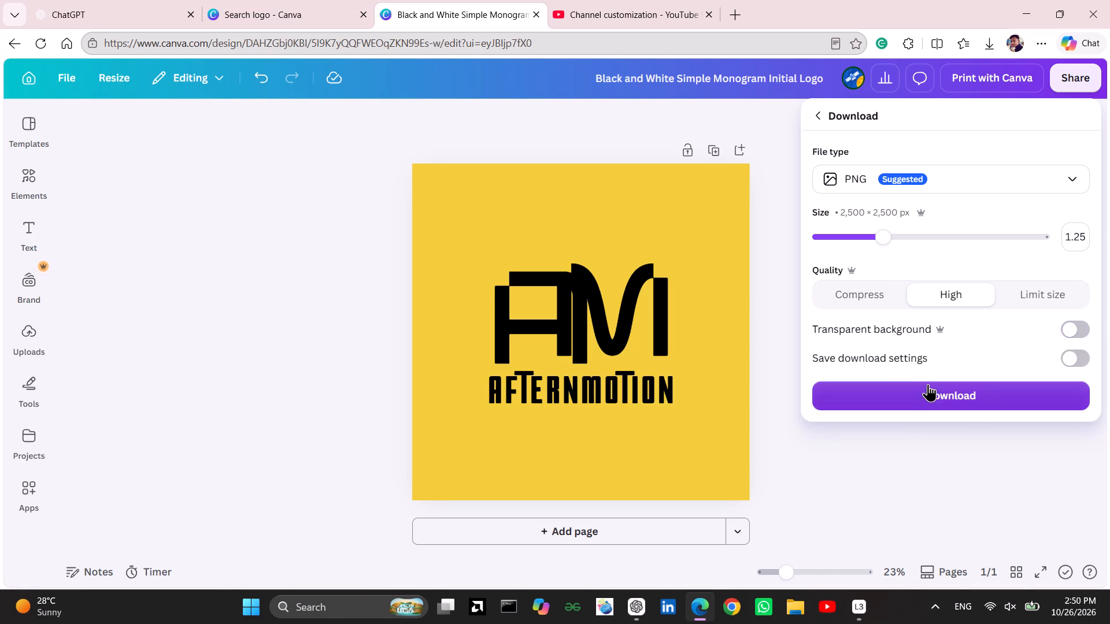
scroll(928, 384, "down", 1)
left_click(943, 394)
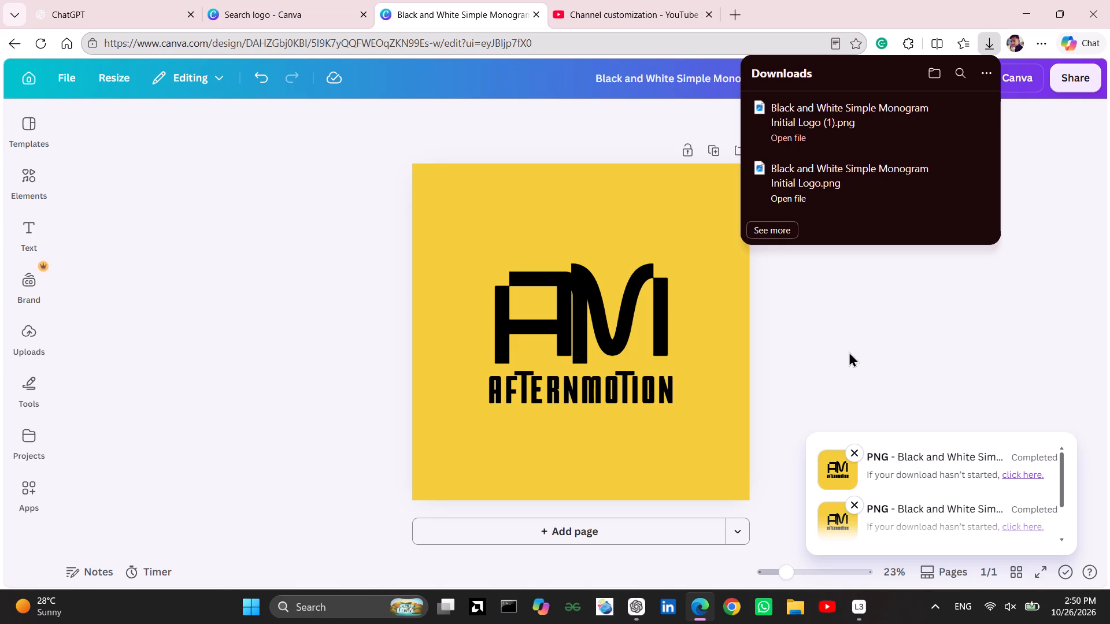
Back in YouTube Studio, upload Black and White Simple Monogram Initial Logo (1).png as the channel profile picture and publish it.
left_click(654, 0)
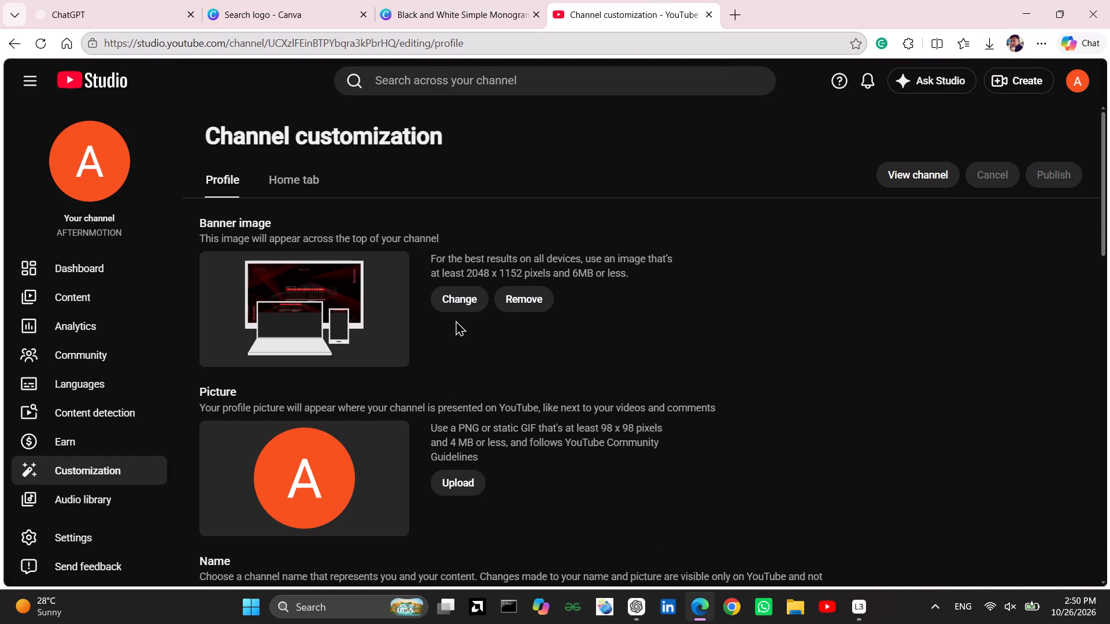
left_click(461, 478)
scroll(241, 177, "up", 5)
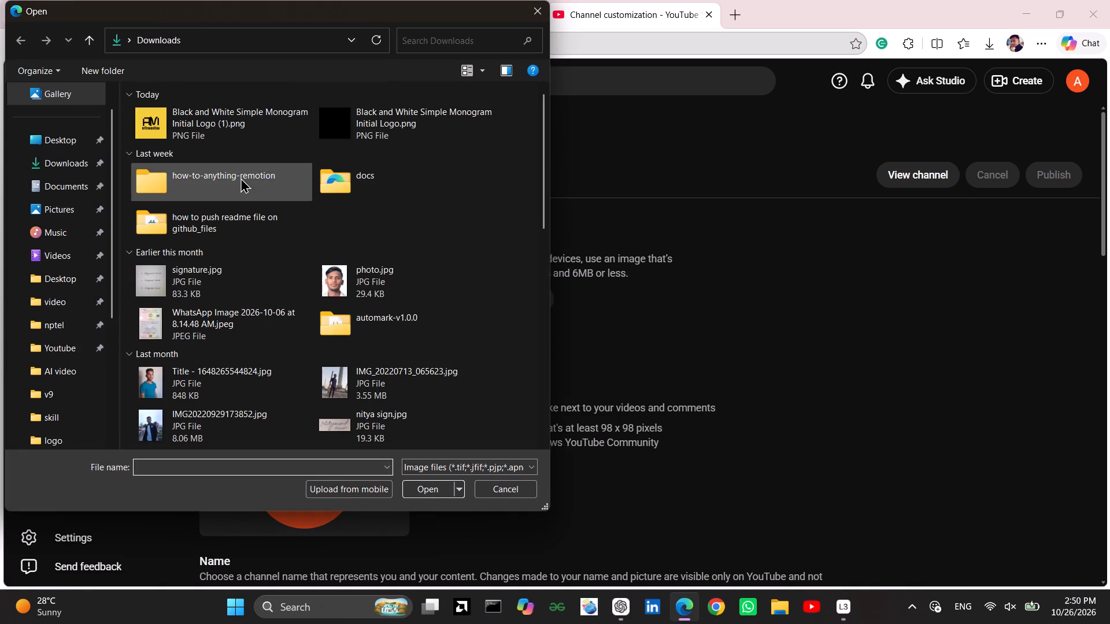
double_click(205, 141)
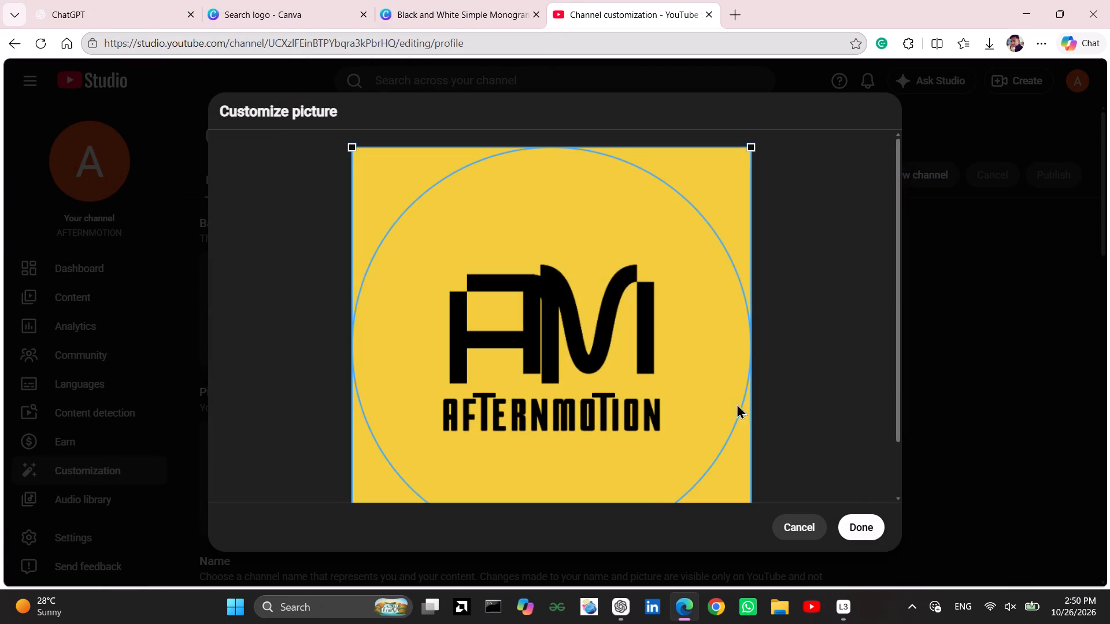
left_click(859, 524)
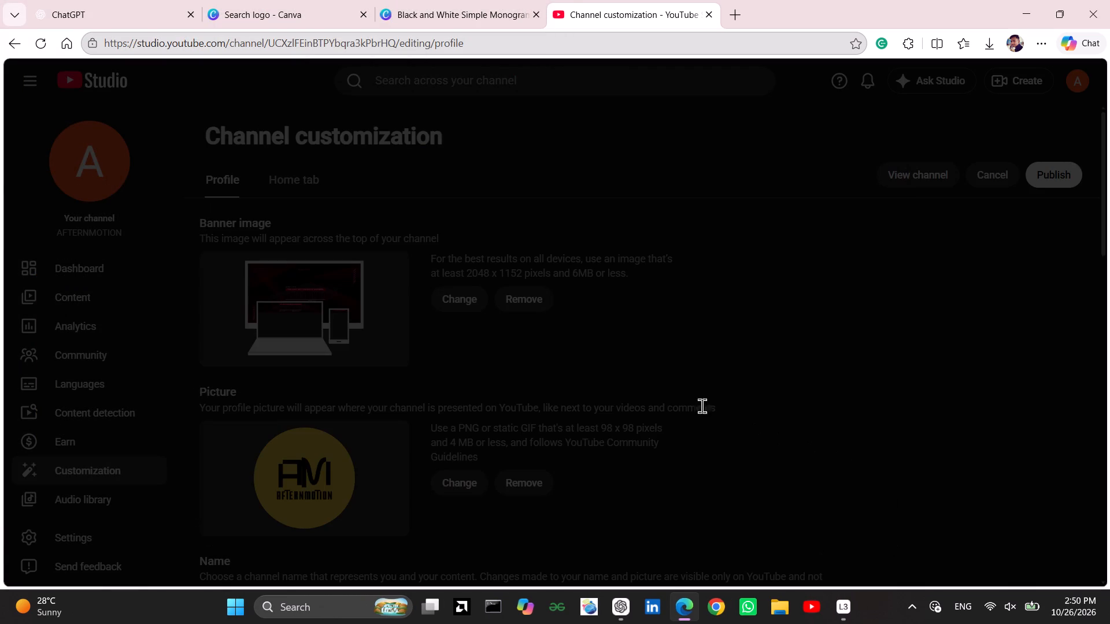
scroll(687, 401, "down", 1)
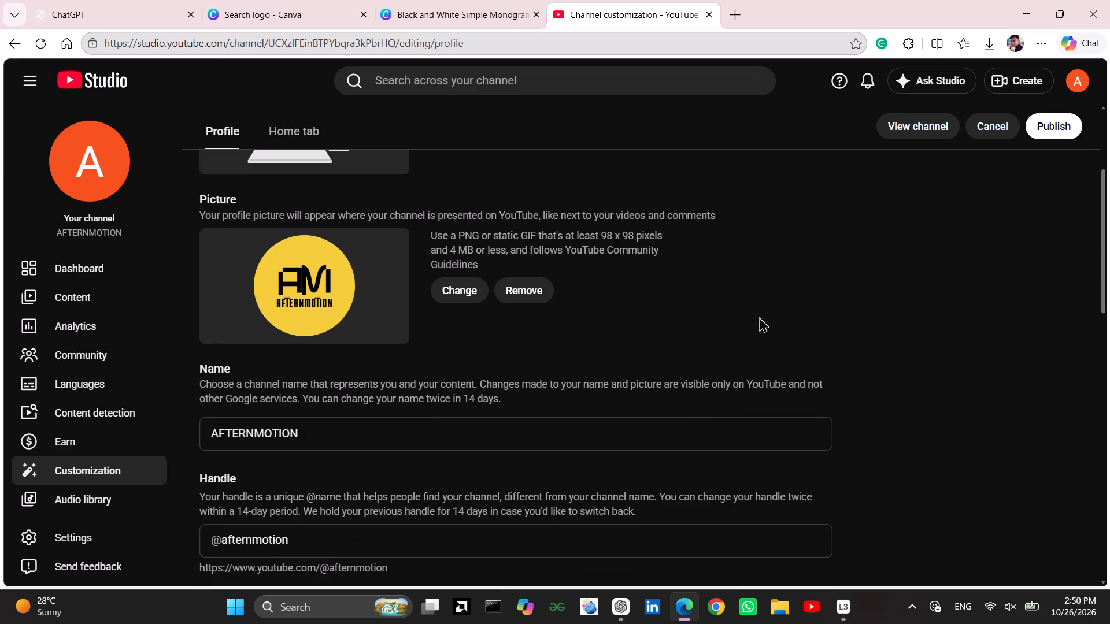
scroll(1087, 200, "up", 2)
left_click(1061, 174)
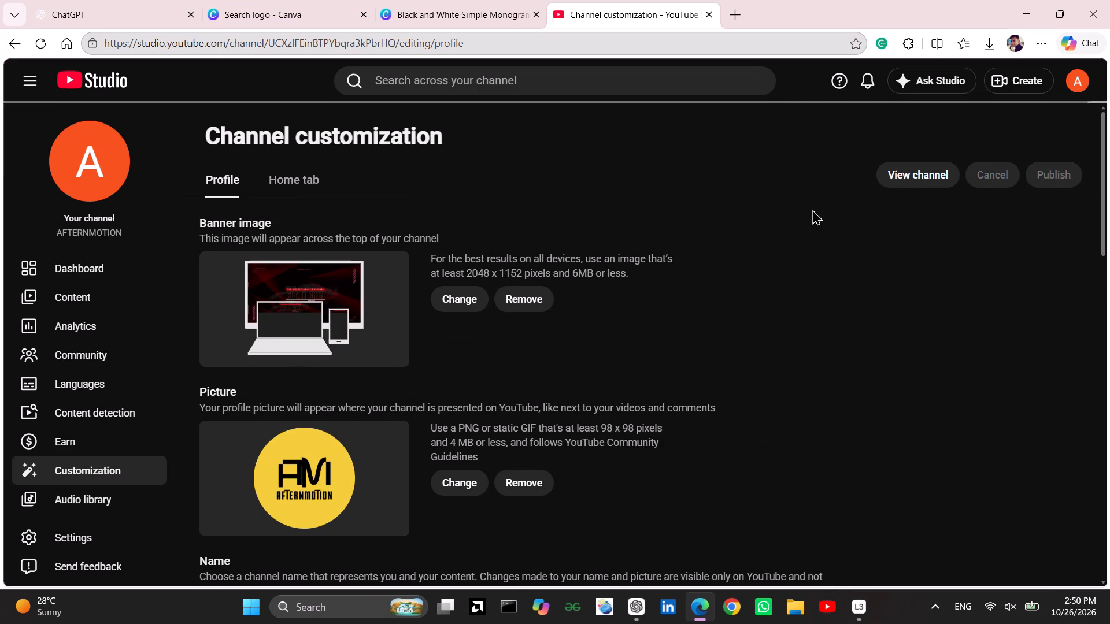
Check the channel customization page after publishing and reload it.
scroll(823, 307, "up", 1)
scroll(823, 307, "down", 3)
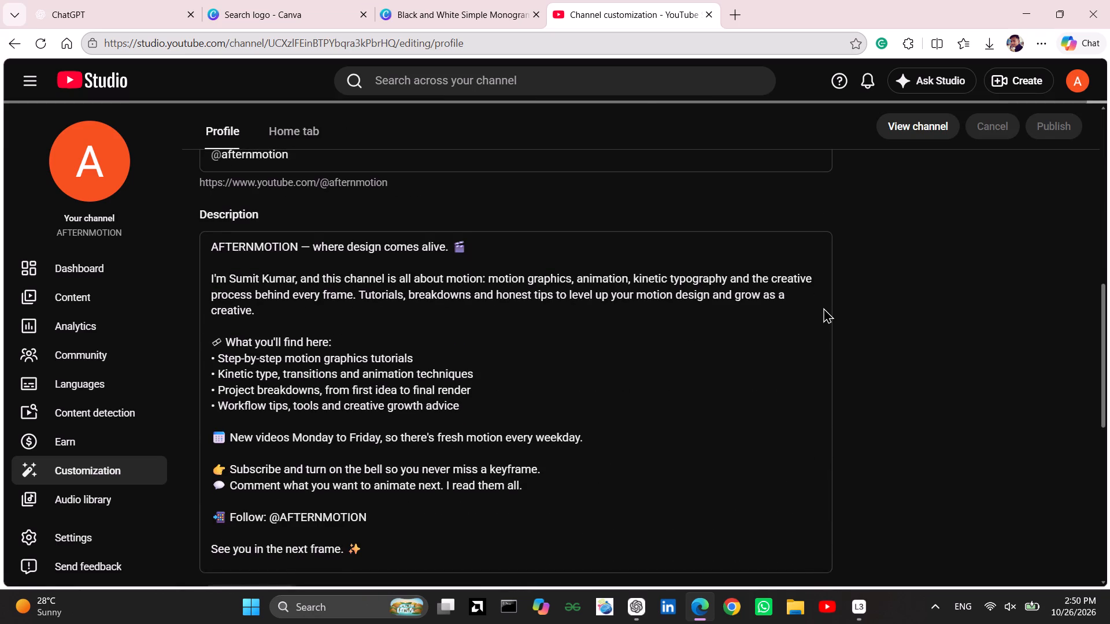
scroll(823, 307, "up", 17)
scroll(518, 251, "up", 5)
scroll(450, 216, "up", 2)
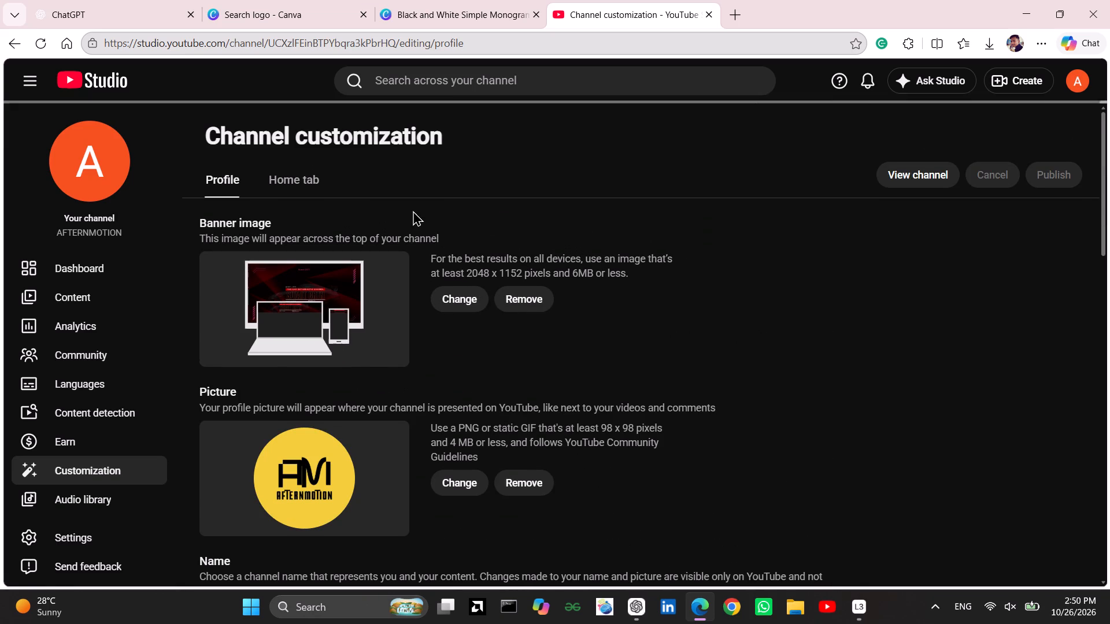
scroll(413, 210, "up", 12)
scroll(239, 181, "up", 2)
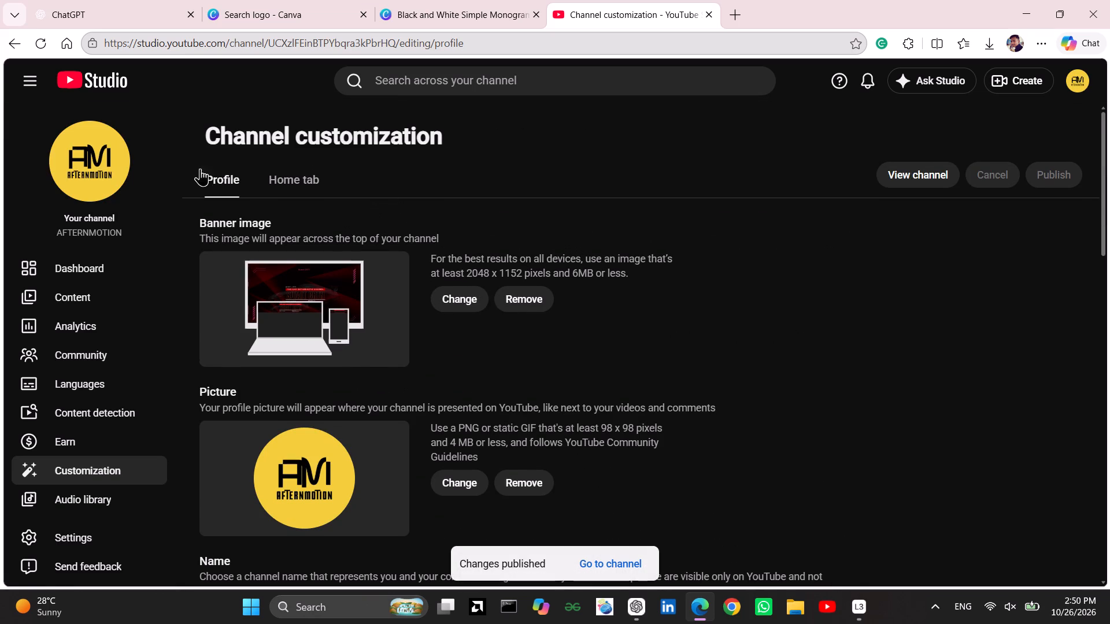
left_click(43, 43)
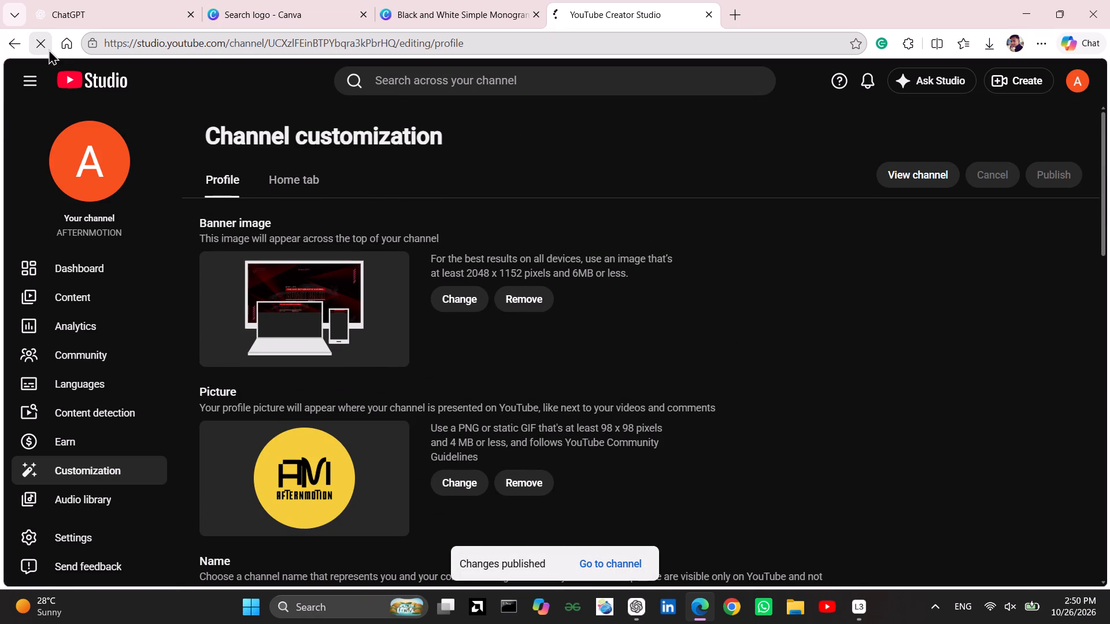
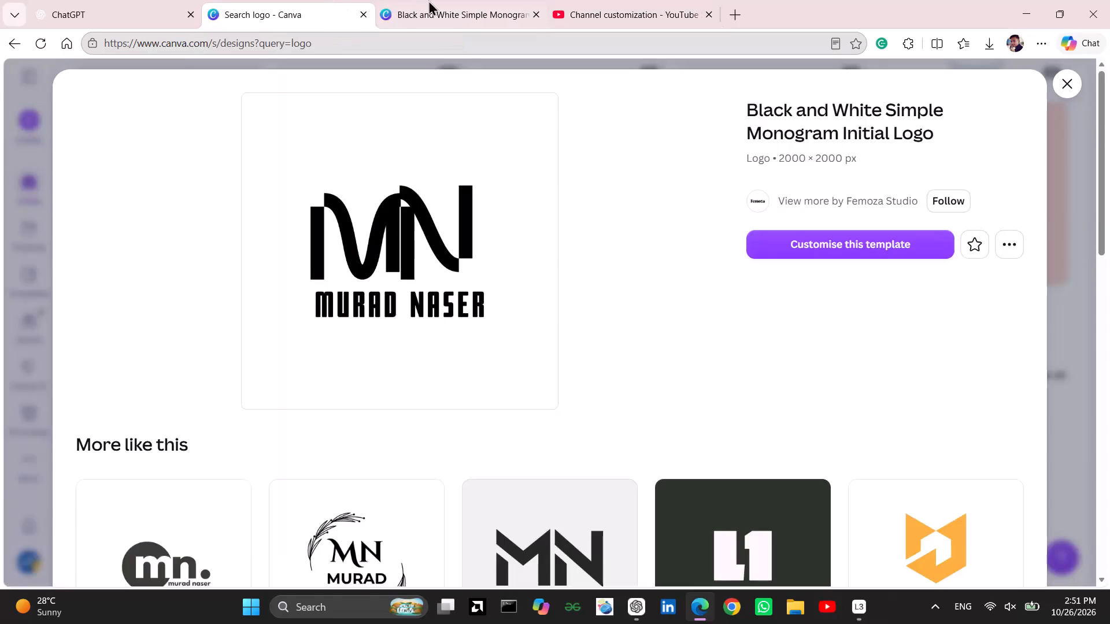
Close the Black and White Simple Monogram design and the template preview to get back to the Canva logo search results.
left_click(432, 0)
left_click(332, 0)
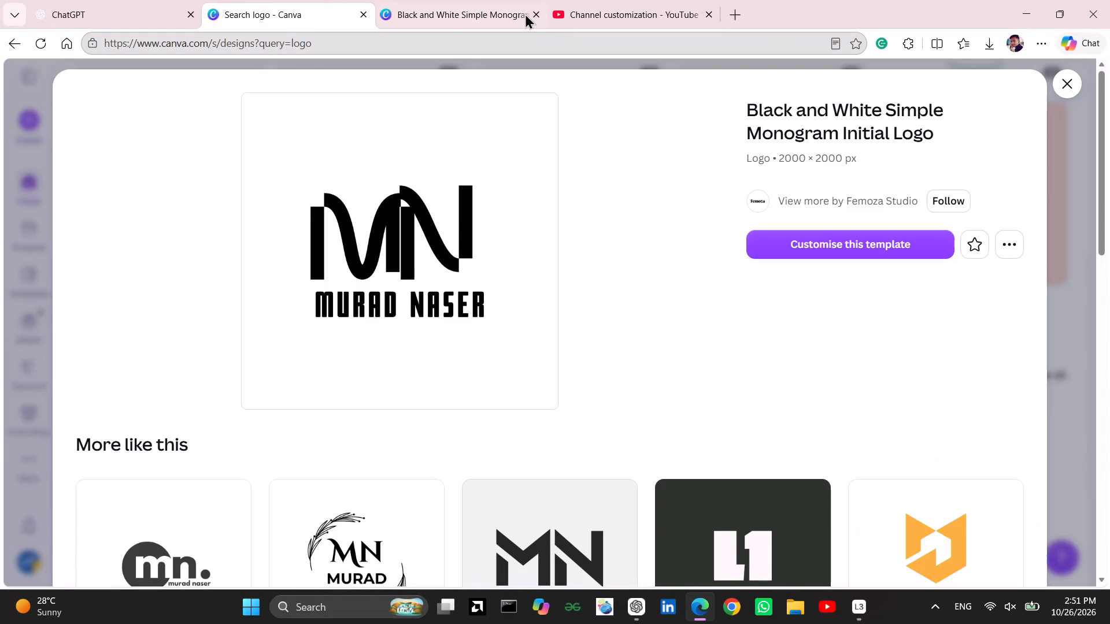
left_click(534, 16)
left_click(1069, 88)
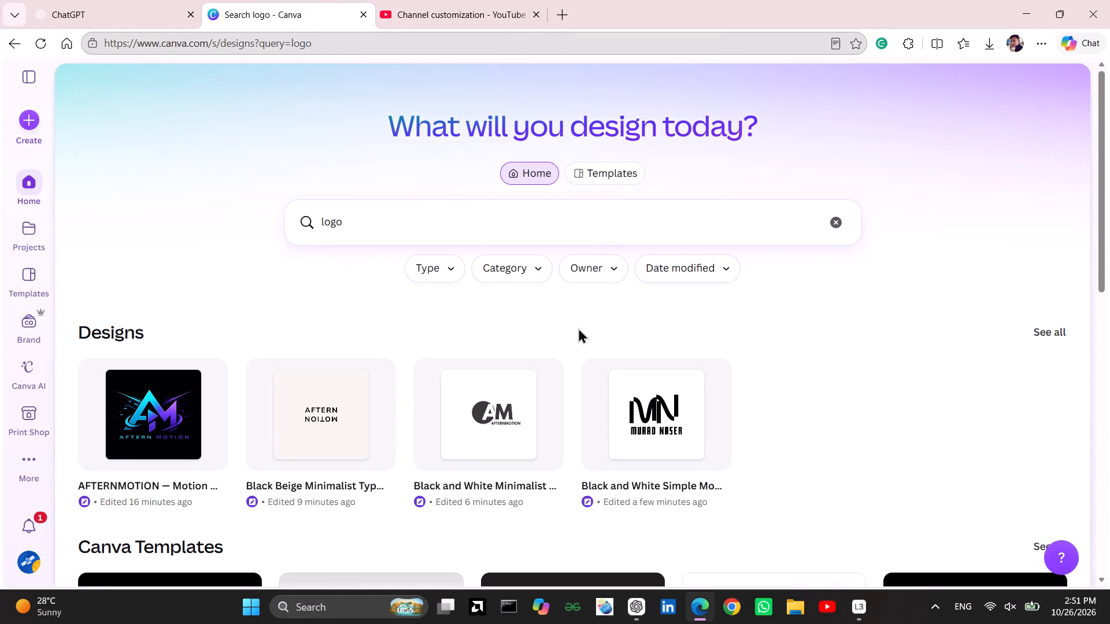
Browse the Canva logo templates, loading further results repeatedly, for another initials-based logo.
scroll(578, 328, "down", 3)
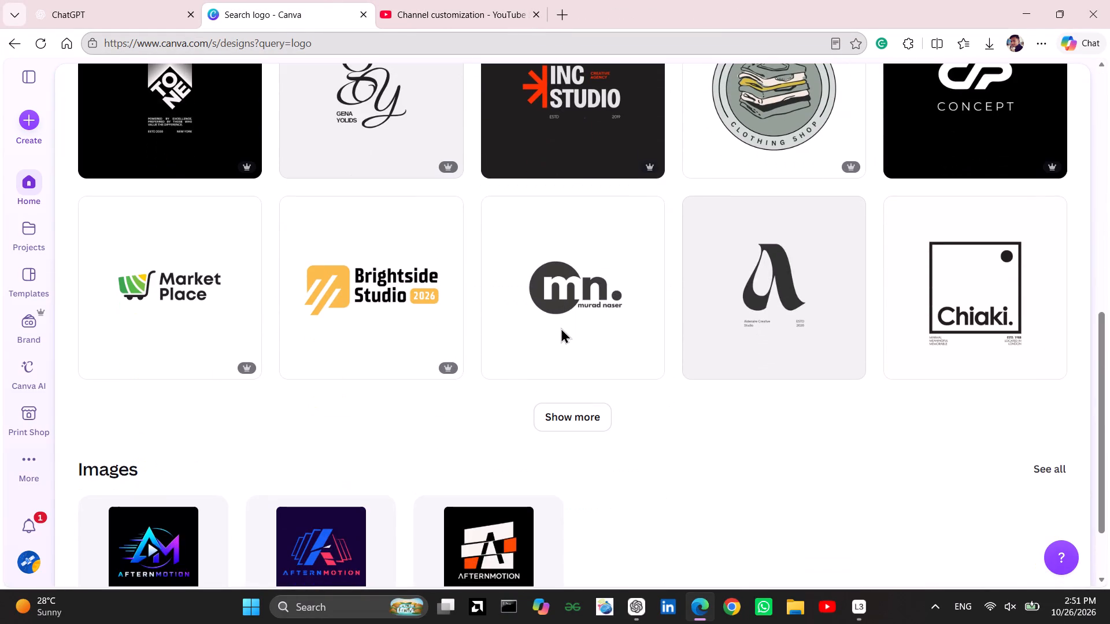
scroll(560, 328, "down", 1)
left_click(588, 326)
scroll(586, 329, "down", 2)
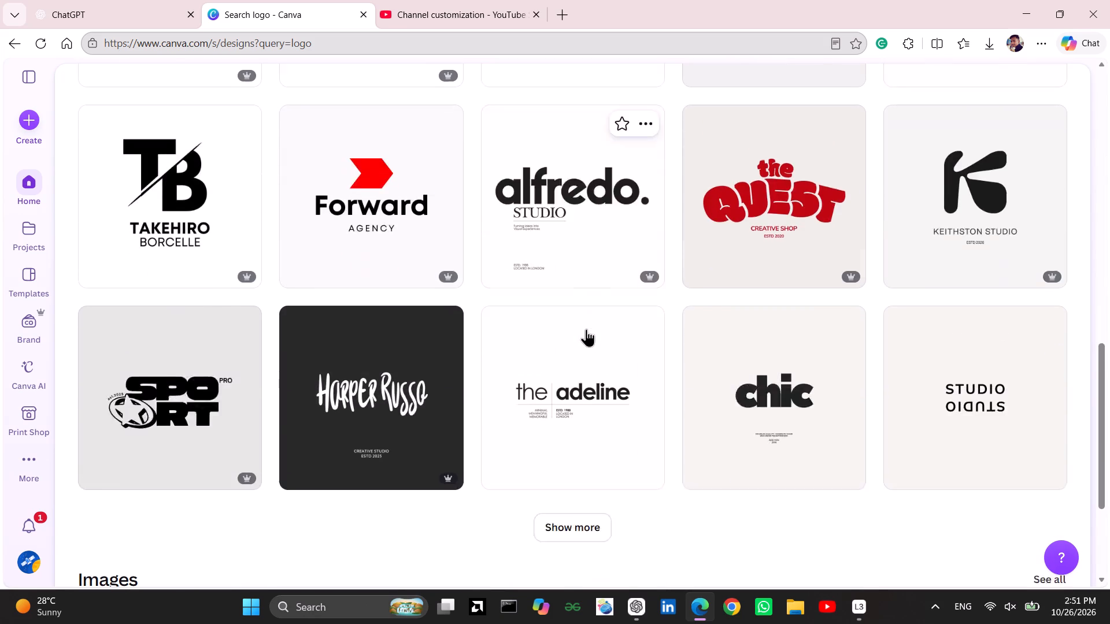
left_click(578, 338)
scroll(578, 338, "down", 1)
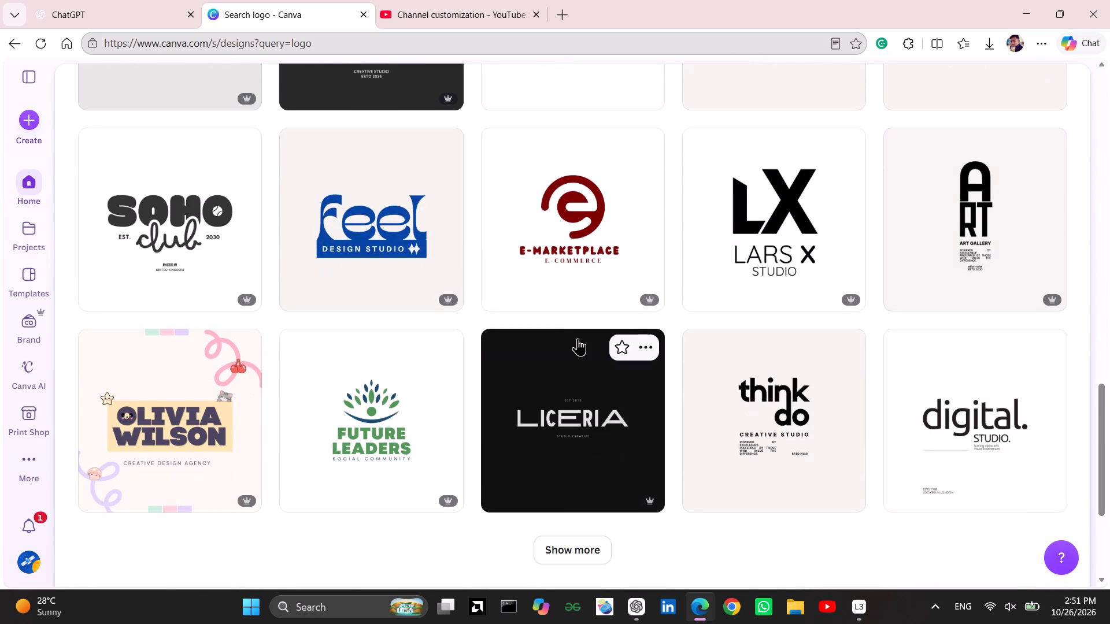
scroll(577, 337, "up", 1)
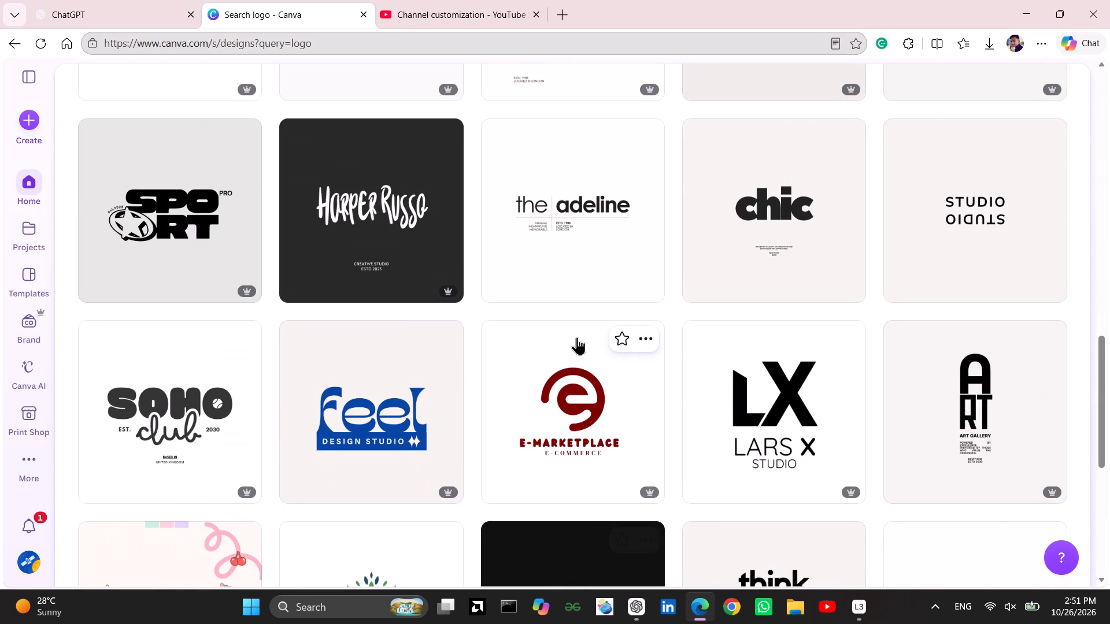
scroll(577, 337, "down", 2)
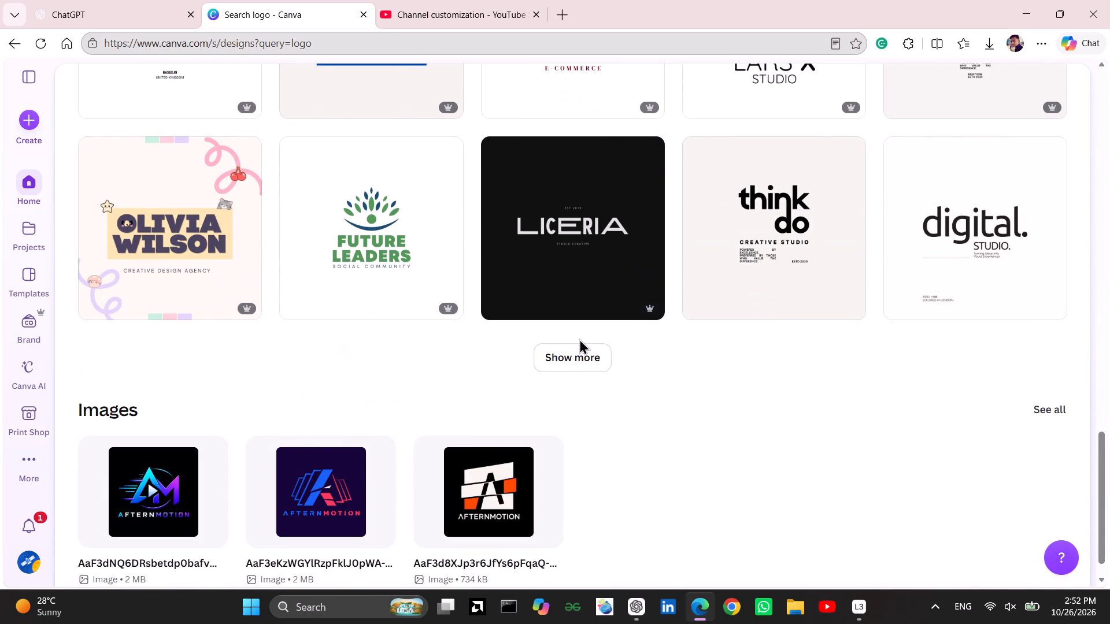
left_click(593, 355)
scroll(642, 372, "down", 1)
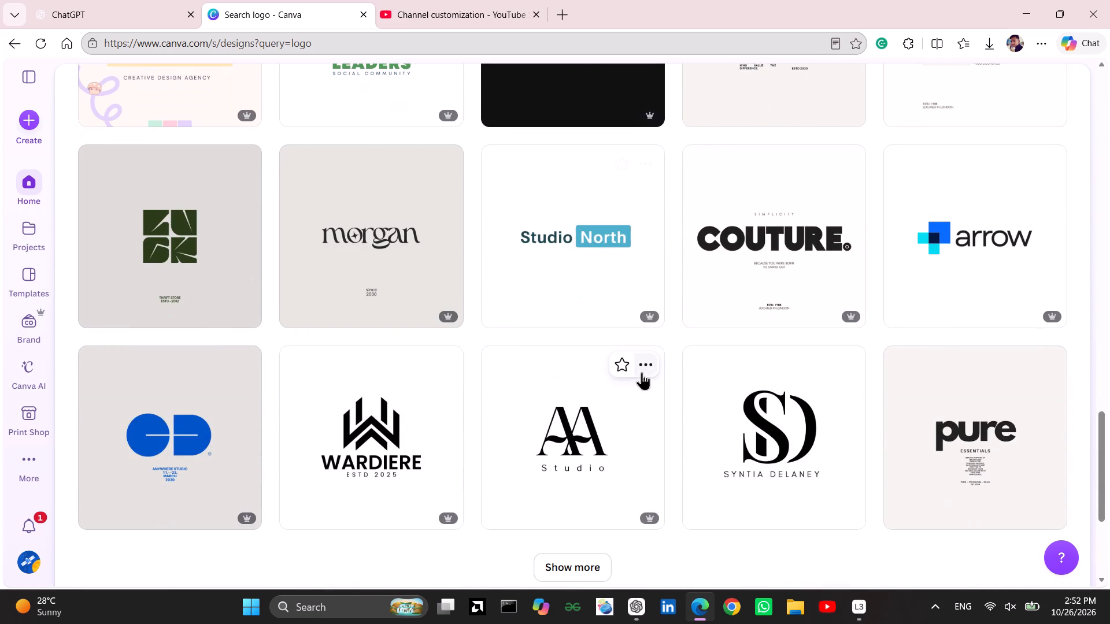
scroll(360, 283, "down", 3)
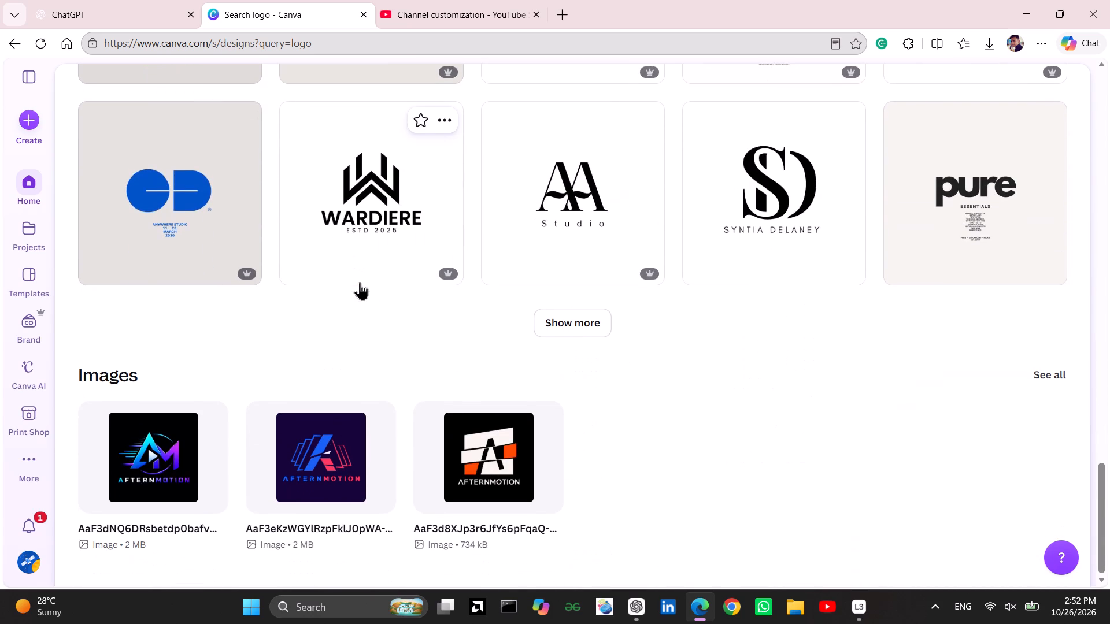
left_click(586, 318)
scroll(571, 328, "down", 1)
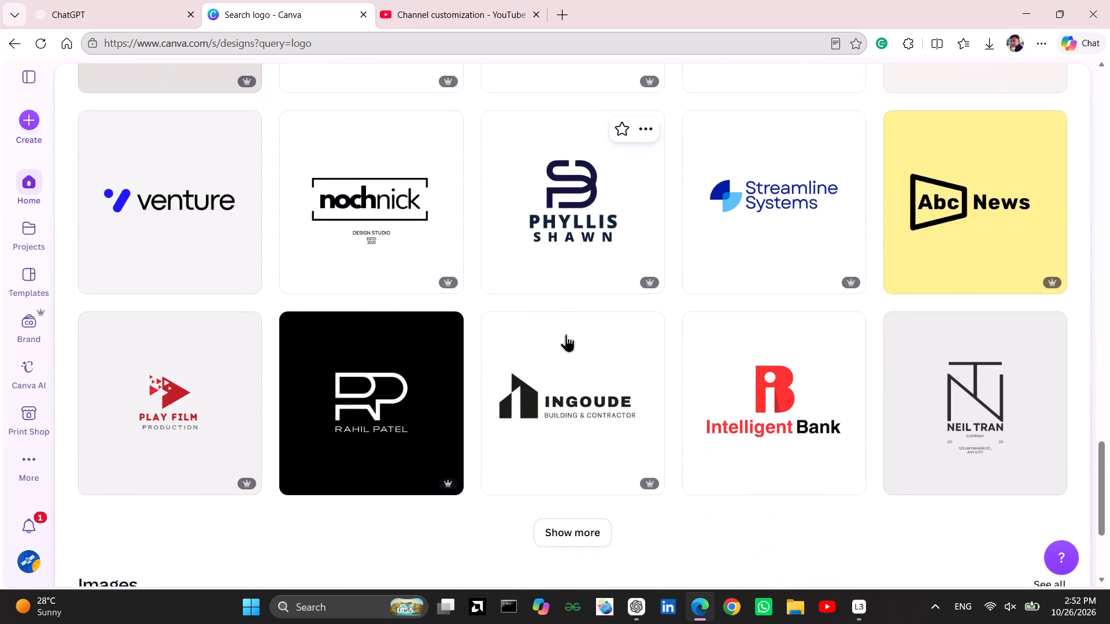
scroll(566, 335, "down", 2)
left_click(576, 321)
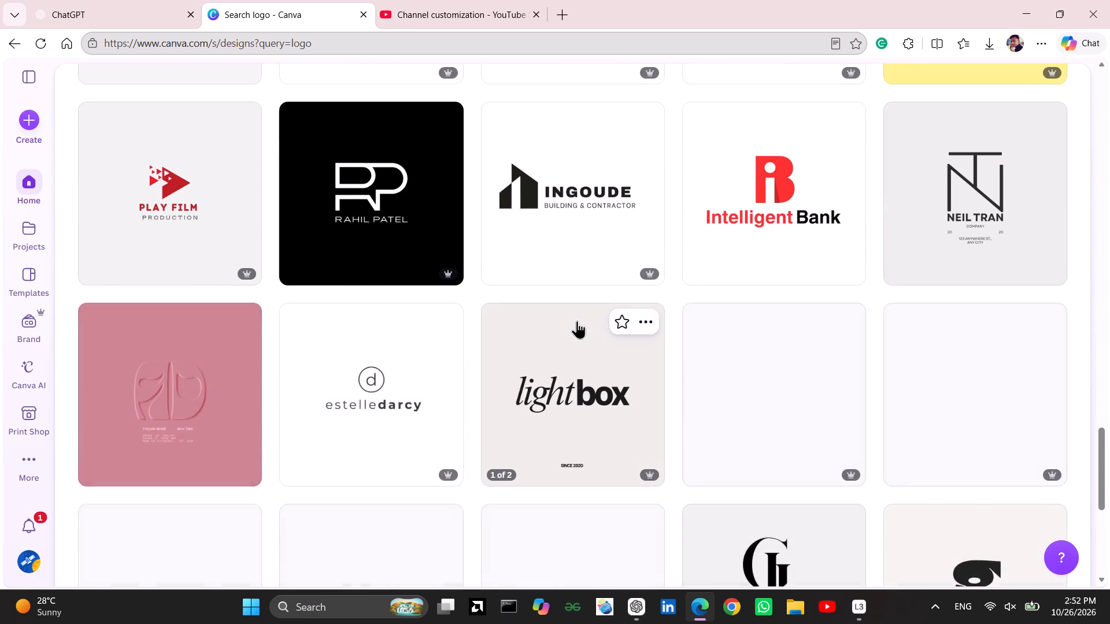
scroll(578, 321, "down", 1)
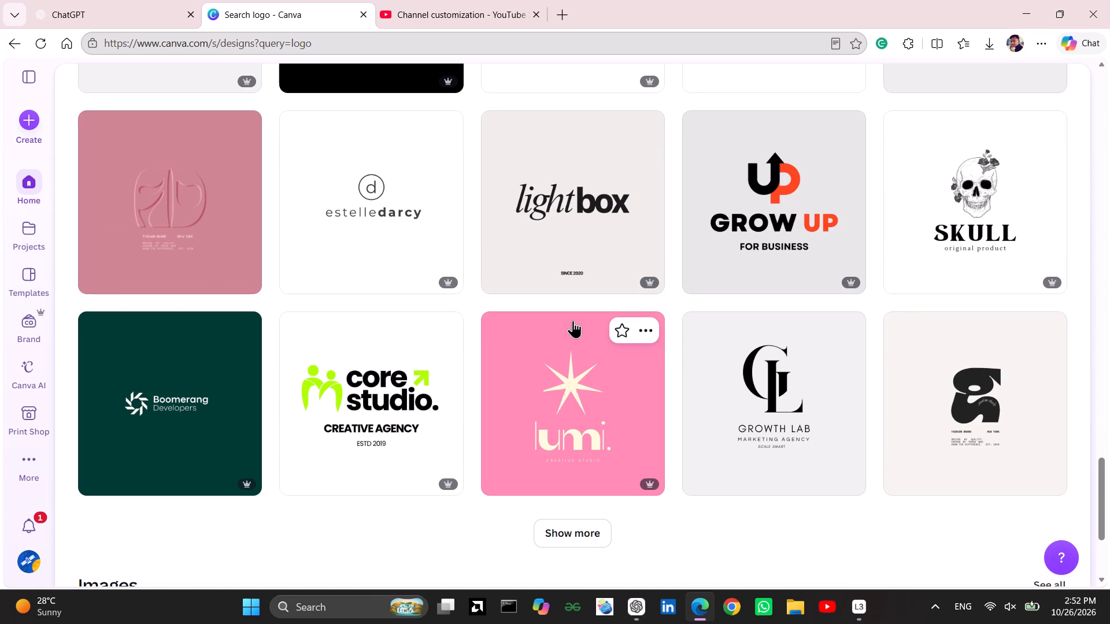
scroll(573, 320, "down", 2)
left_click(587, 324)
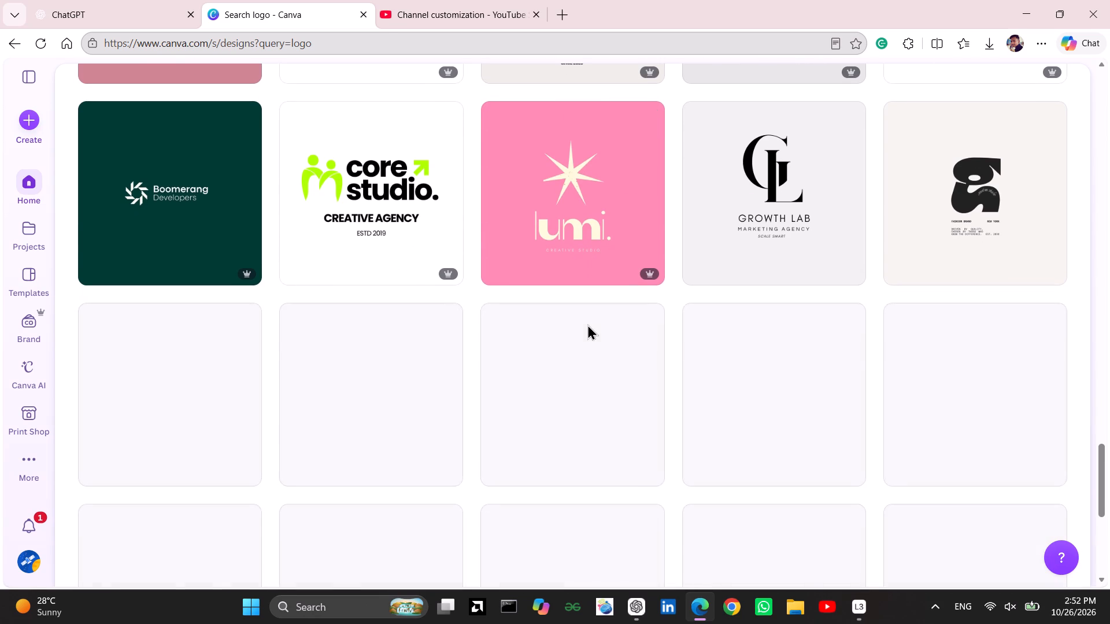
scroll(587, 324, "down", 1)
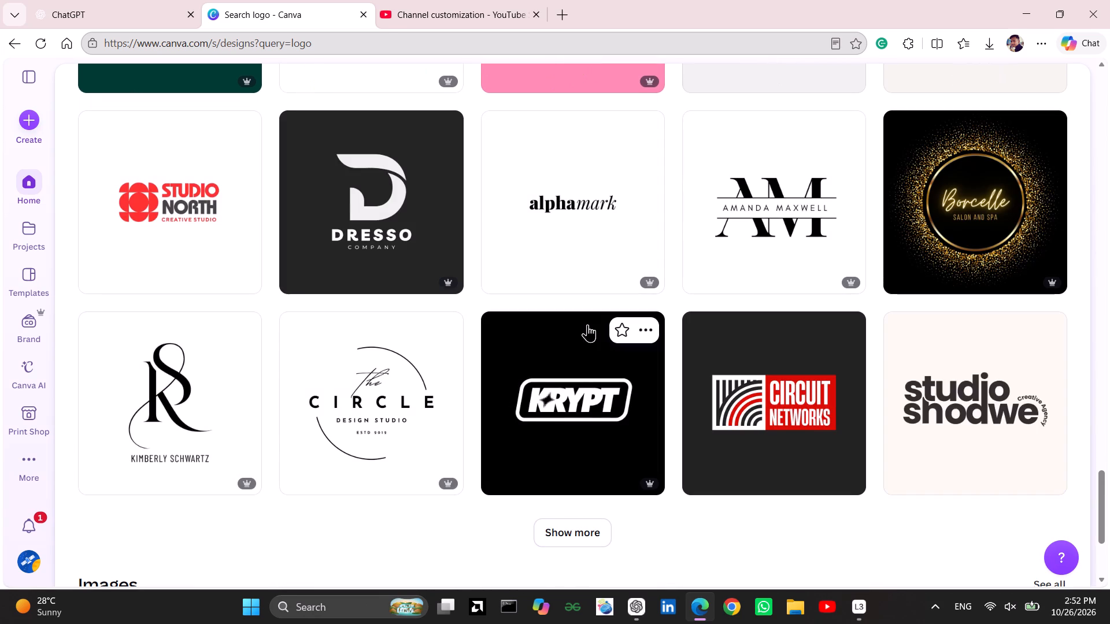
scroll(587, 324, "down", 1)
scroll(587, 324, "up", 1)
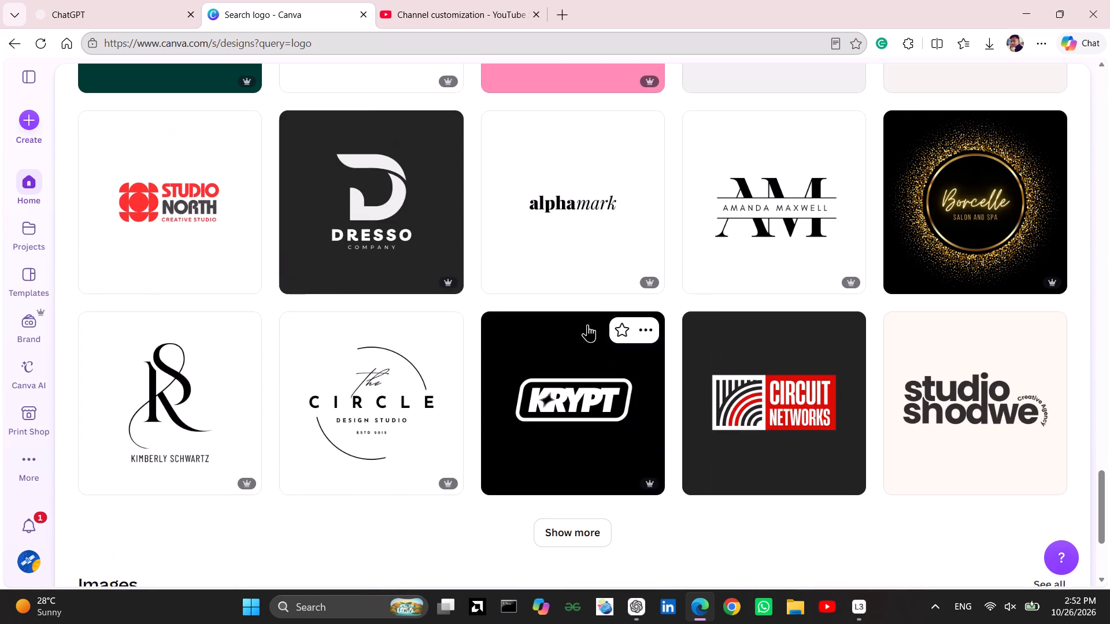
scroll(587, 324, "down", 3)
left_click(579, 324)
scroll(579, 324, "down", 1)
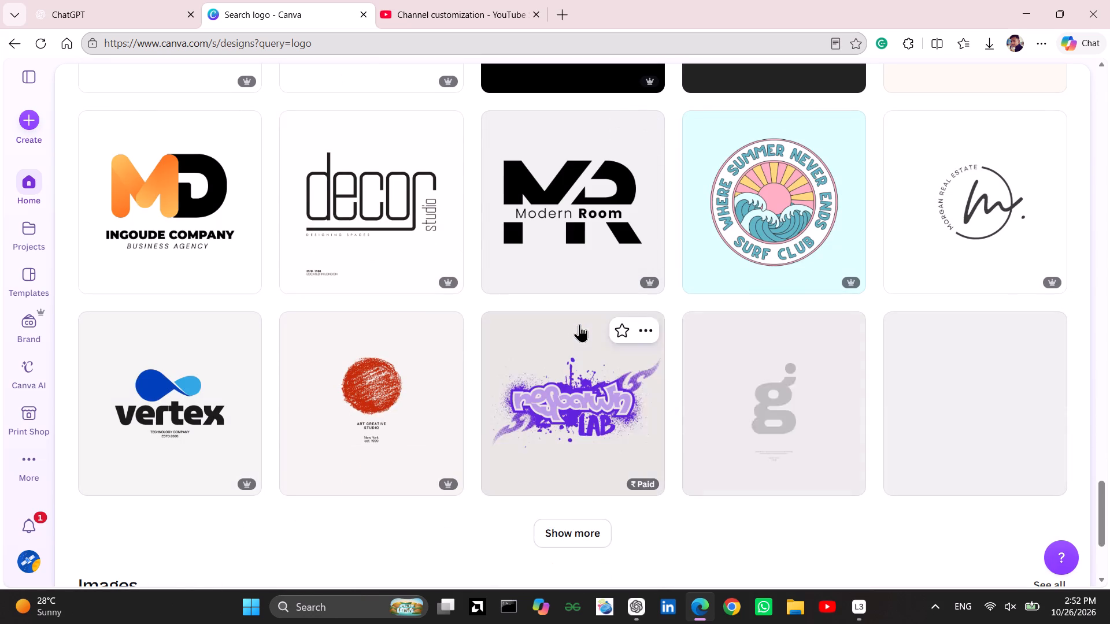
Open the black MR "Modern Room" logo template as a new editable design.
left_click(581, 221)
left_click(445, 235)
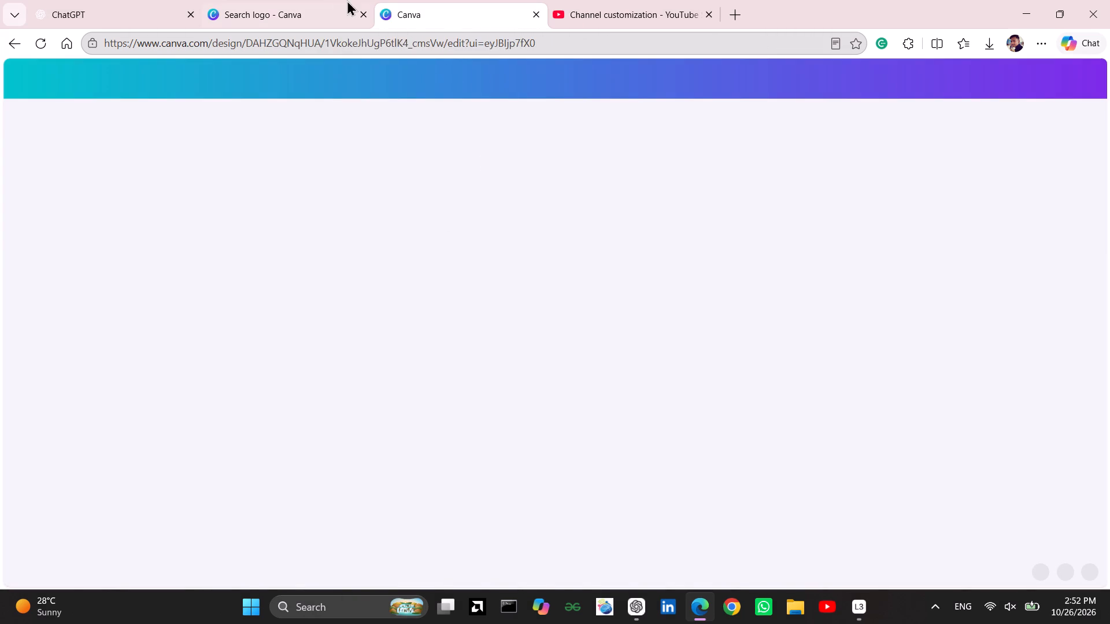
Go back to the logo search and look through the templates similar to the MR logo.
left_click(330, 0)
scroll(522, 198, "down", 1)
scroll(479, 228, "down", 3)
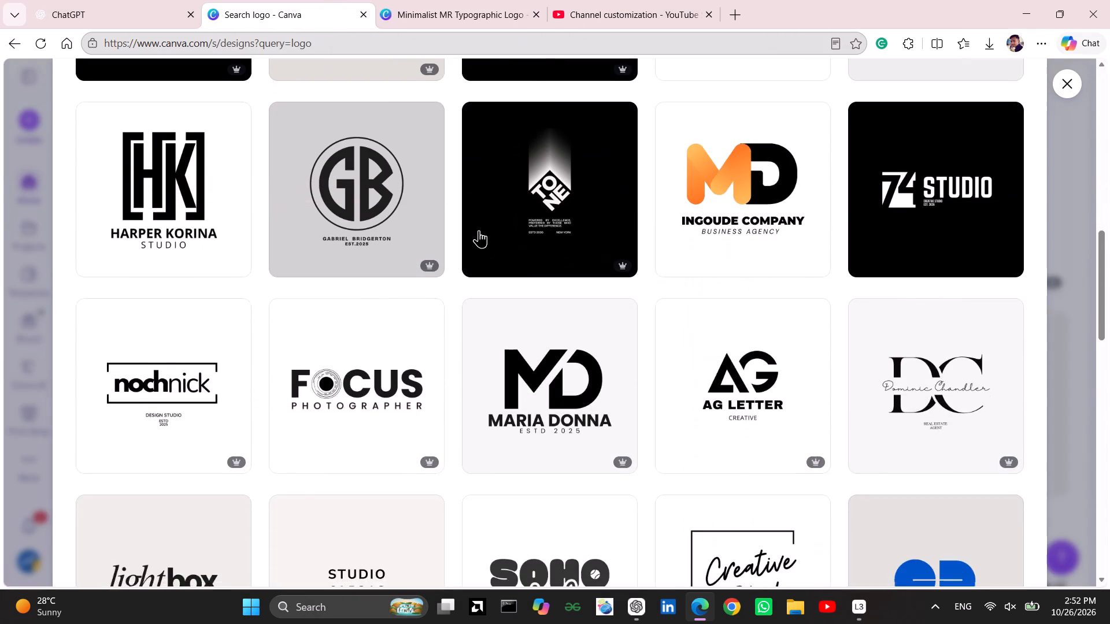
scroll(479, 230, "down", 3)
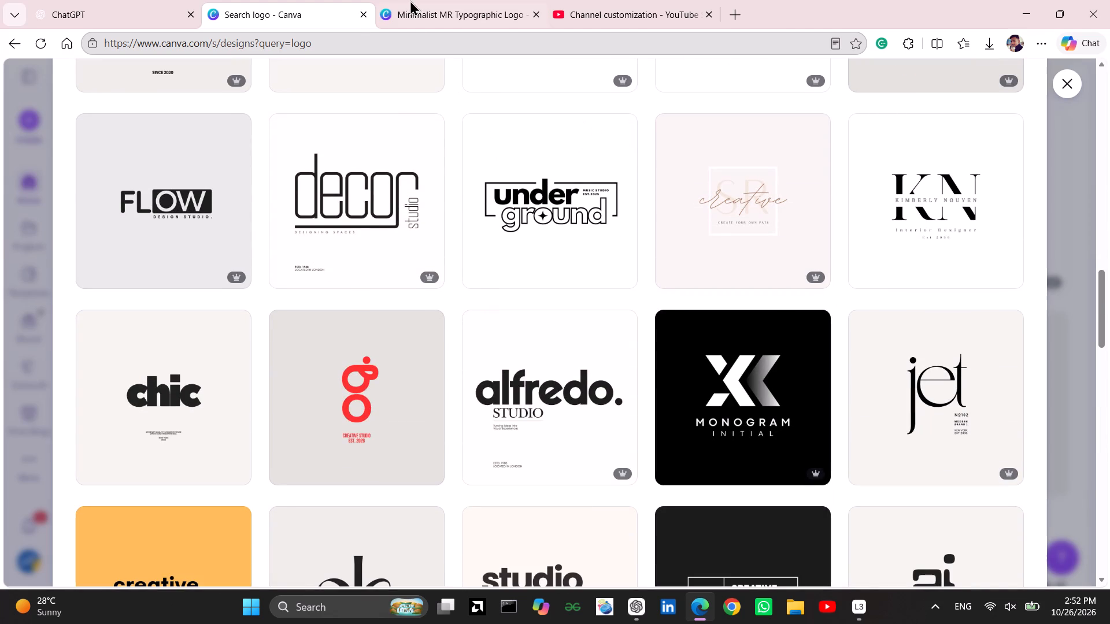
Switch to the Minimalist MR Typographic Logo design and try to open the large MR lettering for editing.
left_click(452, 0)
left_click(546, 294)
double_click(552, 294)
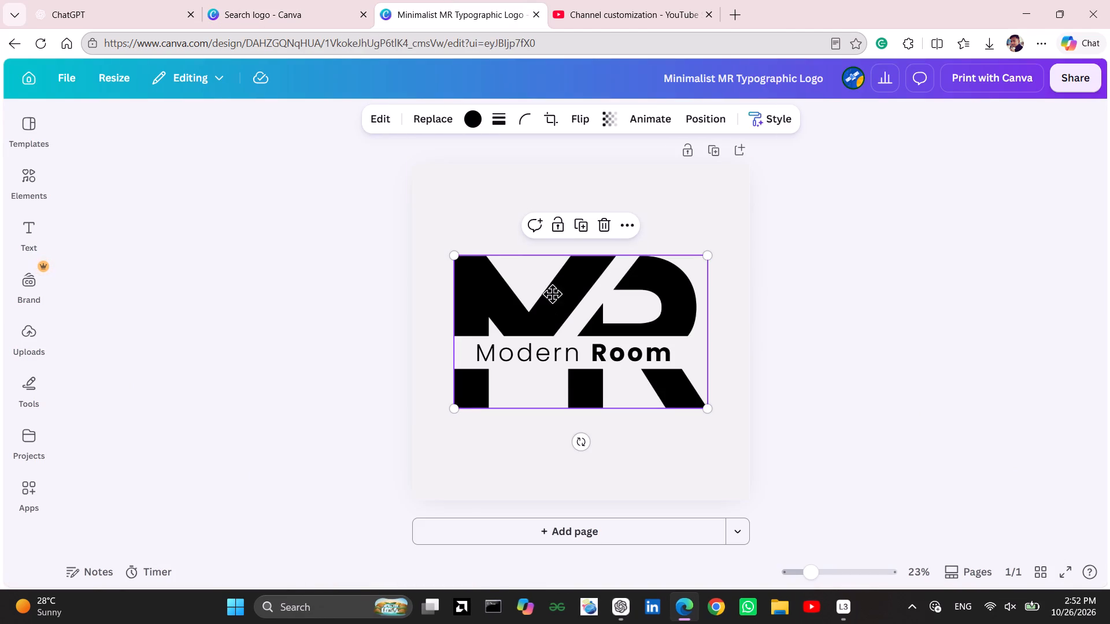
double_click(579, 296)
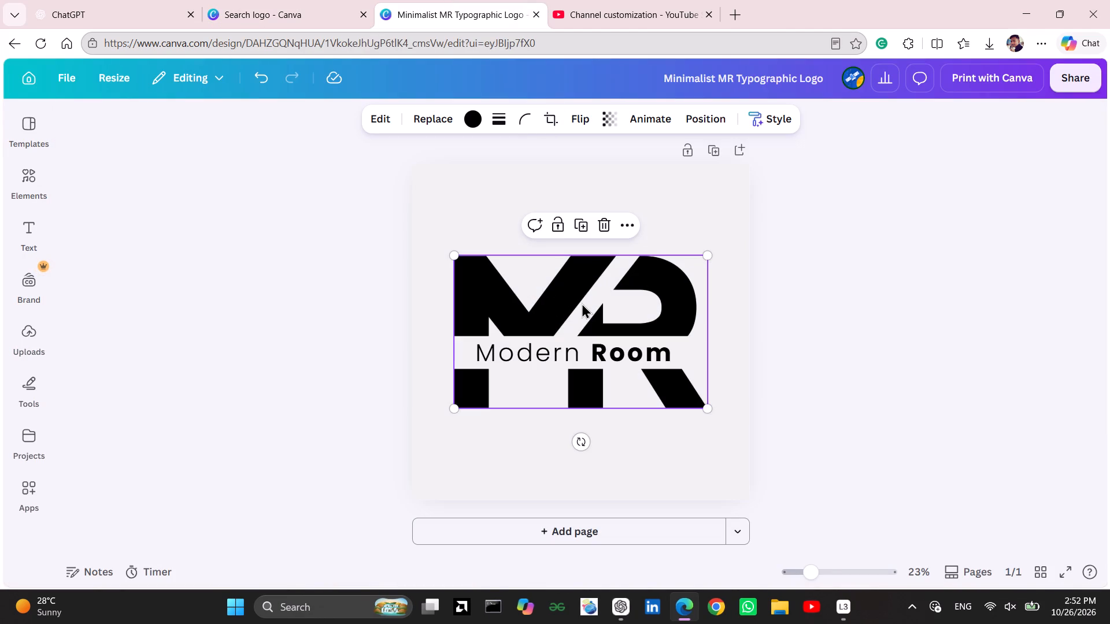
Replace the words "Modern" with "AfternN" and "Room" with "Motion" in the text across the MR lettering.
double_click(576, 350)
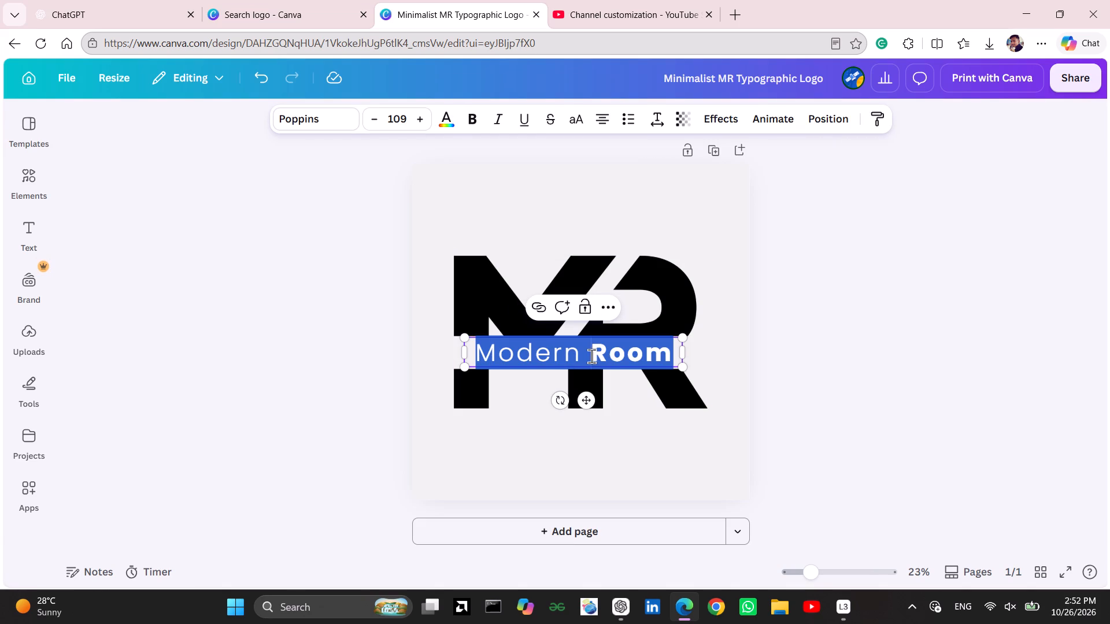
left_click(578, 353)
left_click_drag(575, 355, 573, 355)
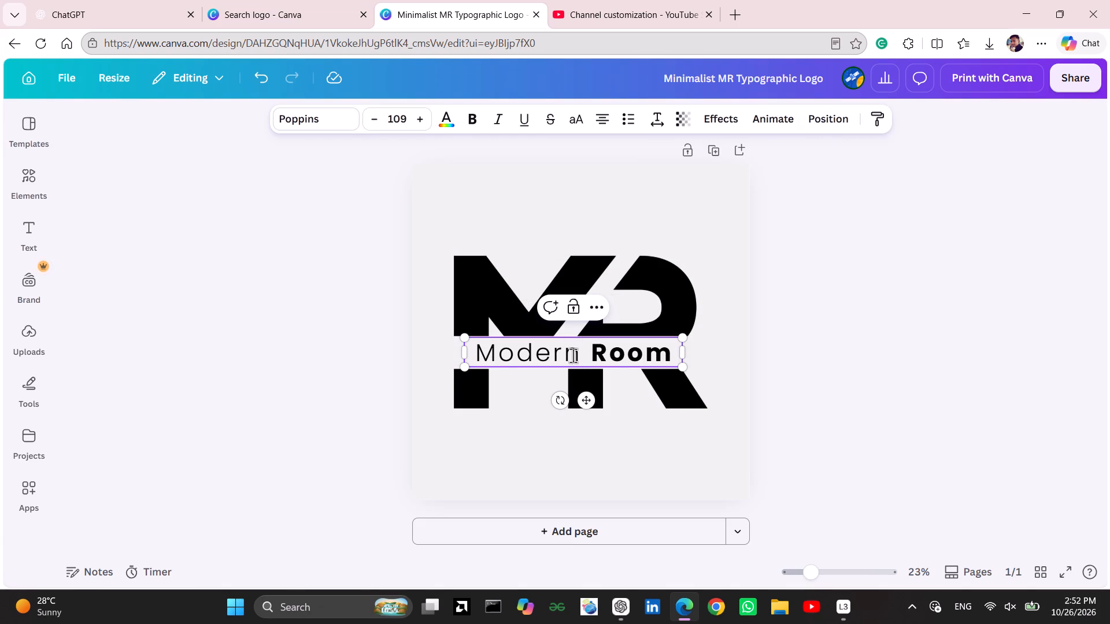
left_click_drag(573, 355, 483, 355)
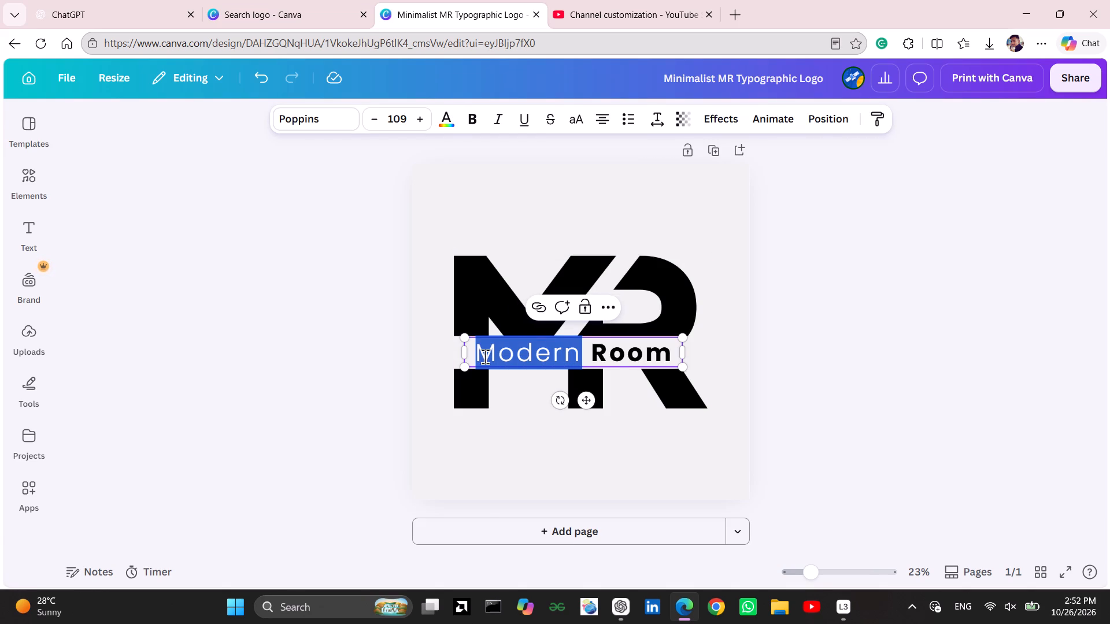
key("shift+a")
key("f")
type("ternN")
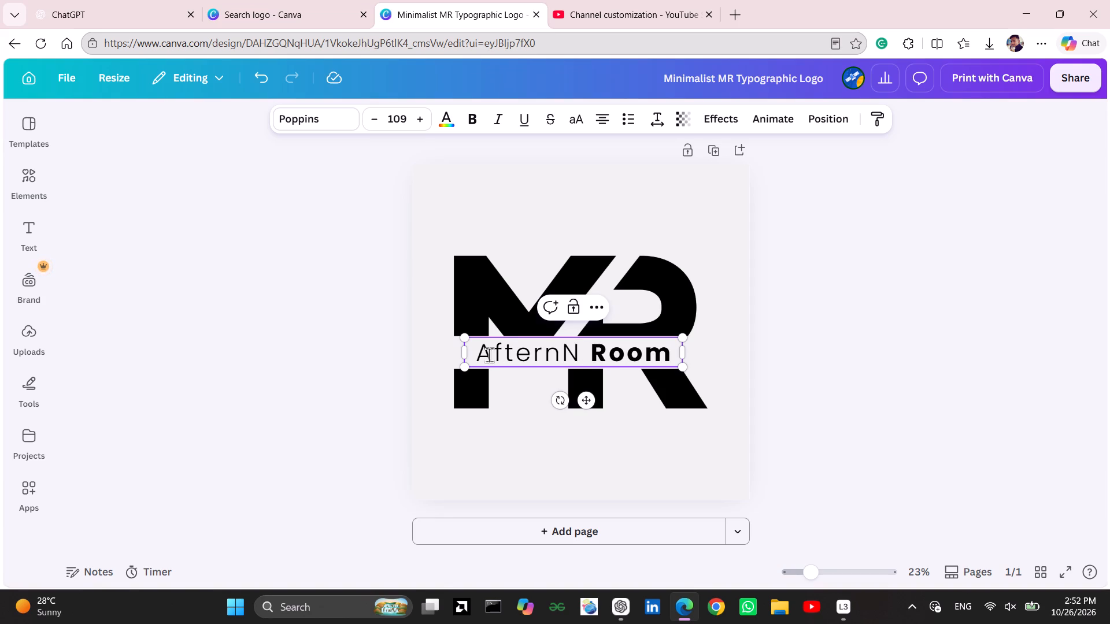
double_click(646, 354)
type("Motion")
left_click(690, 276)
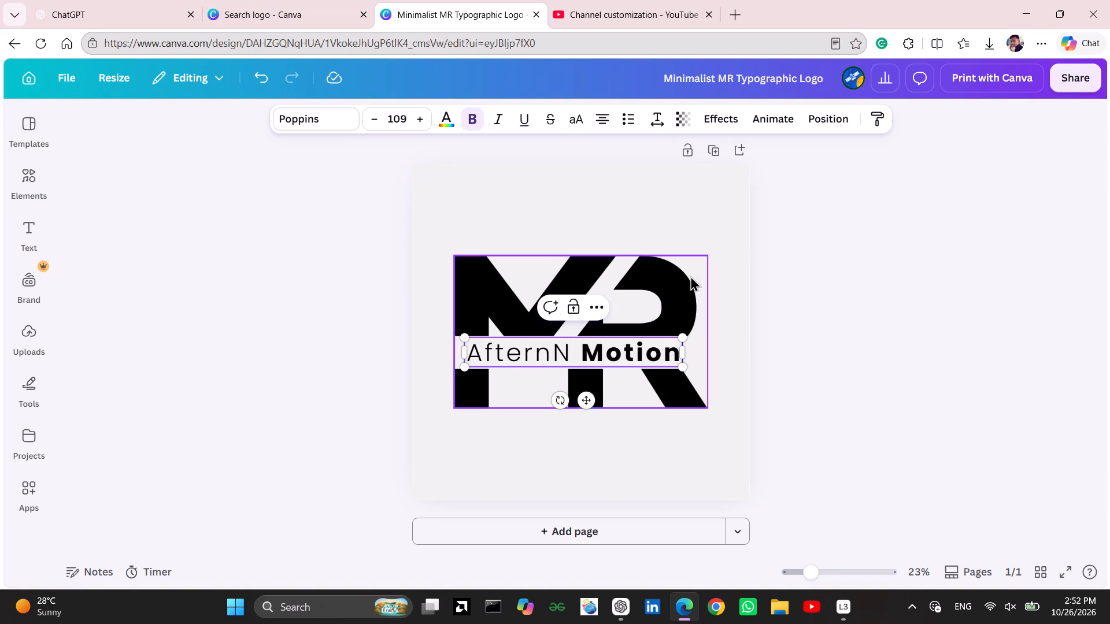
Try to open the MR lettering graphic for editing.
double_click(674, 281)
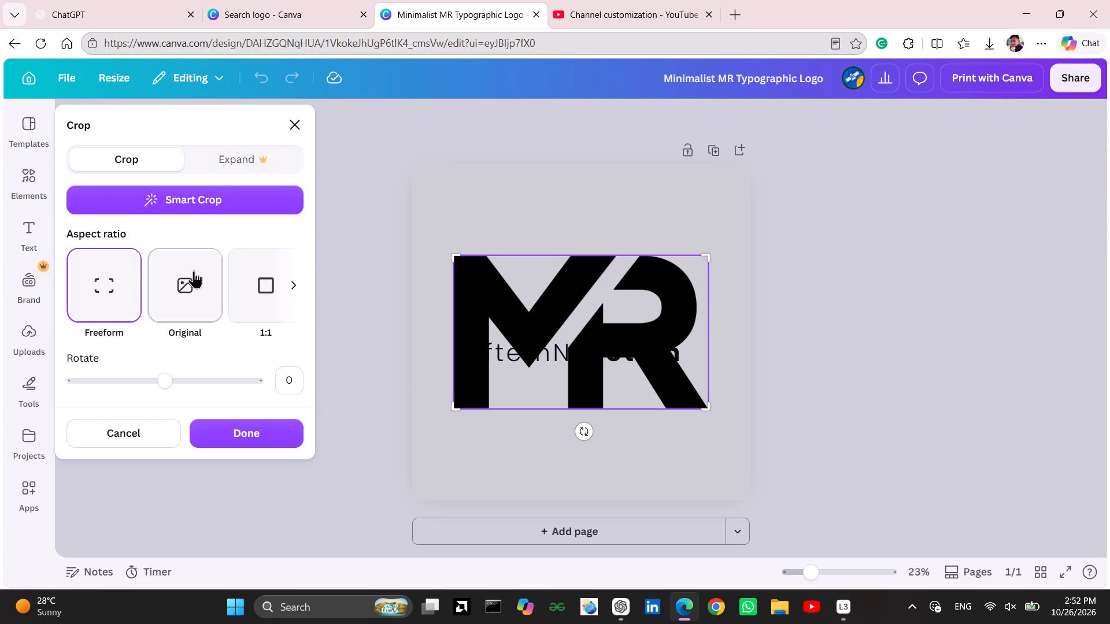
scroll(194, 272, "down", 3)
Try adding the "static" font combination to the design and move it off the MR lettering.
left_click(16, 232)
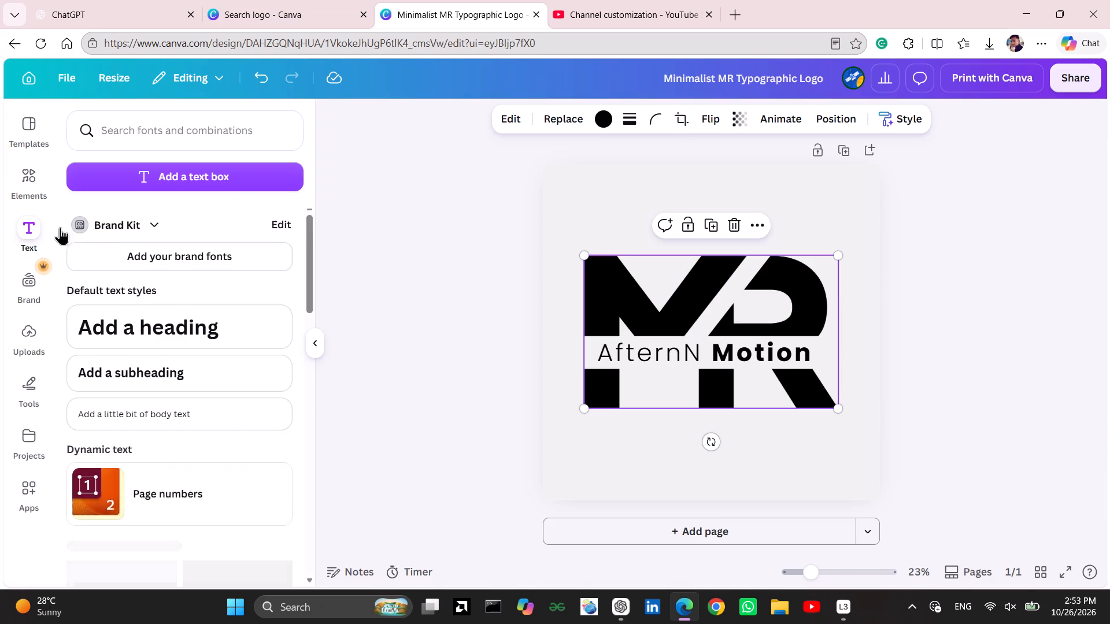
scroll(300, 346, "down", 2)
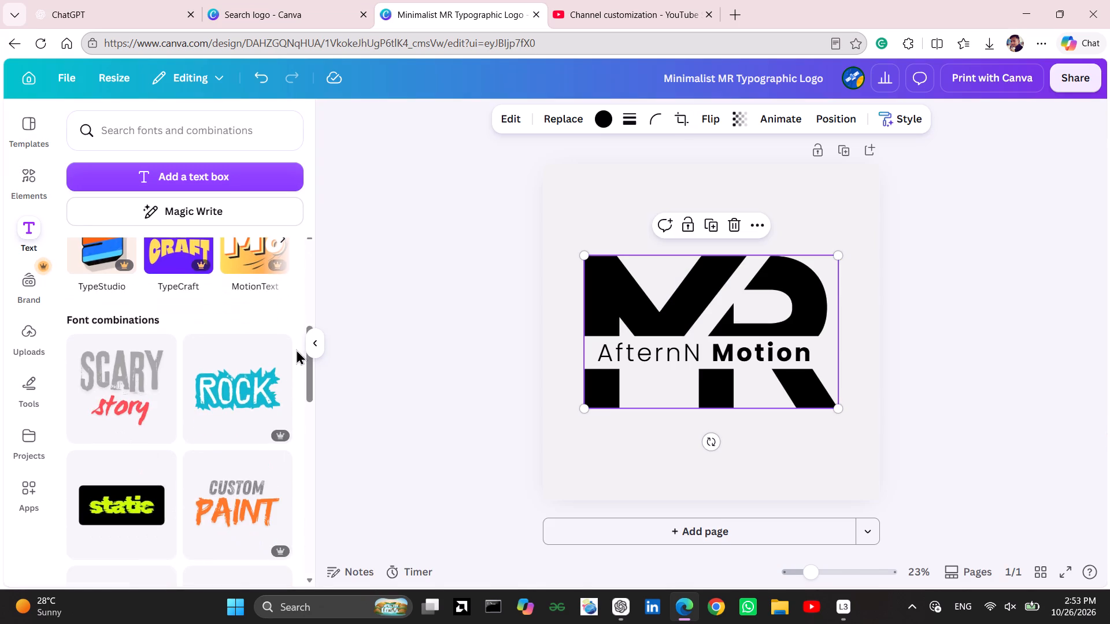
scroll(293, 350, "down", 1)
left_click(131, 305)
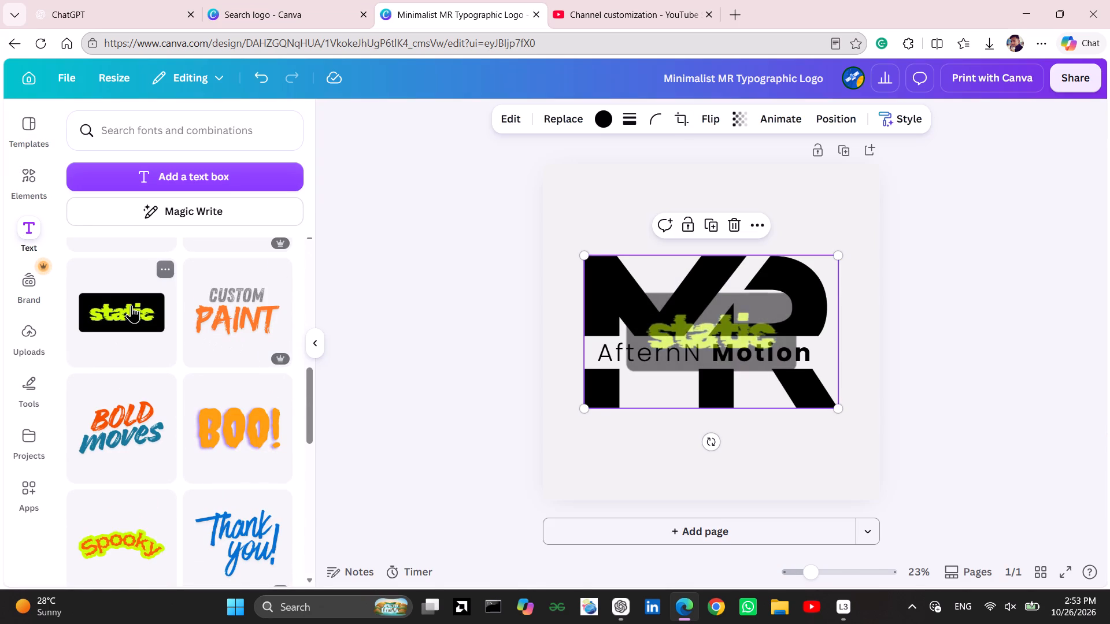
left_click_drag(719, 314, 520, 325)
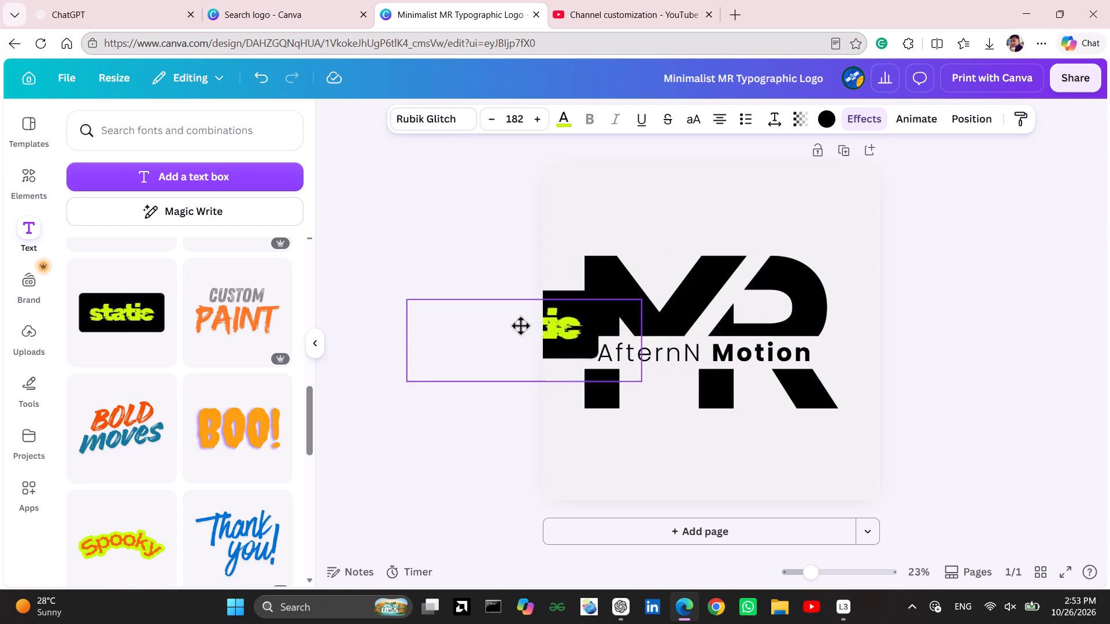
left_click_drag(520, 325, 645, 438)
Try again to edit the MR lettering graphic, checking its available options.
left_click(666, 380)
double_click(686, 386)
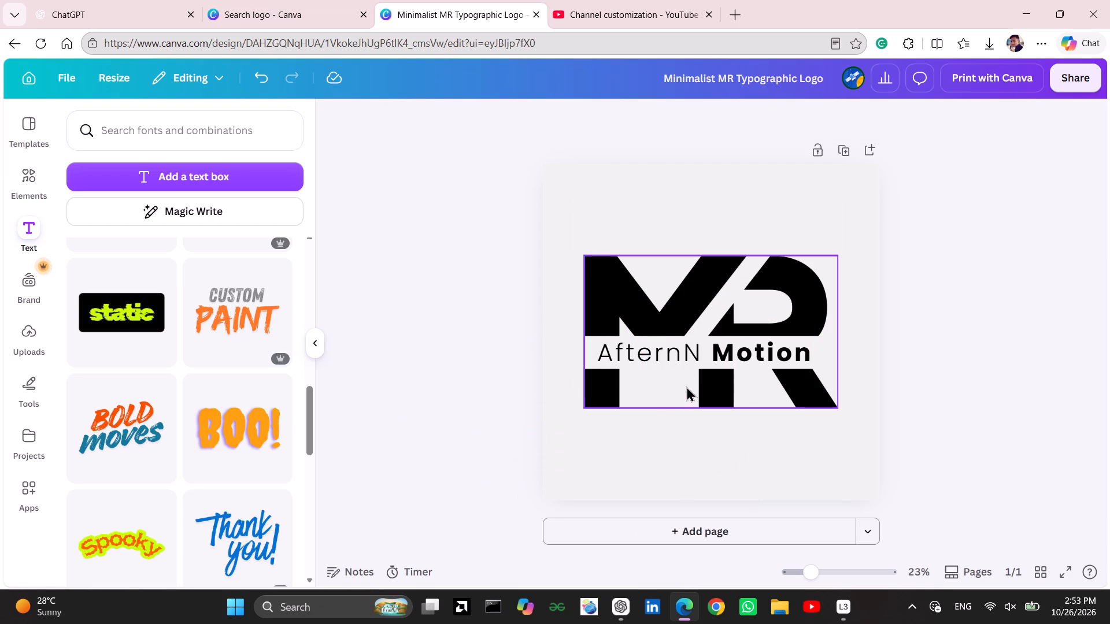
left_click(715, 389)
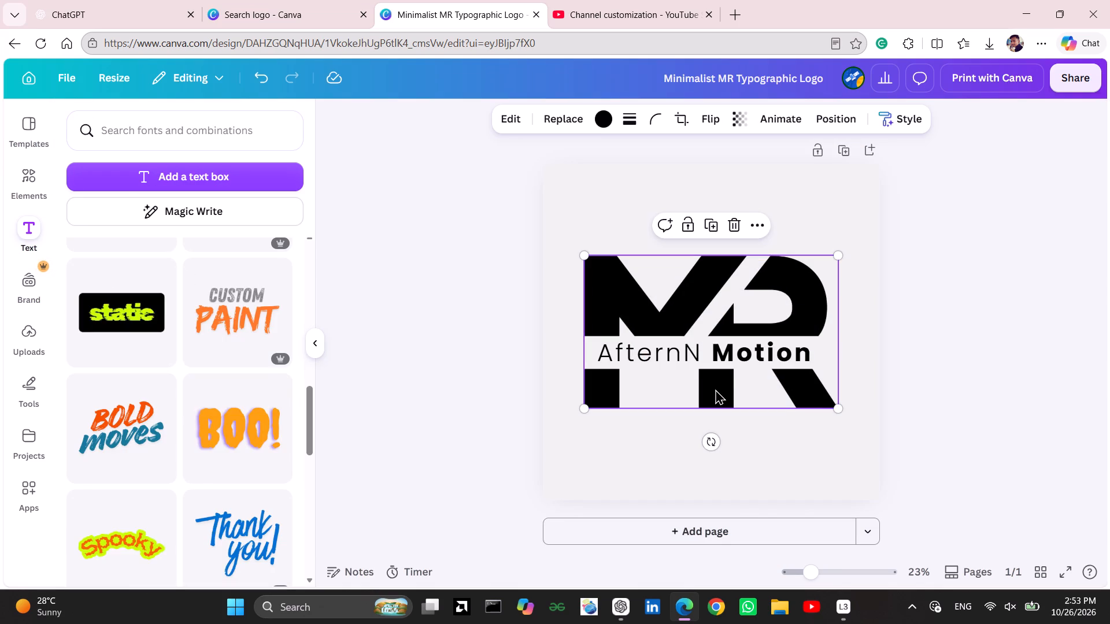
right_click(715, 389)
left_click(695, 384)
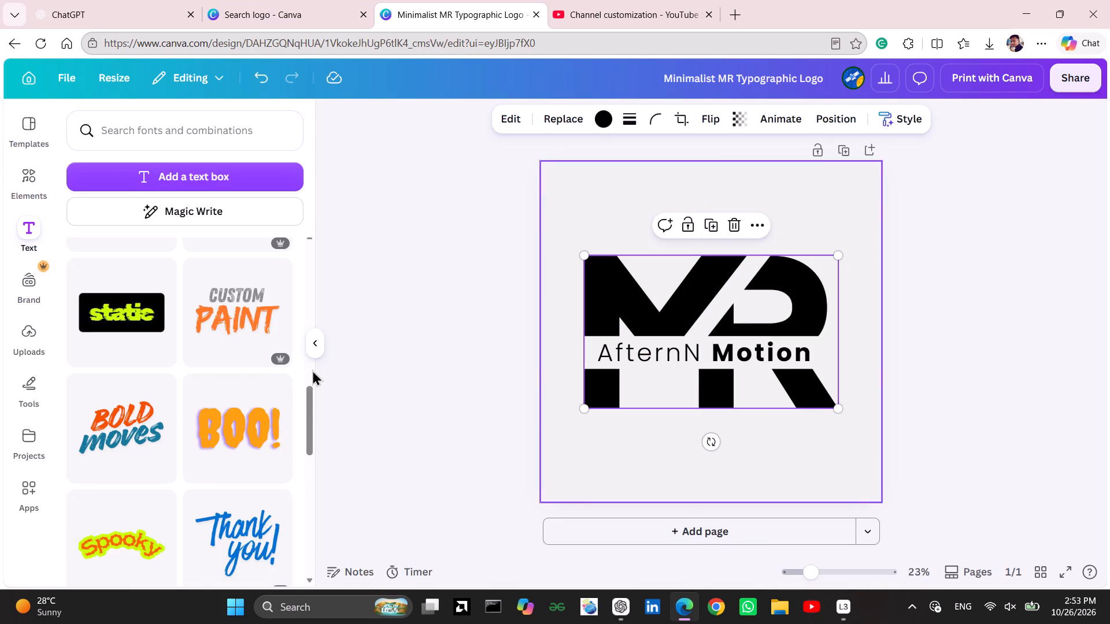
Crop the MR lettering graphic to a 1:1 aspect ratio and close the Minimalist MR Typographic Logo design.
scroll(223, 366, "down", 4)
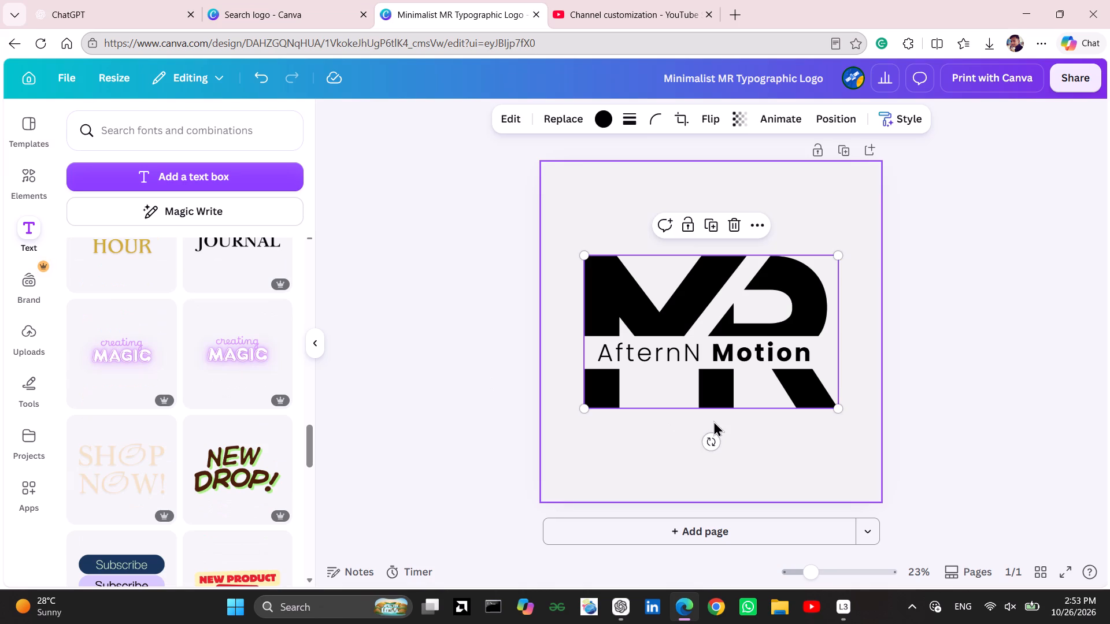
left_click(713, 421)
left_click(719, 392)
left_click(734, 278)
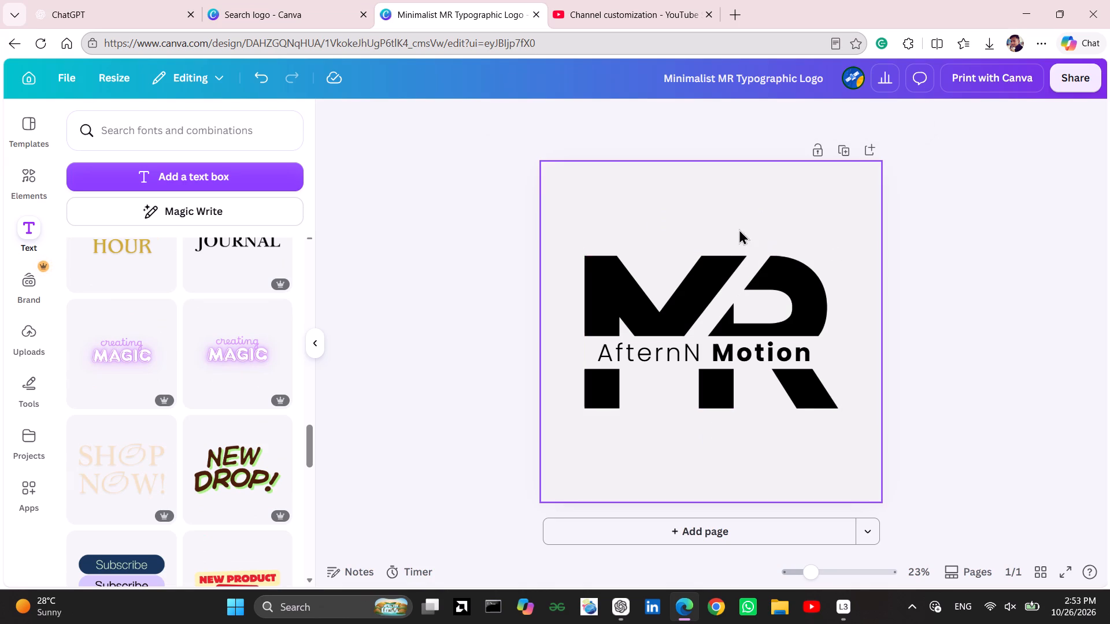
double_click(746, 291)
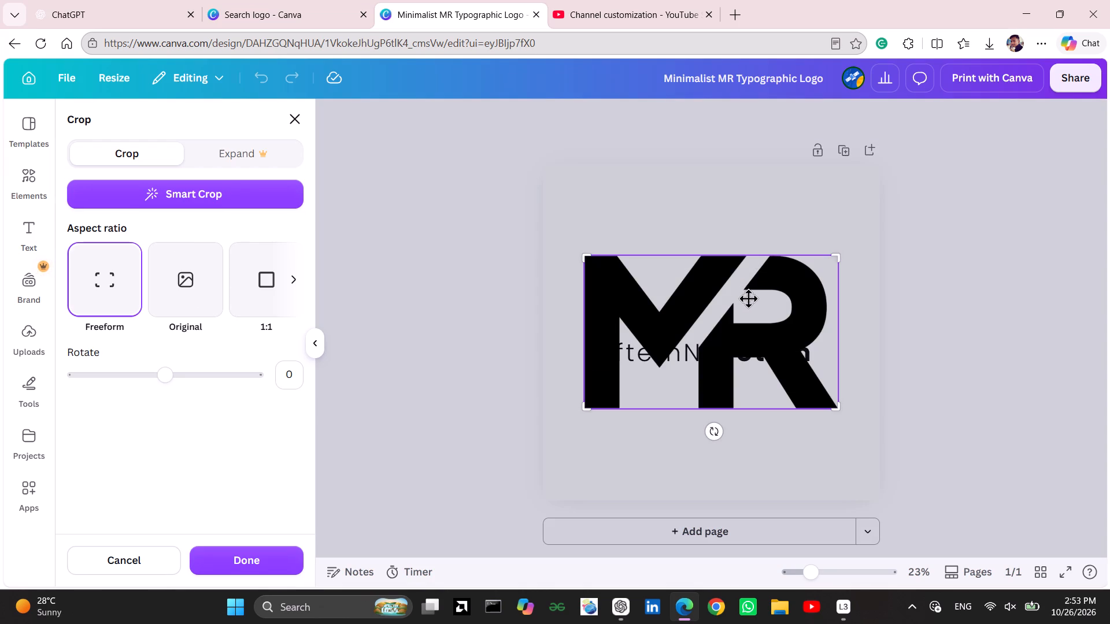
left_click(175, 261)
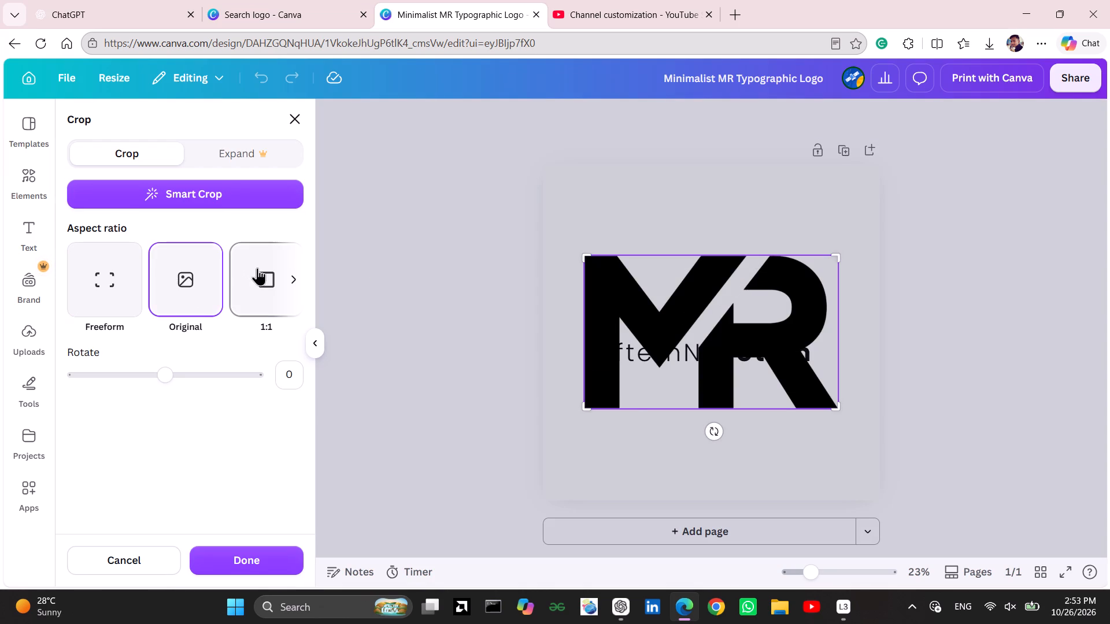
left_click(257, 268)
left_click(461, 207)
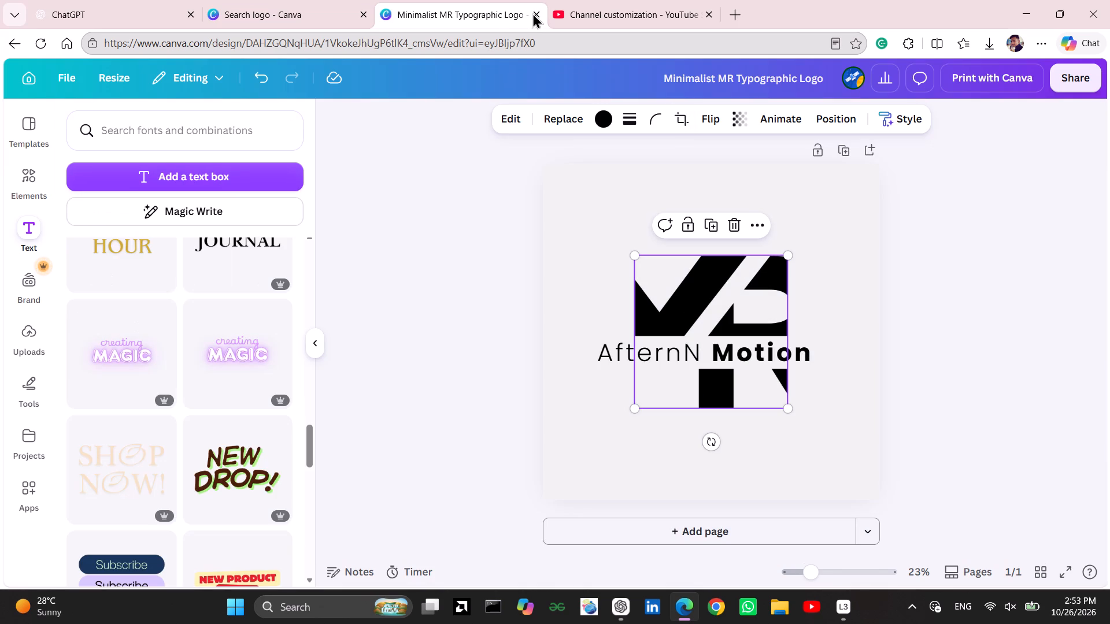
left_click(538, 15)
Look through the similar logo templates suggested for the MR logo, then close that template's preview.
scroll(520, 251, "down", 1)
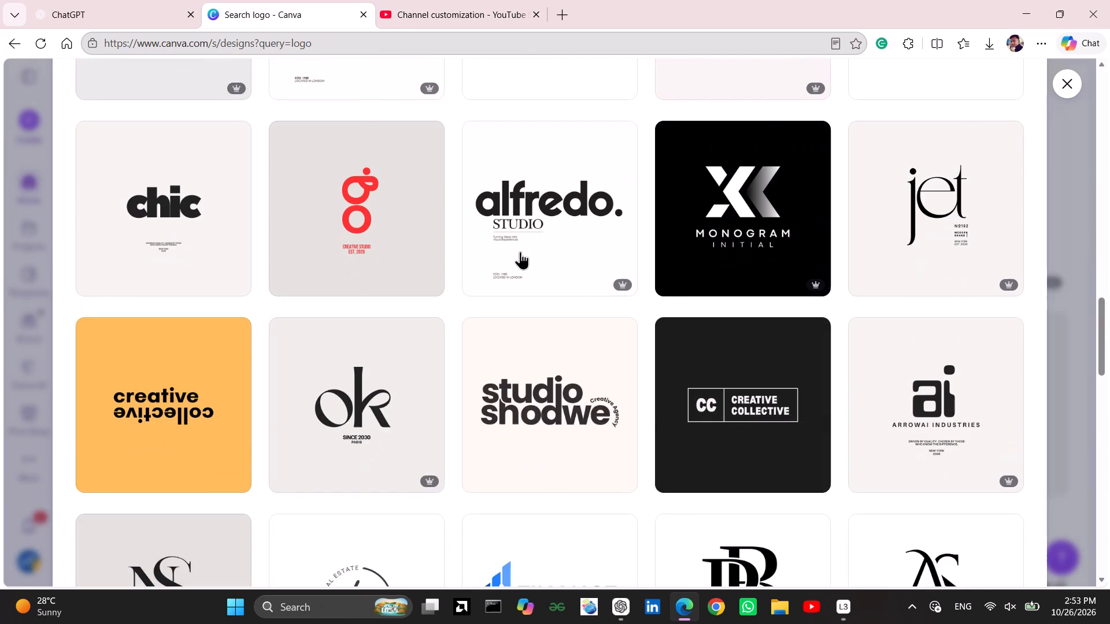
scroll(520, 251, "down", 5)
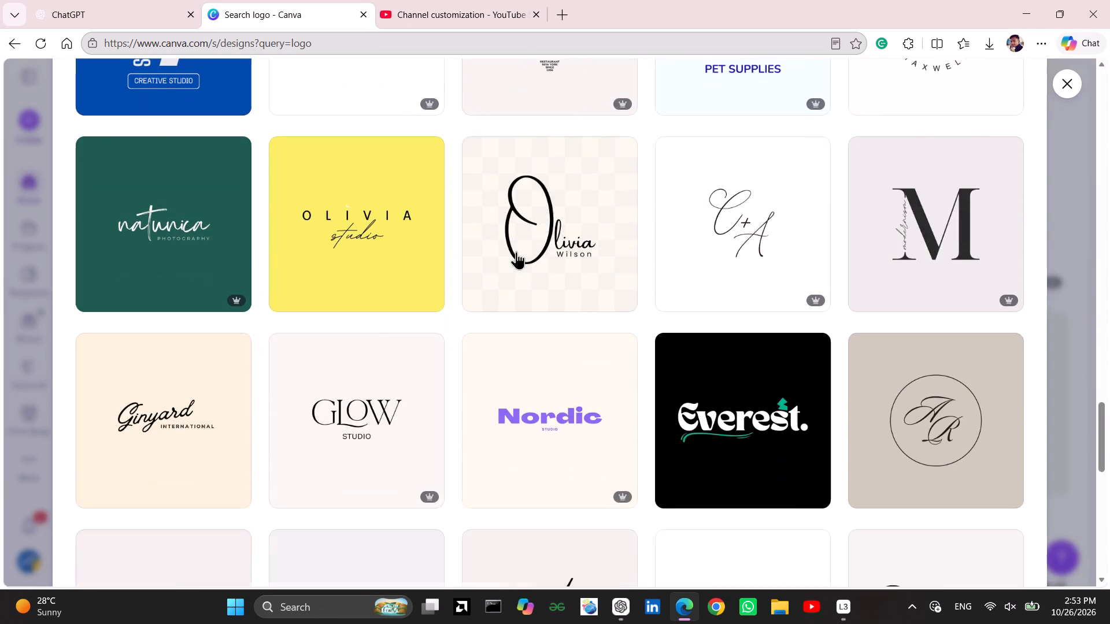
scroll(516, 251, "down", 6)
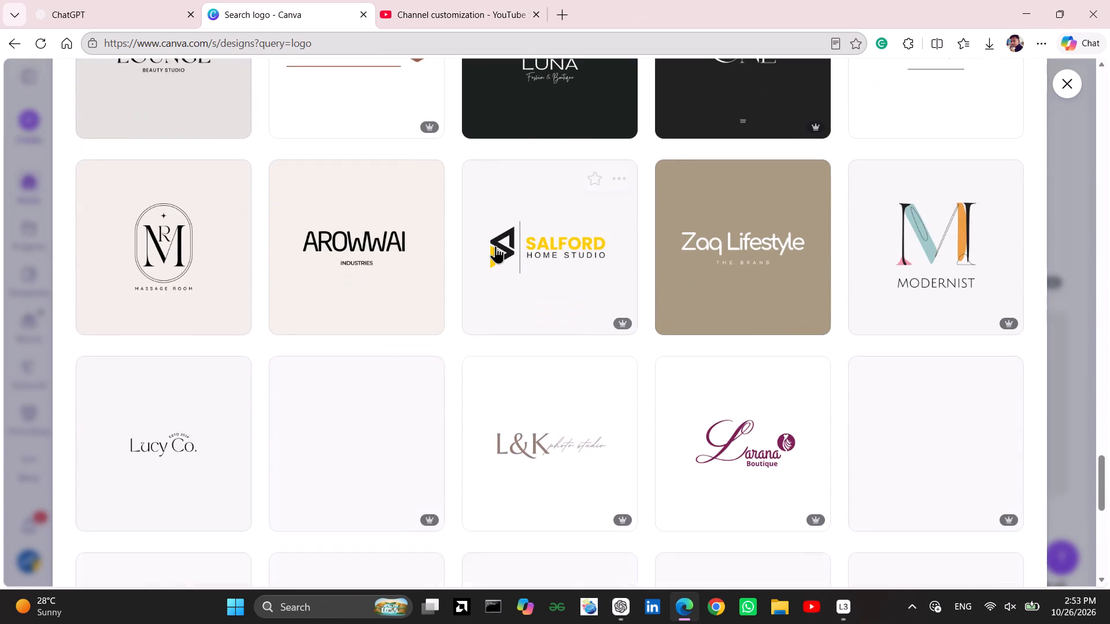
scroll(495, 246, "down", 4)
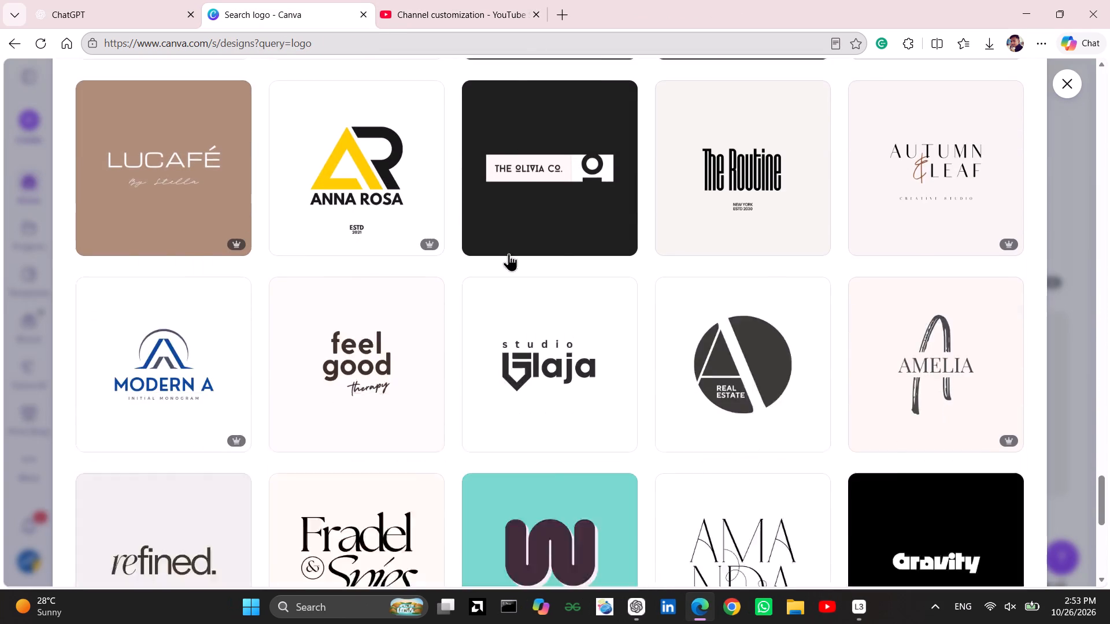
scroll(509, 253, "down", 2)
scroll(592, 229, "down", 5)
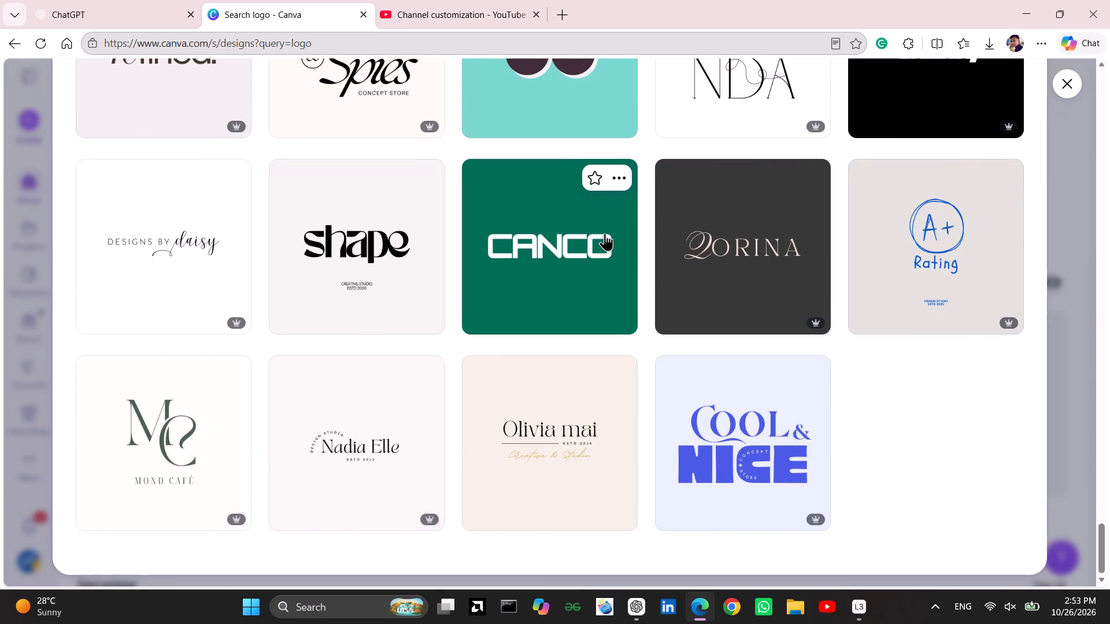
left_click(1061, 82)
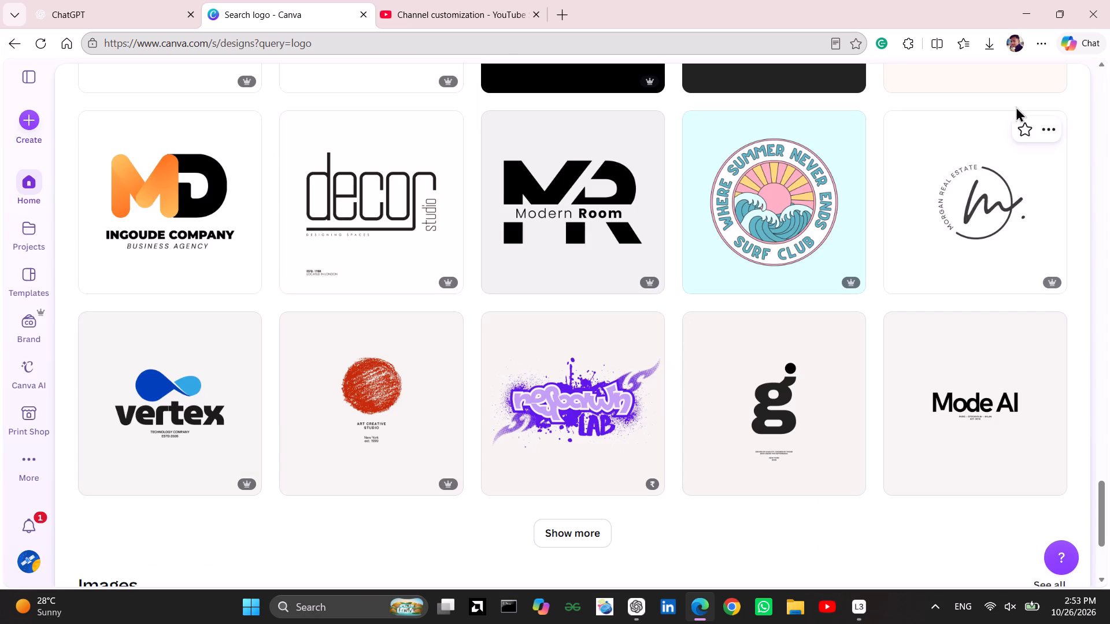
Load more logo search results and open the "Black White Minimal Simple Modern Art Museum Letter Logo" template for customising.
scroll(654, 262, "down", 1)
left_click(584, 336)
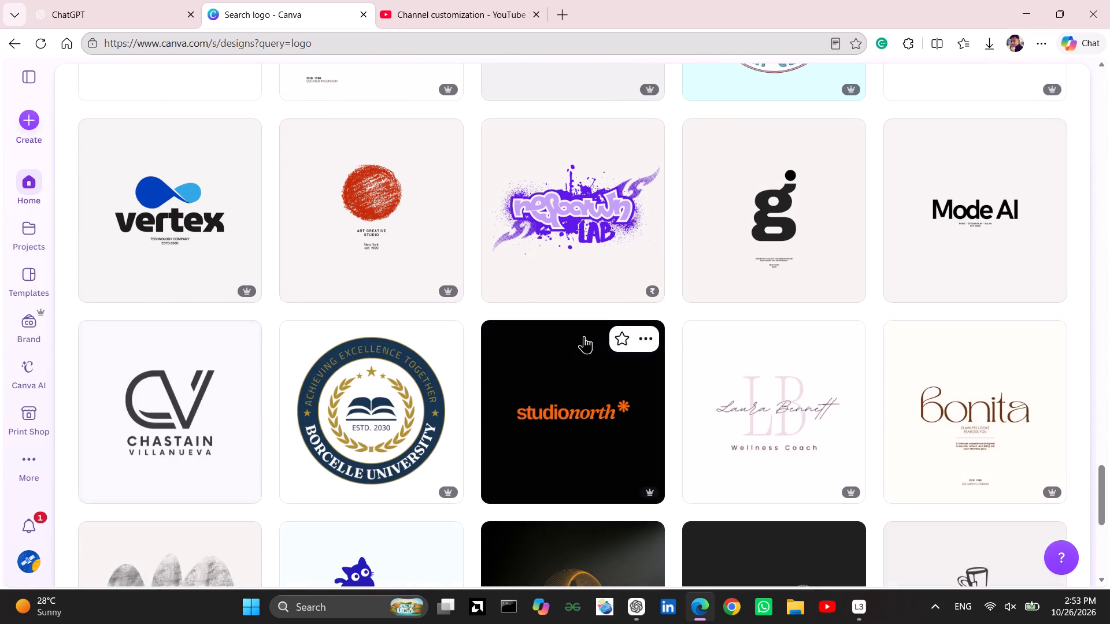
scroll(584, 336, "down", 1)
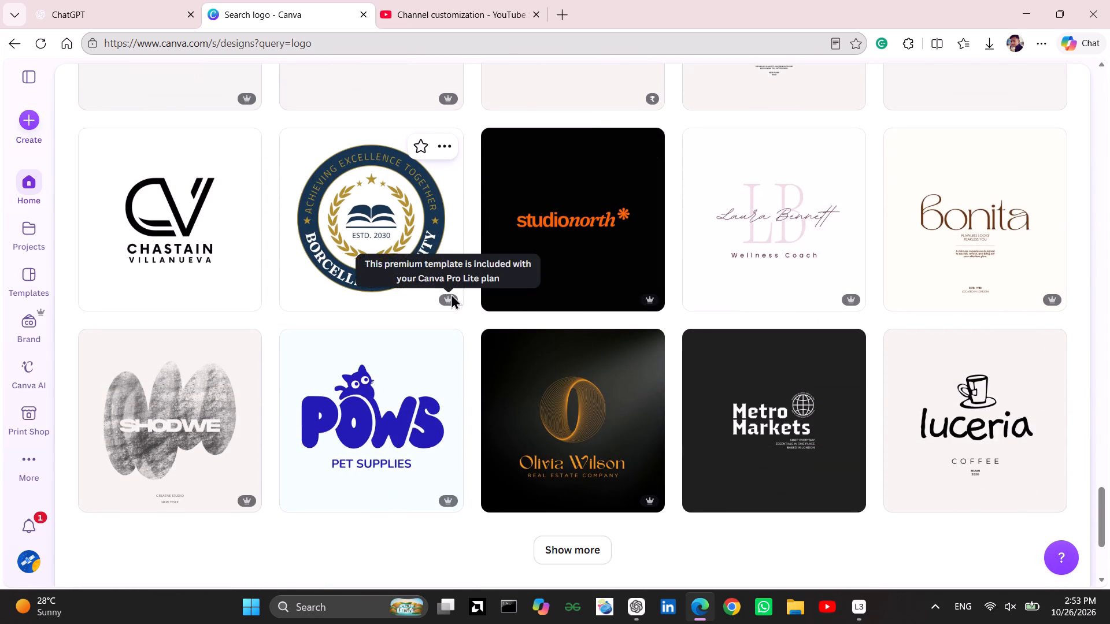
scroll(451, 294, "down", 2)
left_click(561, 320)
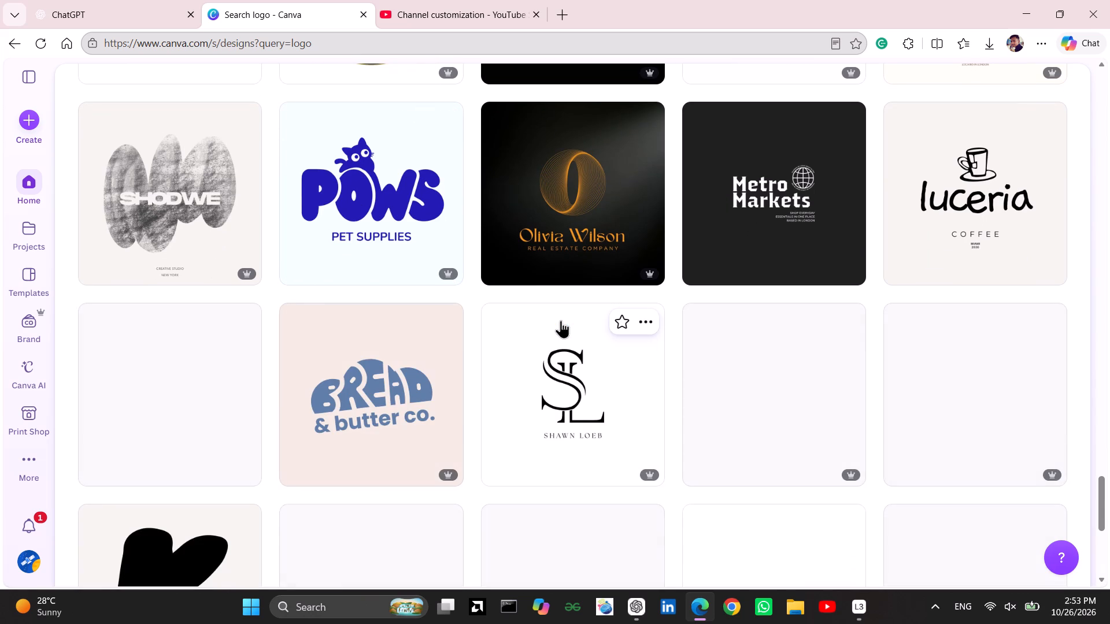
scroll(561, 320, "down", 2)
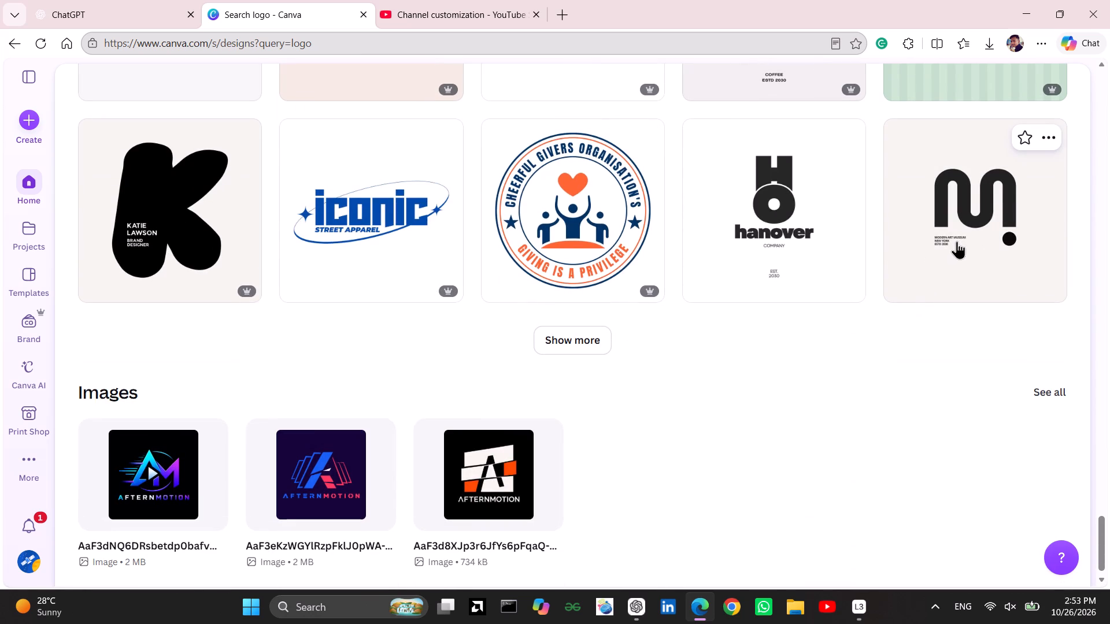
left_click(973, 232)
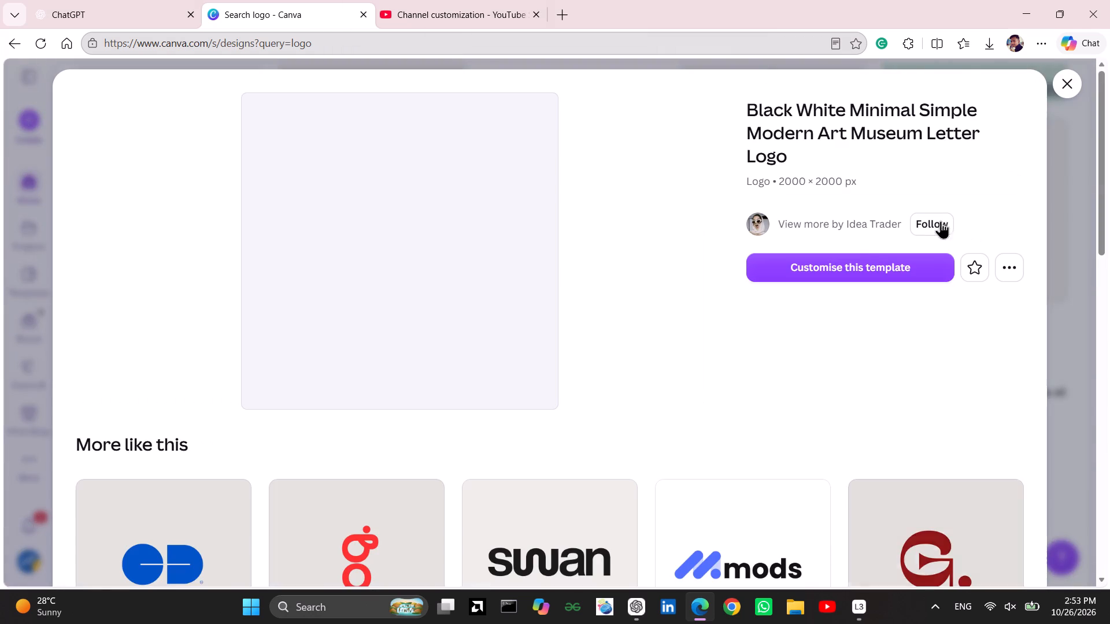
left_click(430, 258)
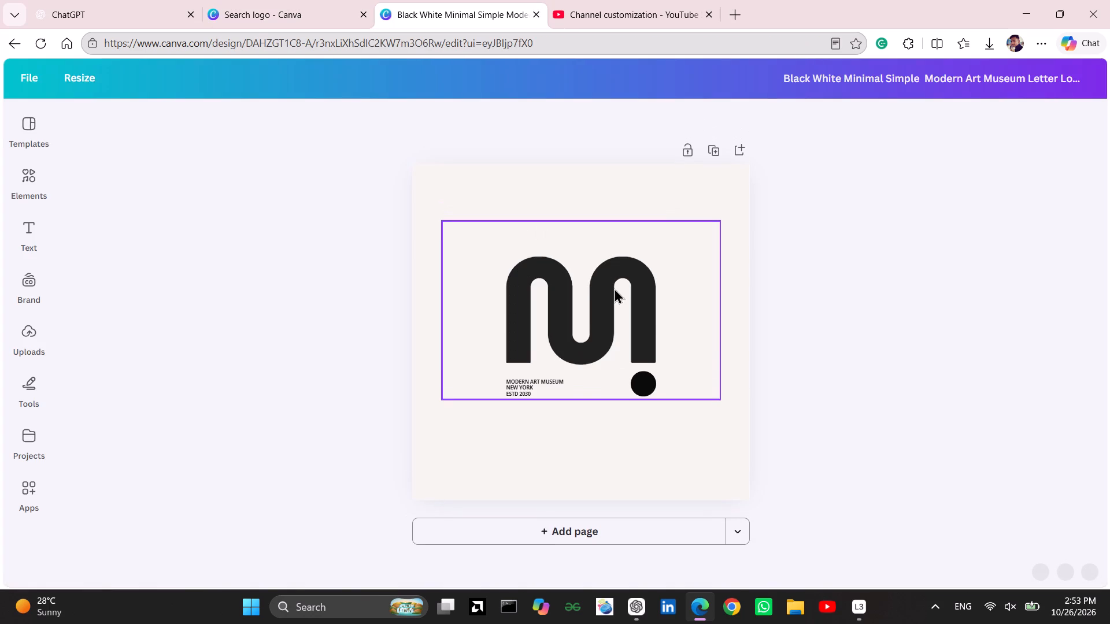
Replace the large letter M in the logo with the letter A.
left_click(606, 291)
double_click(598, 313)
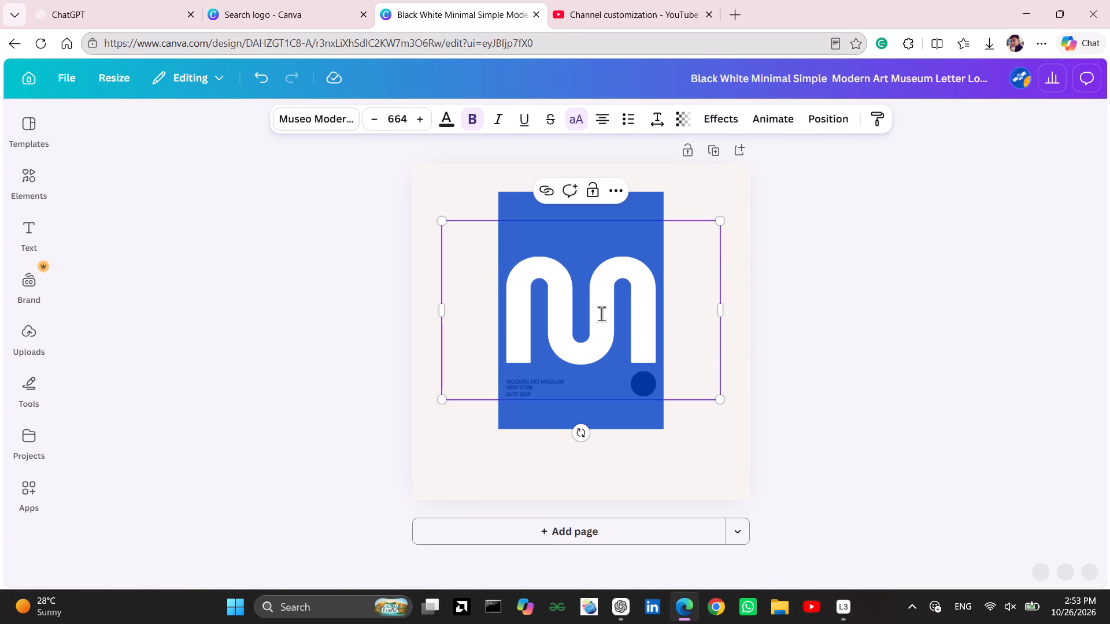
key("shift+a")
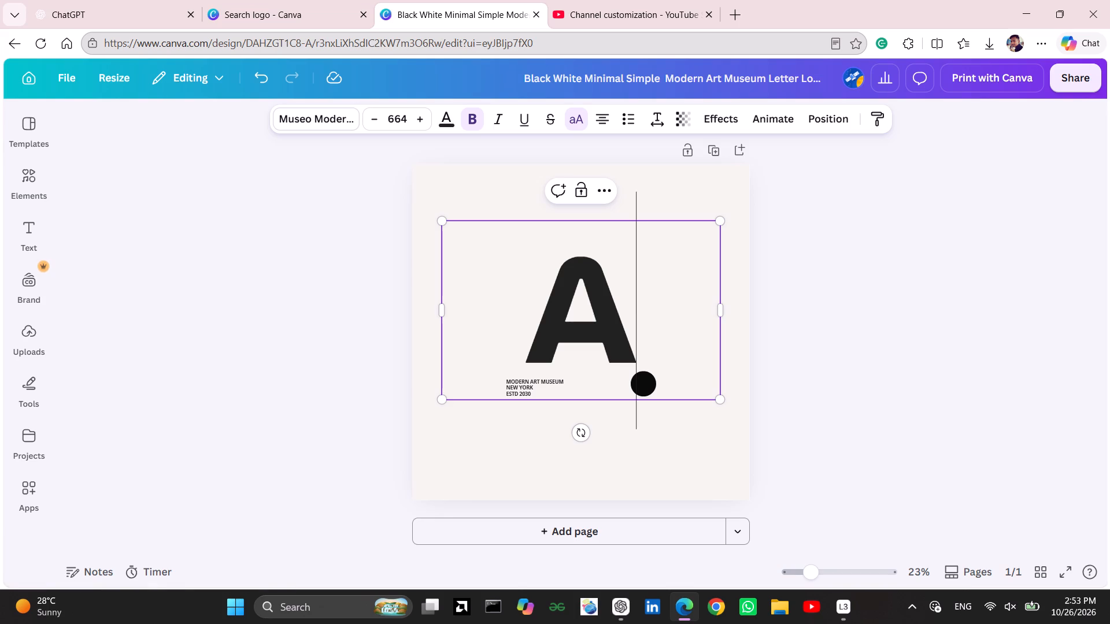
Move the black dot slightly left so it sits beneath the right leg of the letter A.
left_click(643, 385)
left_click(645, 386)
left_click(647, 411)
left_click(653, 382)
left_click(869, 339)
left_click(647, 387)
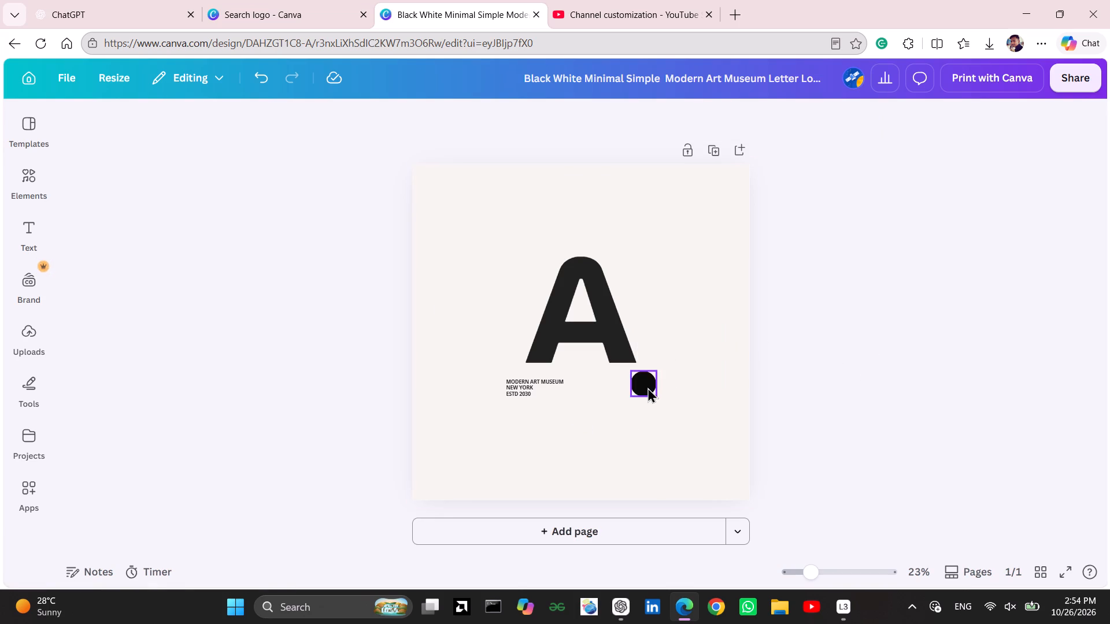
left_click_drag(647, 386, 634, 384)
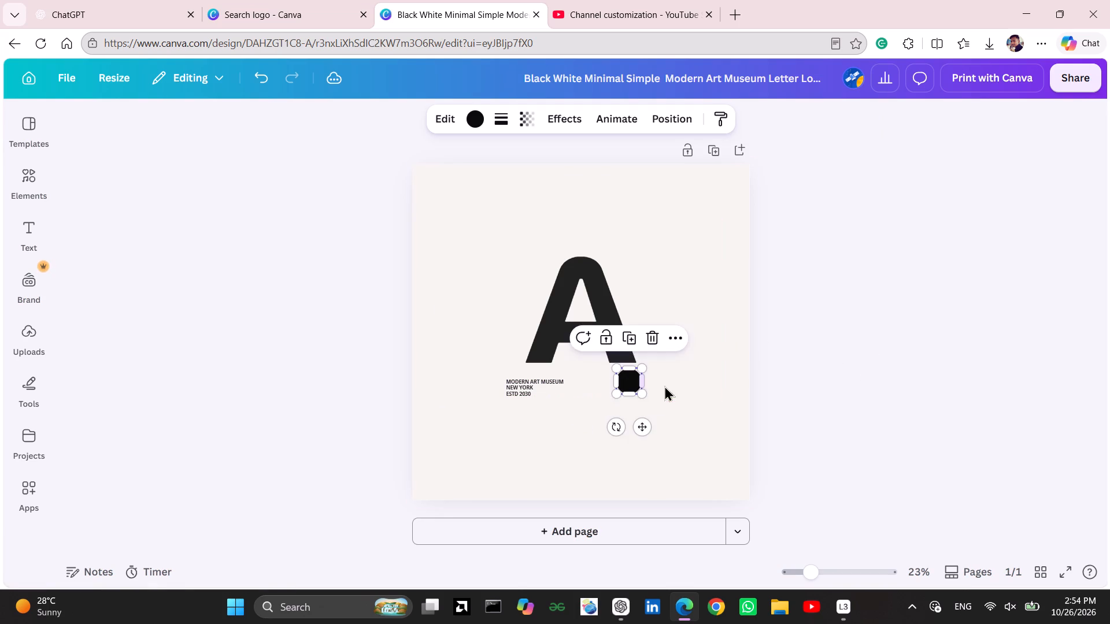
left_click(950, 355)
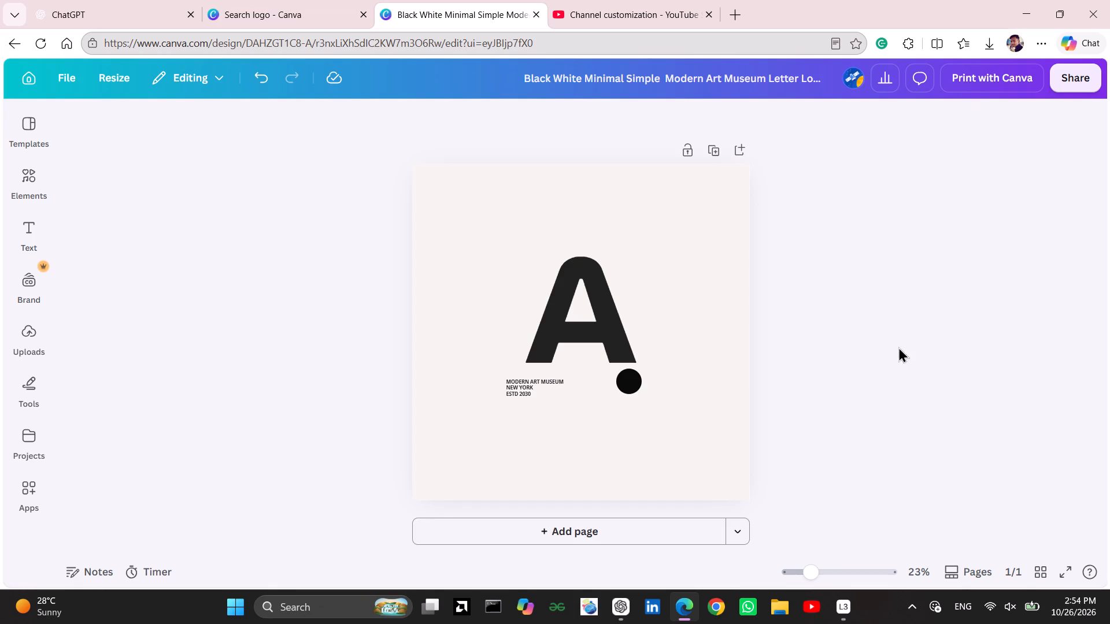
Select the small caption text under the A, then close this logo design without editing the caption.
left_click(526, 390)
left_click(541, 133)
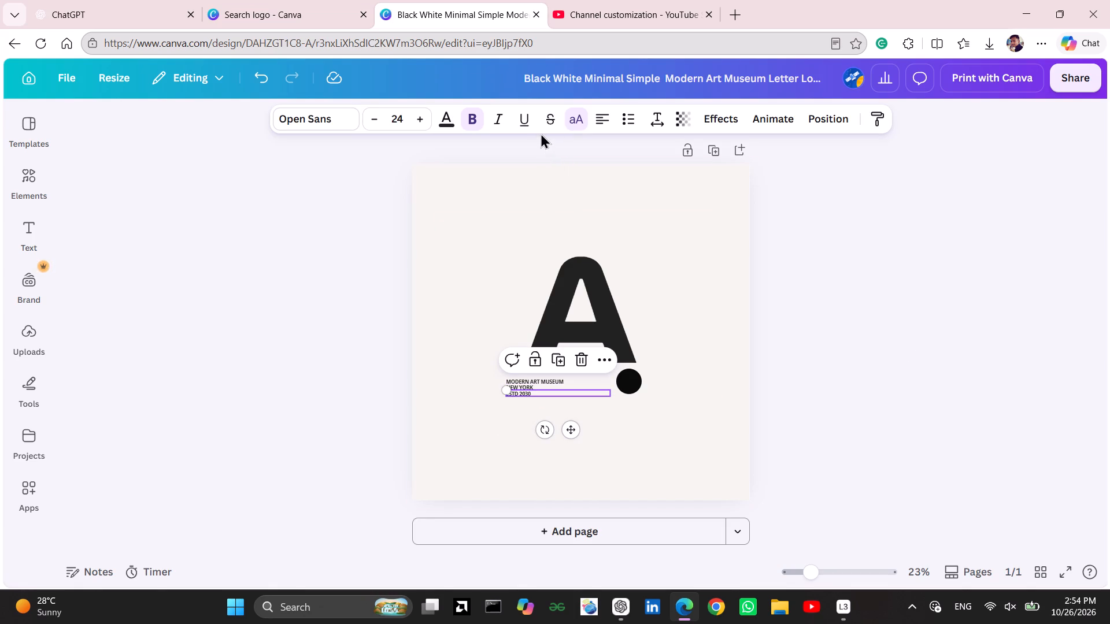
left_click(530, 155)
left_click(539, 13)
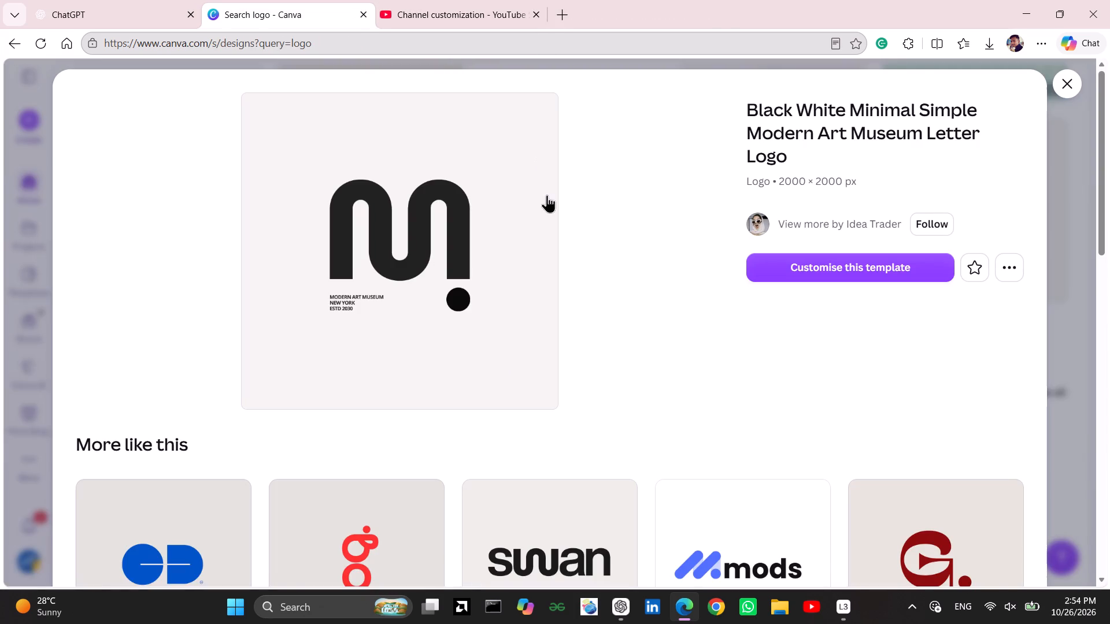
Look through the similar templates suggested for the Modern Art Museum letter logo, then close its preview.
scroll(544, 242, "down", 2)
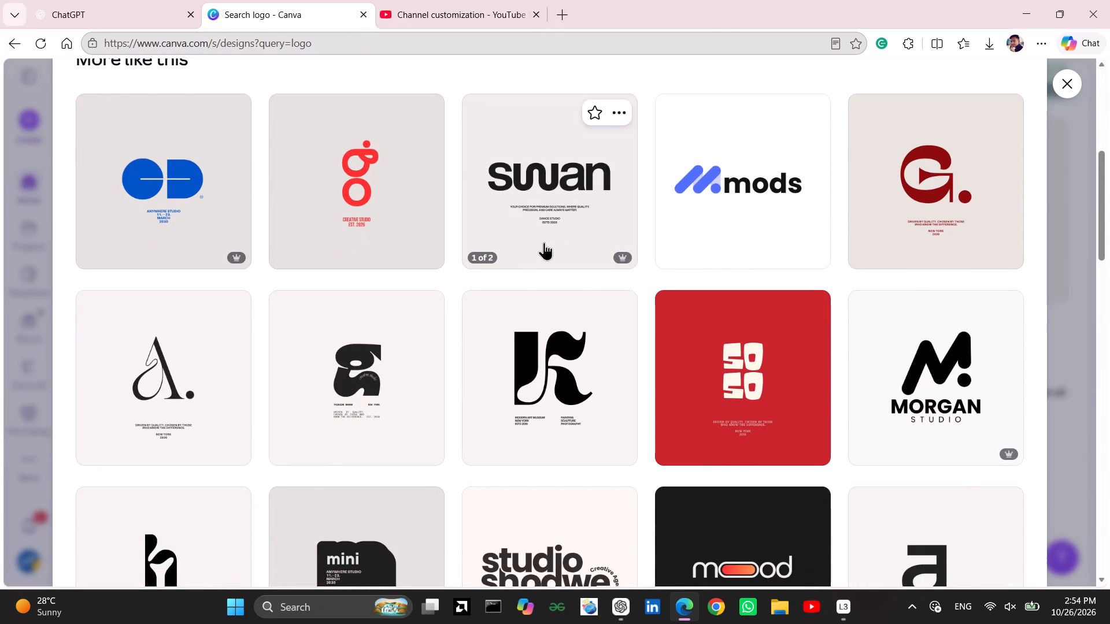
scroll(544, 242, "down", 1)
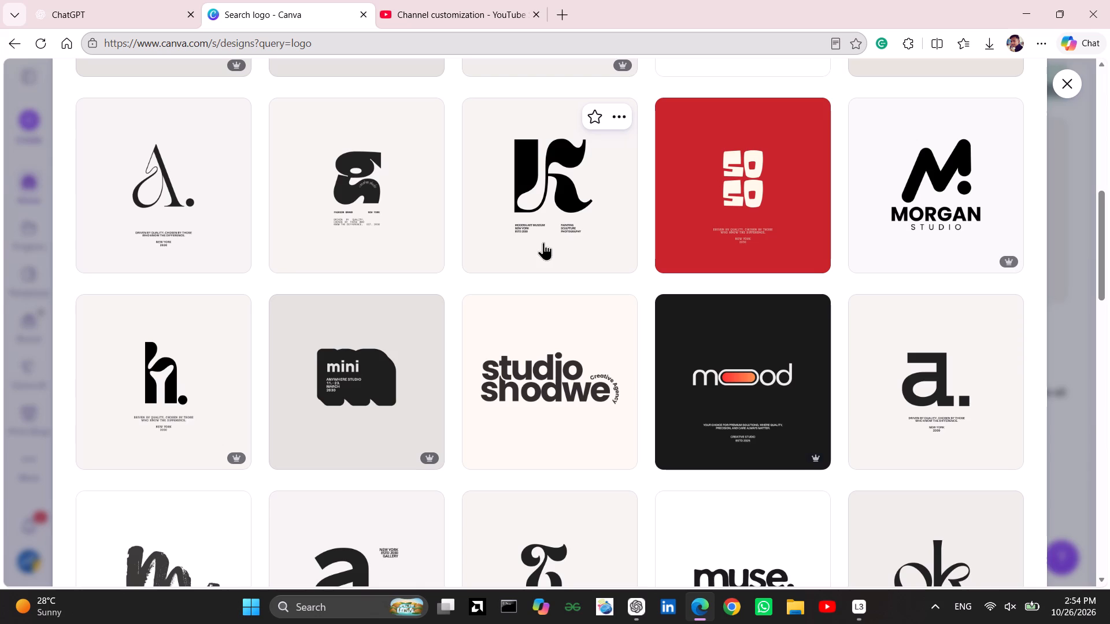
scroll(528, 310, "down", 1)
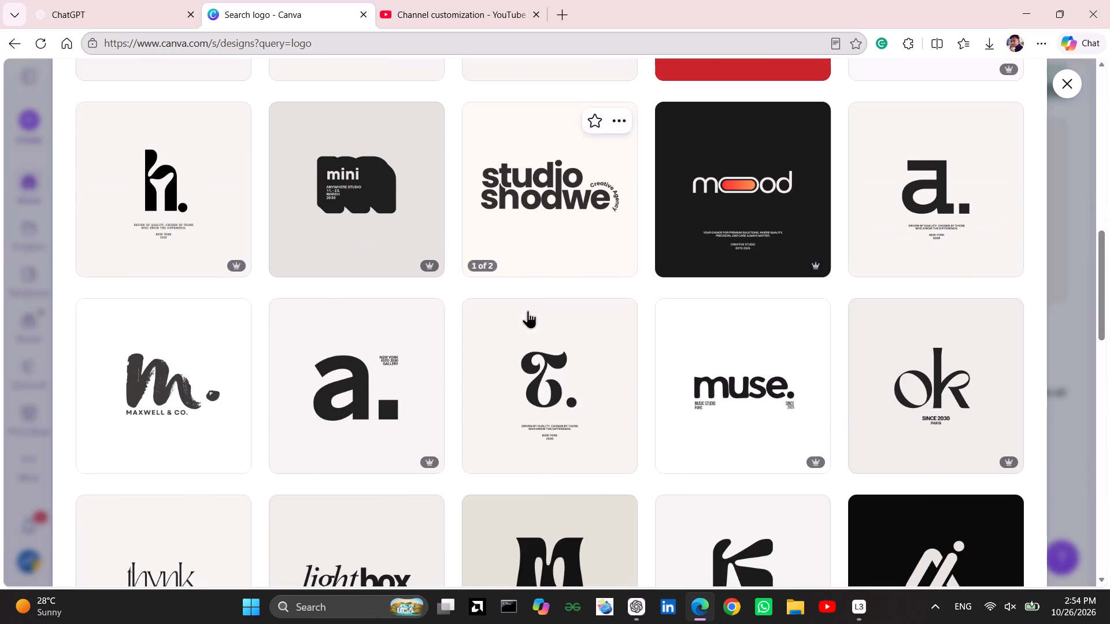
scroll(541, 315, "down", 1)
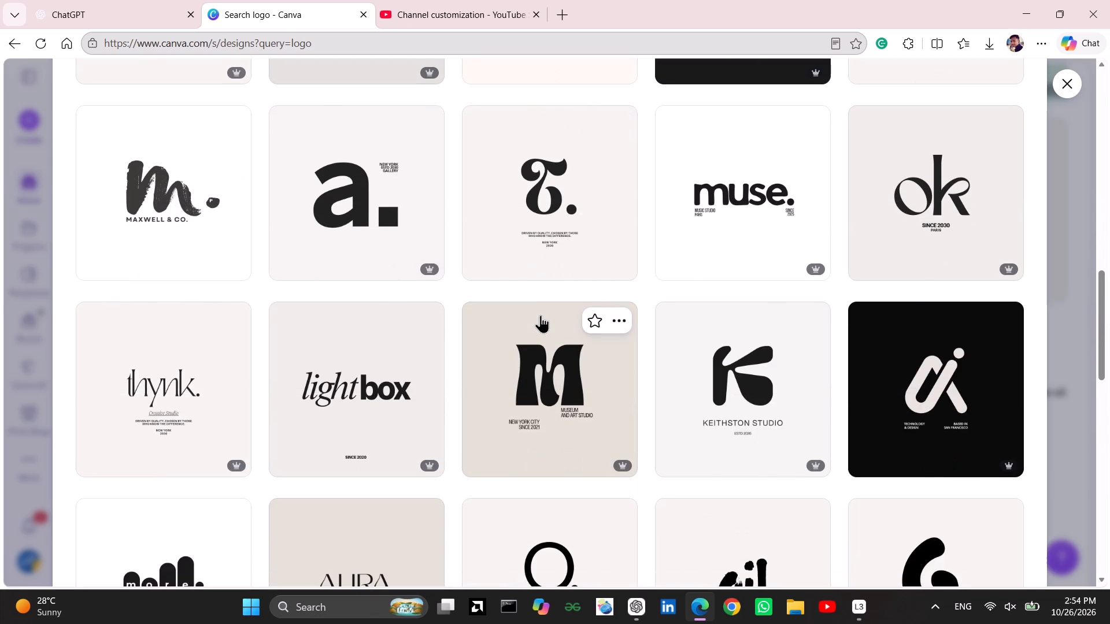
scroll(541, 315, "down", 2)
scroll(701, 270, "down", 3)
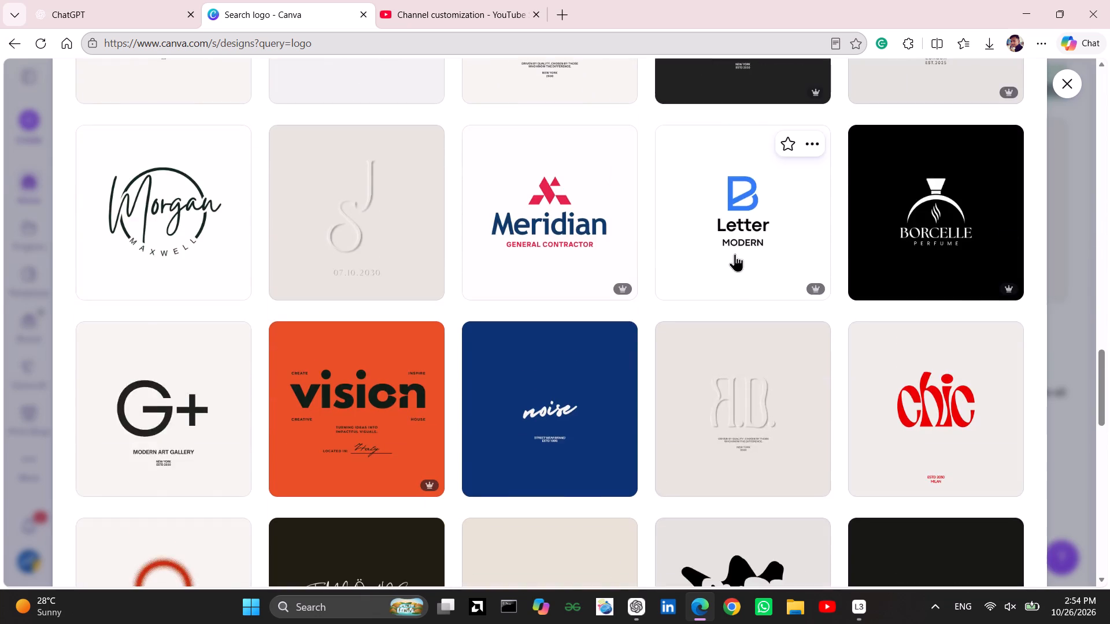
scroll(735, 254, "down", 3)
left_click(1063, 76)
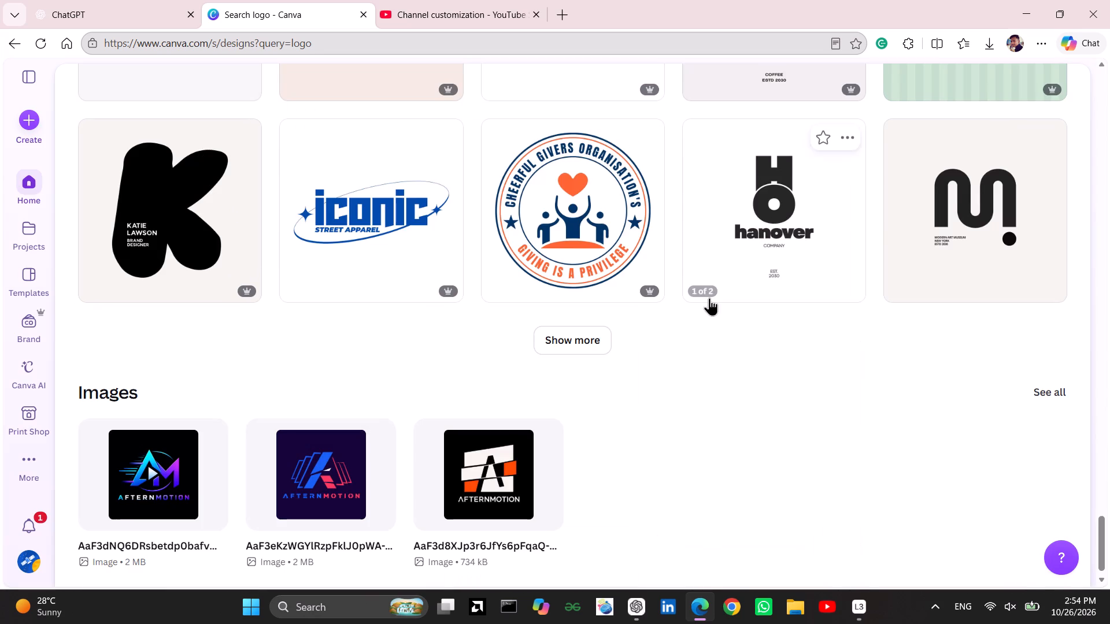
Look through further batches of logo templates in the search results for one to adapt, loading more several times.
scroll(660, 311, "down", 1)
left_click(569, 314)
scroll(606, 325, "down", 1)
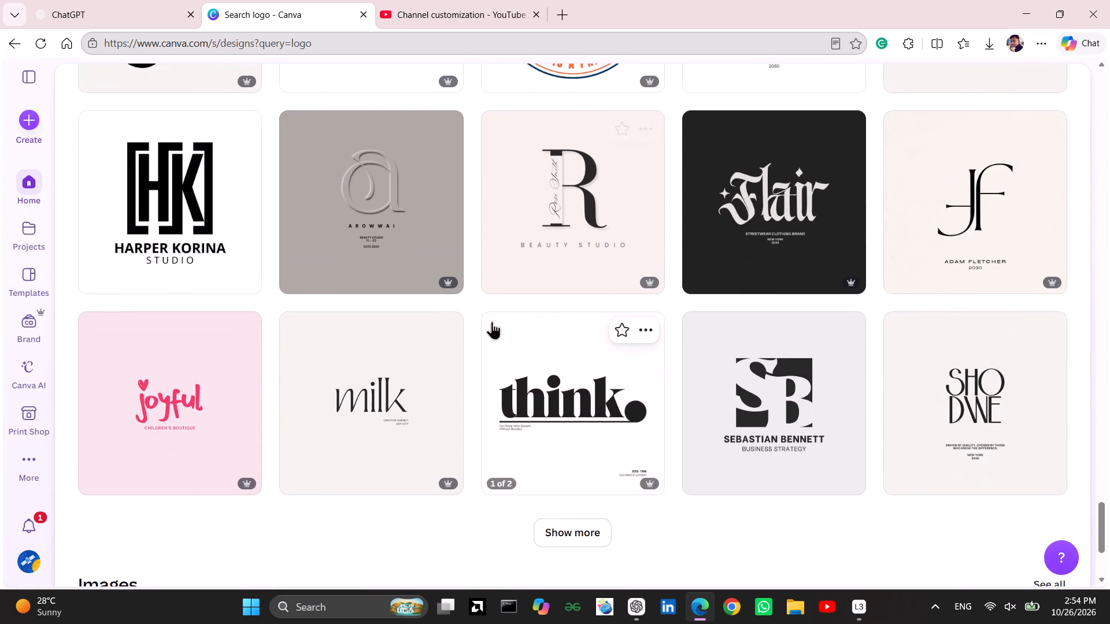
scroll(472, 314, "down", 1)
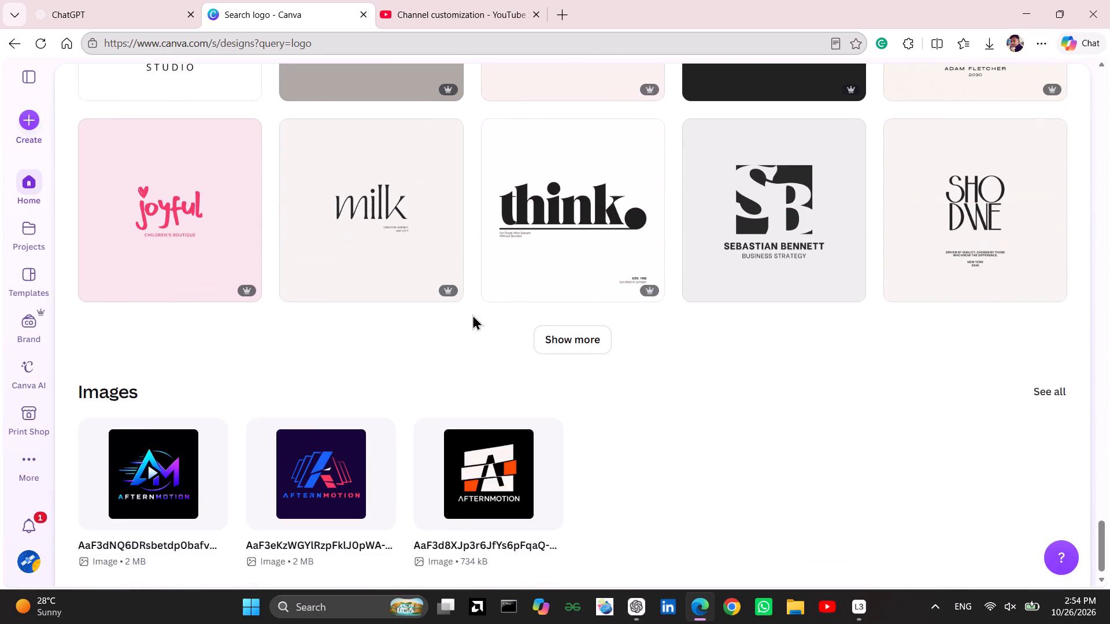
left_click(584, 342)
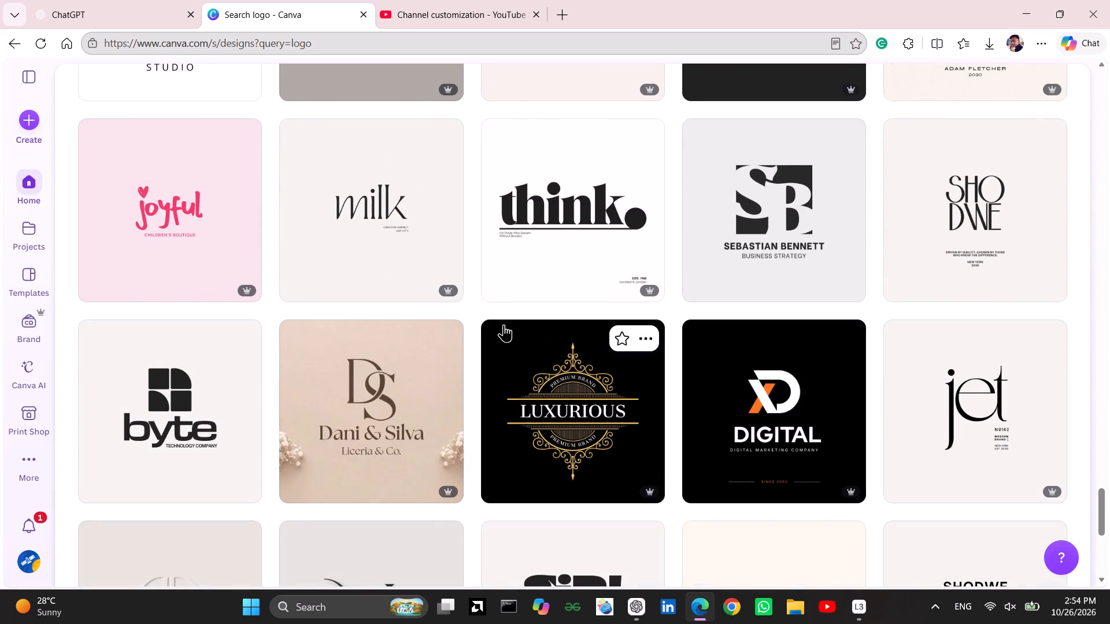
scroll(473, 306, "down", 1)
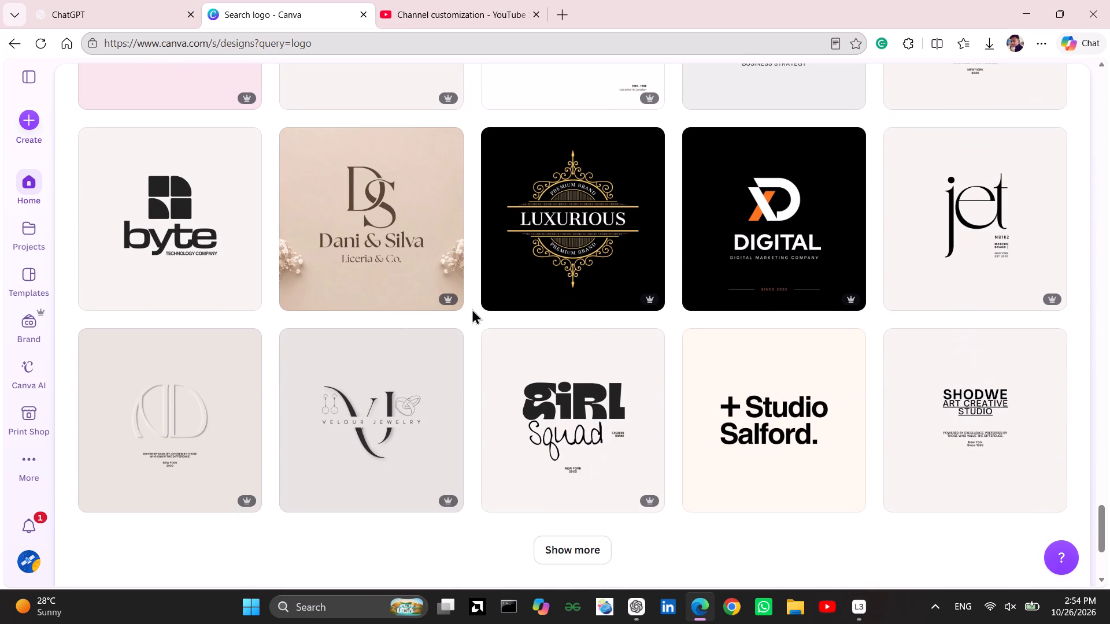
scroll(472, 310, "down", 1)
left_click(573, 359)
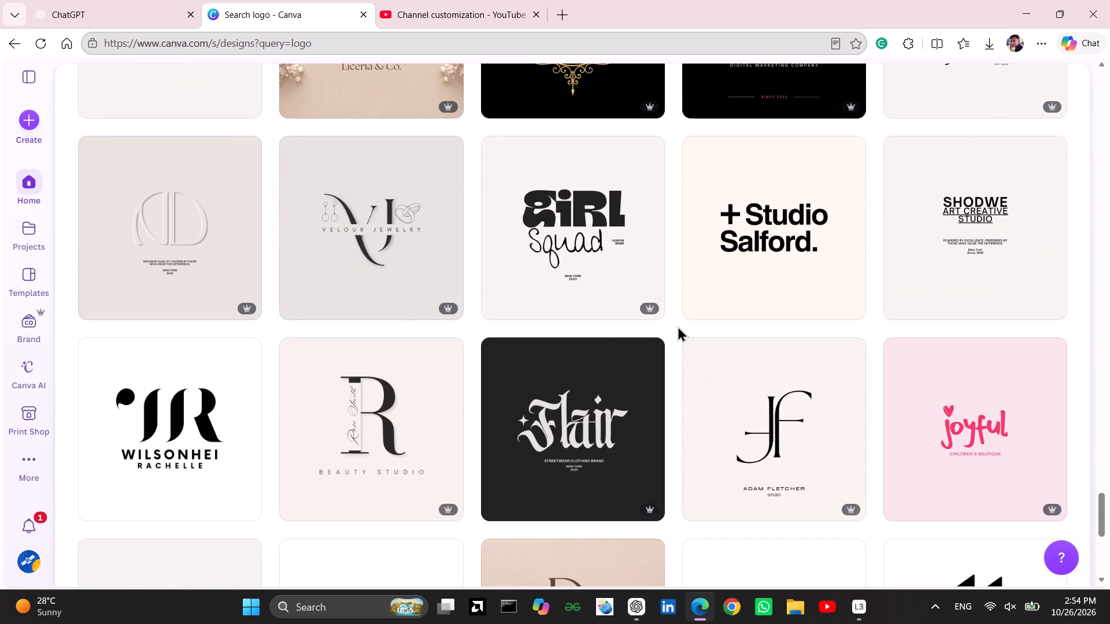
scroll(677, 325, "down", 1)
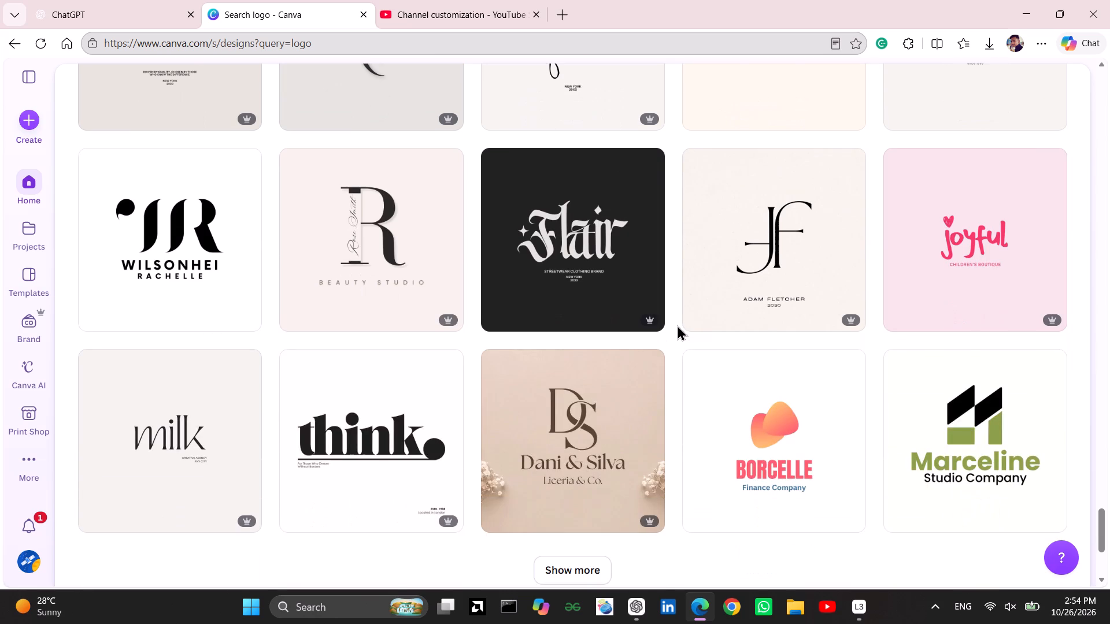
scroll(677, 325, "down", 1)
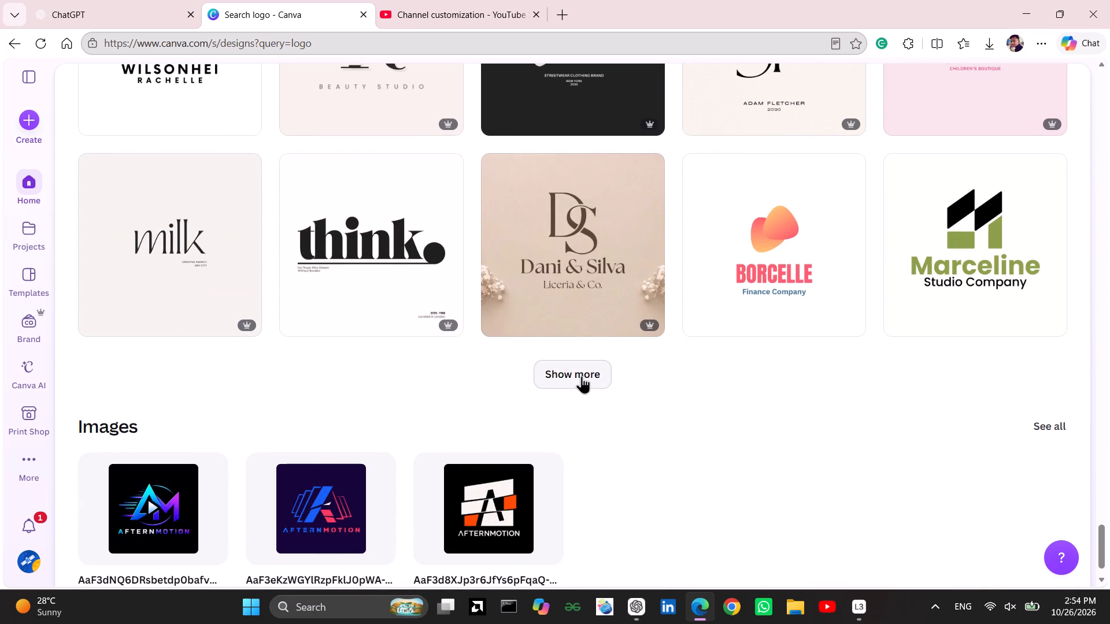
left_click(582, 376)
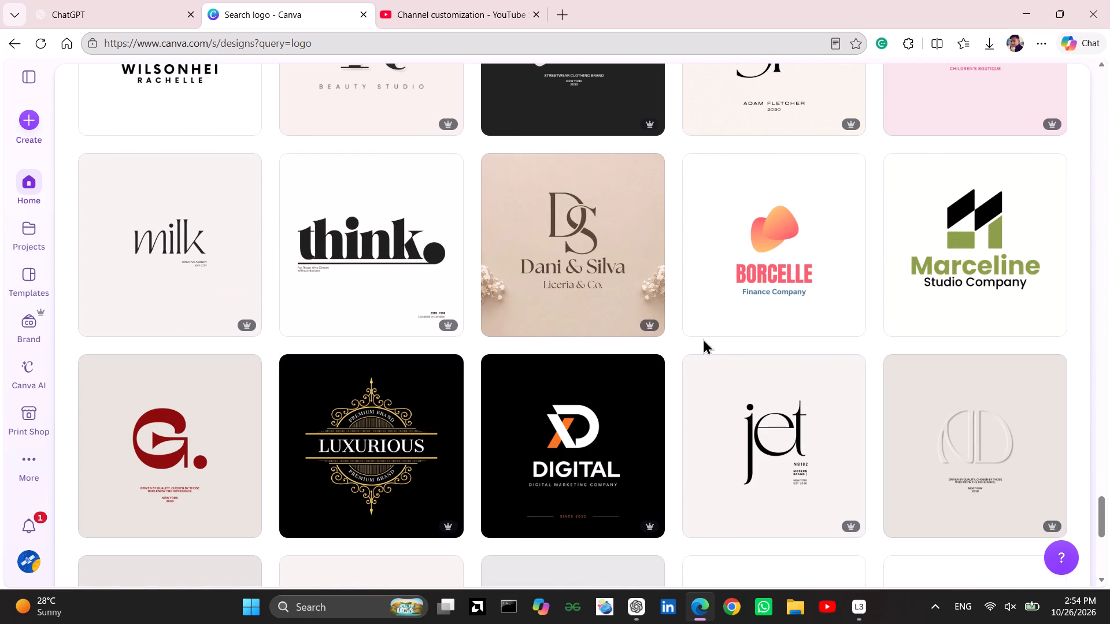
scroll(680, 335, "down", 2)
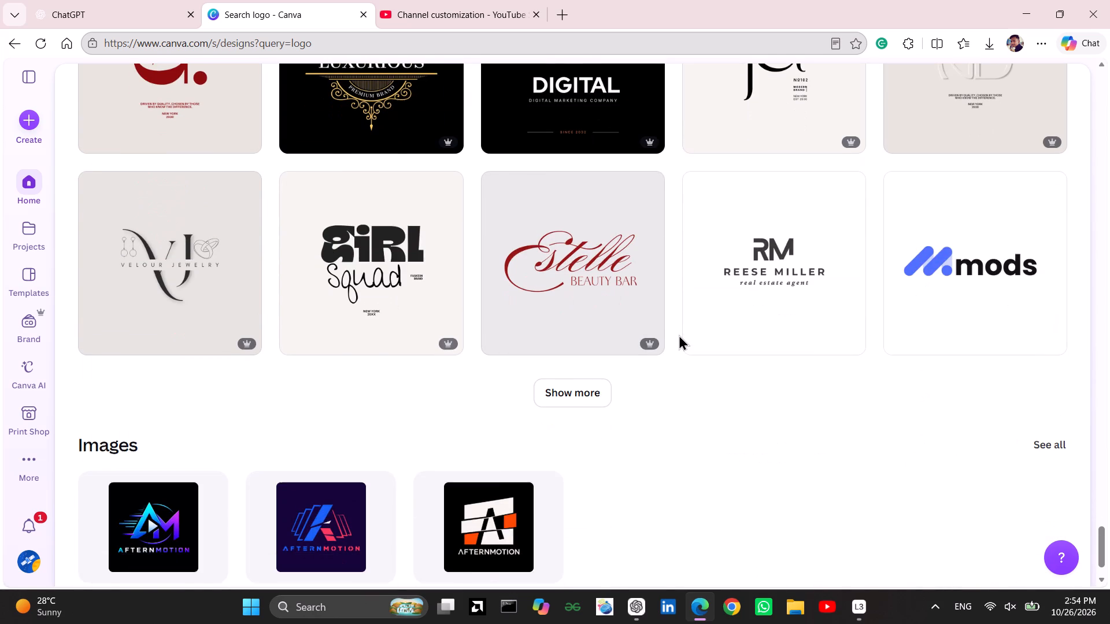
scroll(679, 335, "down", 1)
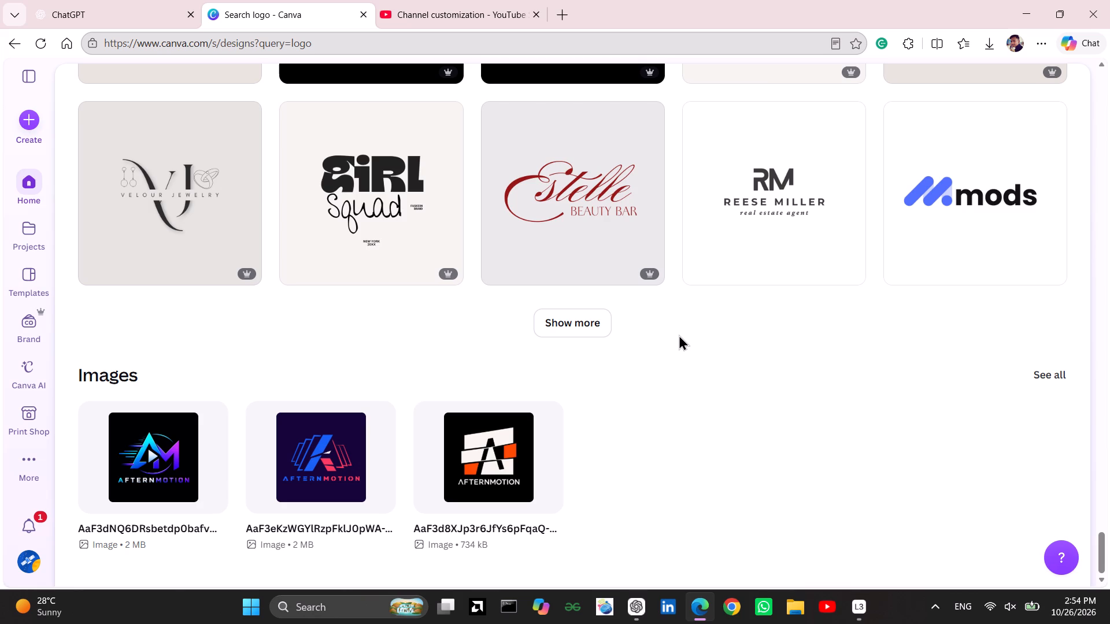
scroll(678, 335, "down", 2)
left_click(589, 325)
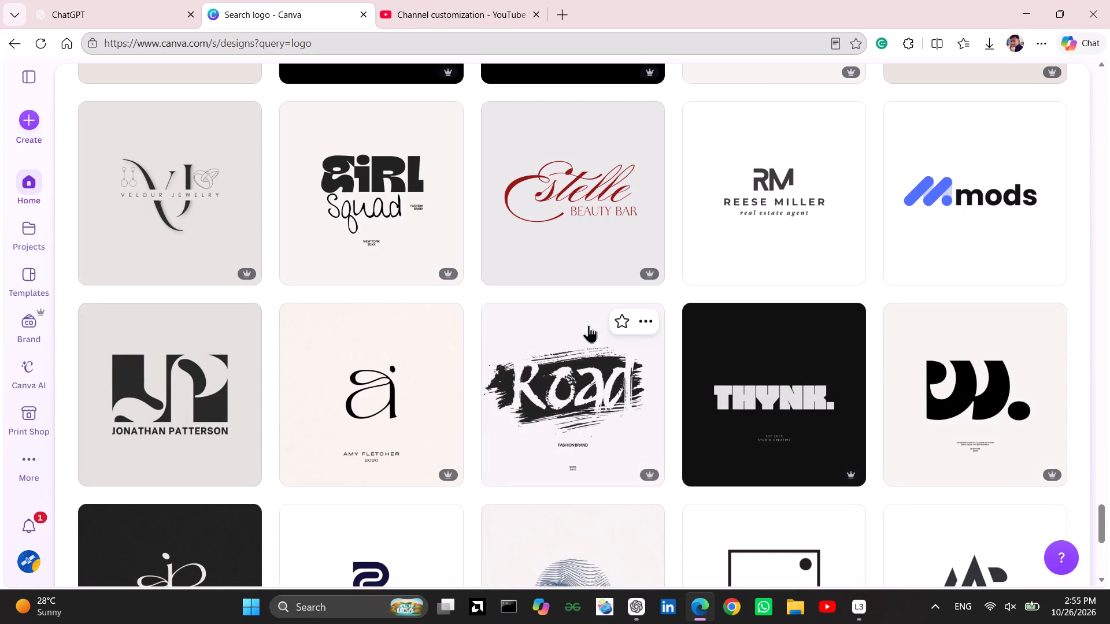
scroll(589, 325, "down", 2)
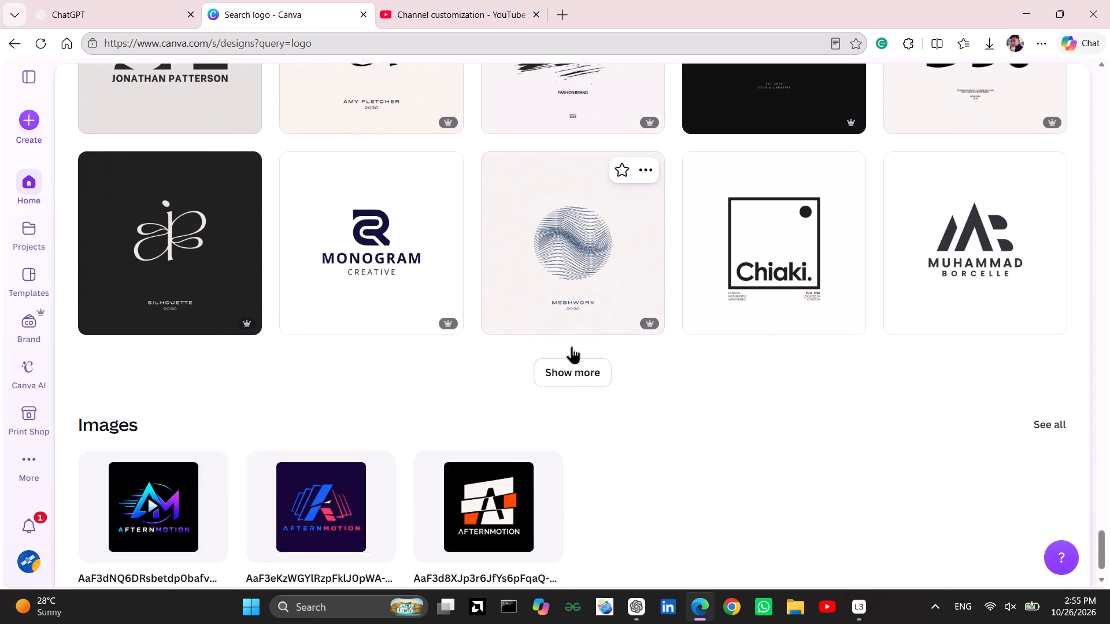
scroll(572, 346, "down", 2)
Extend the template search query to "logo motion" and run the search.
scroll(572, 346, "up", 19)
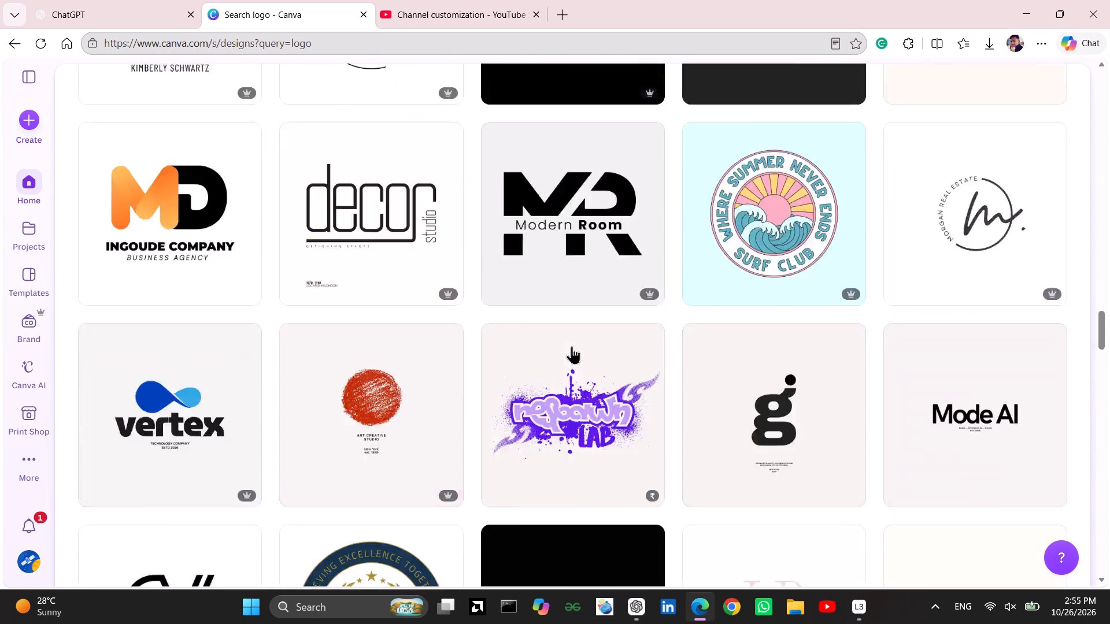
scroll(572, 346, "up", 20)
scroll(572, 346, "up", 14)
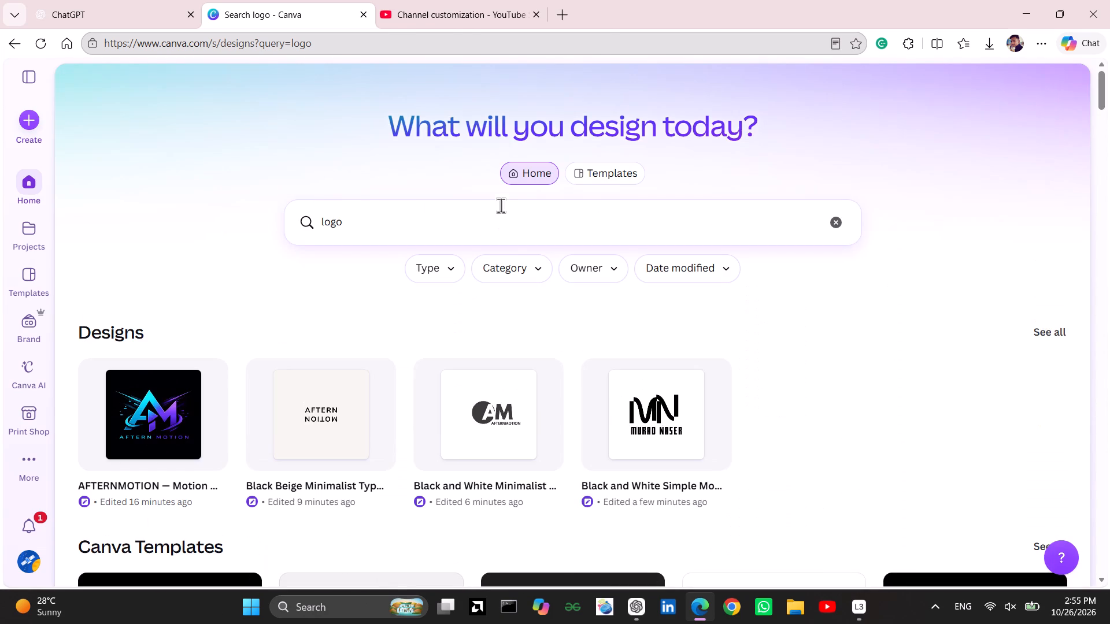
left_click(506, 221)
key("space")
type("motion")
key("Return")
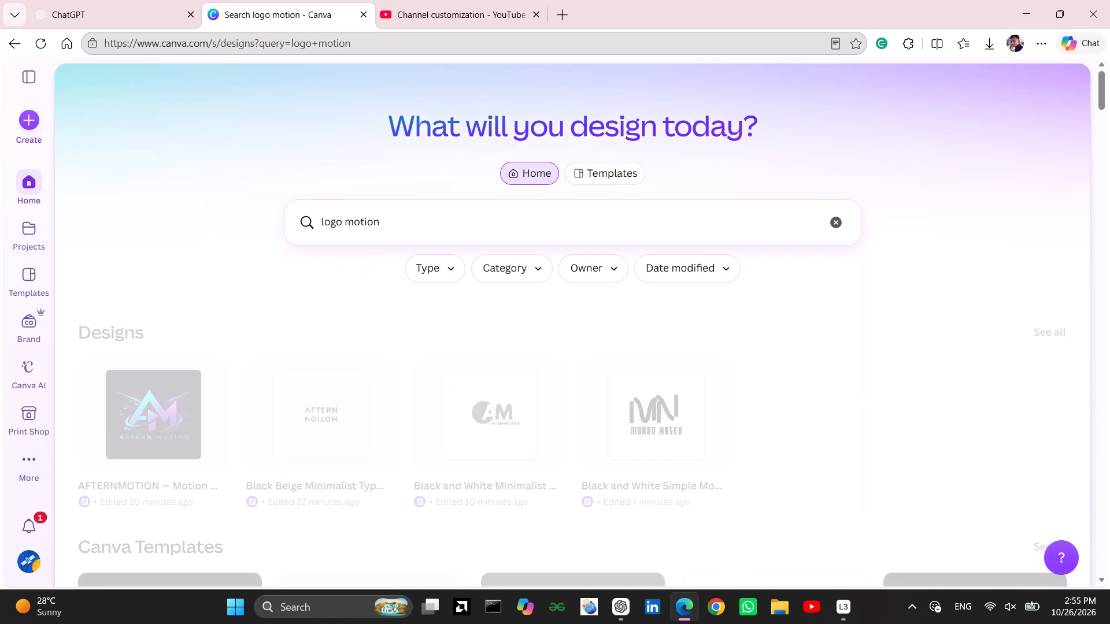
Move the museum-letter, circular AM, Modern Room MR and AFTERNMOTION — Motion Graphics Logo designs to the trash.
scroll(461, 256, "down", 2)
scroll(455, 260, "up", 1)
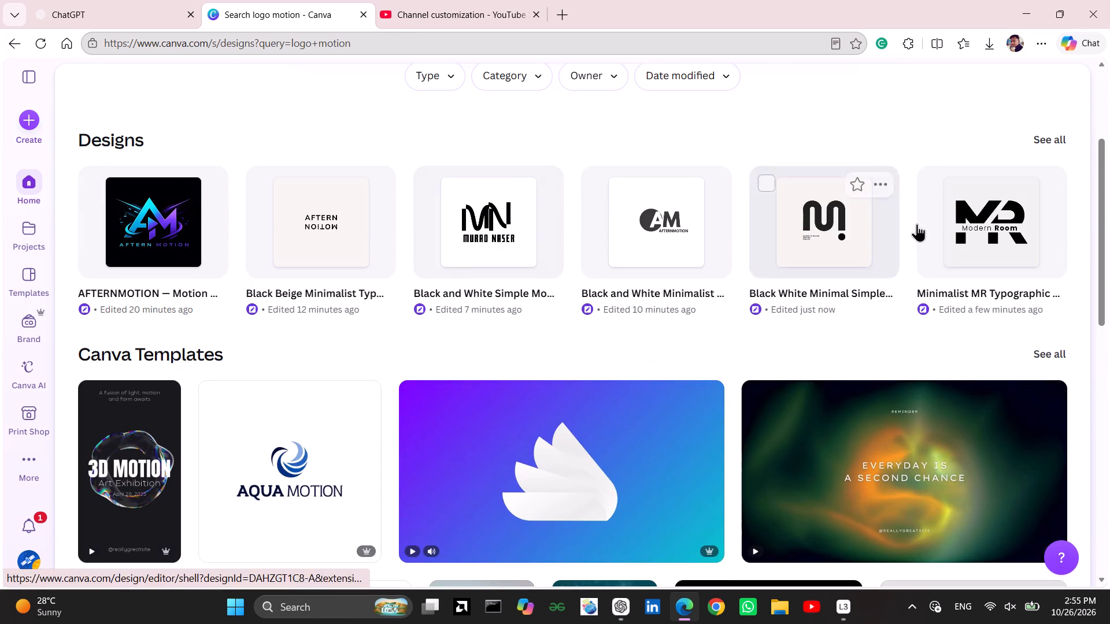
left_click(876, 181)
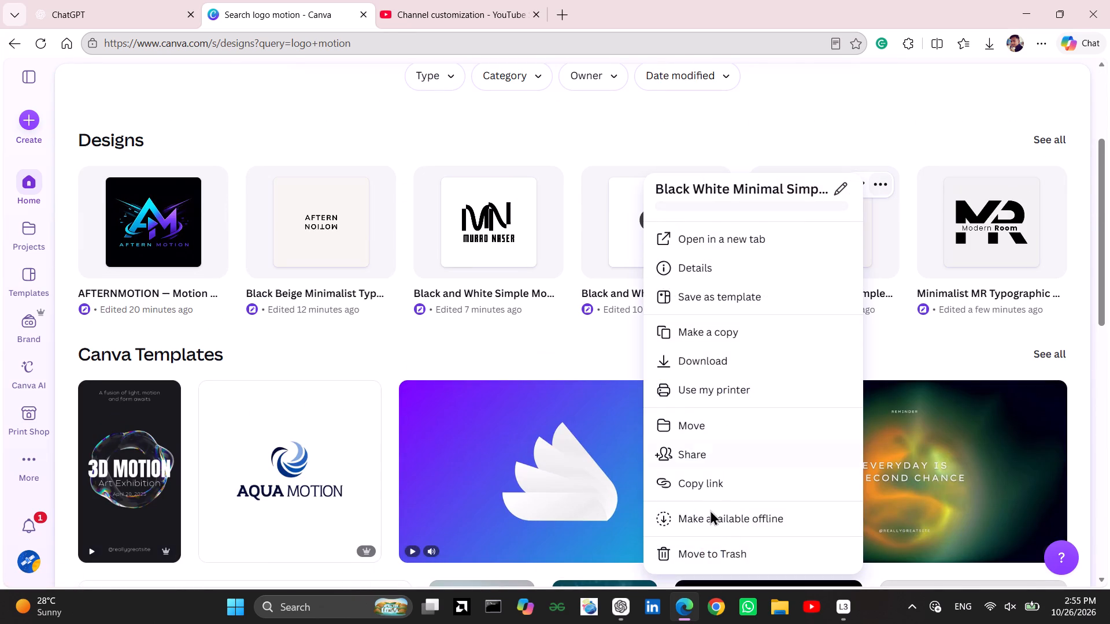
left_click(702, 555)
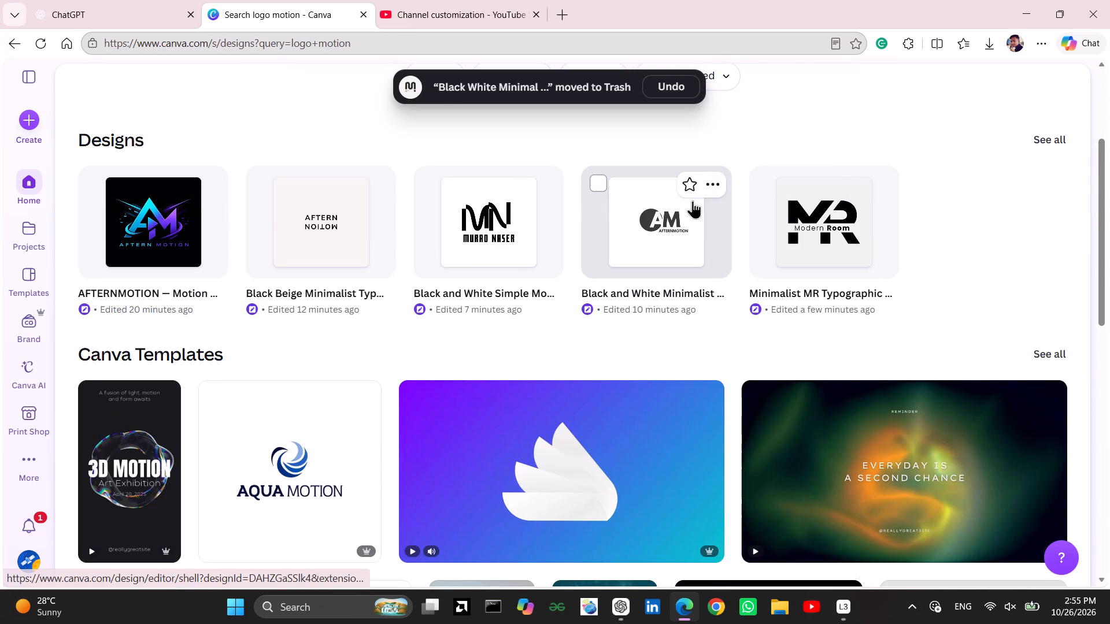
left_click(711, 182)
left_click(779, 556)
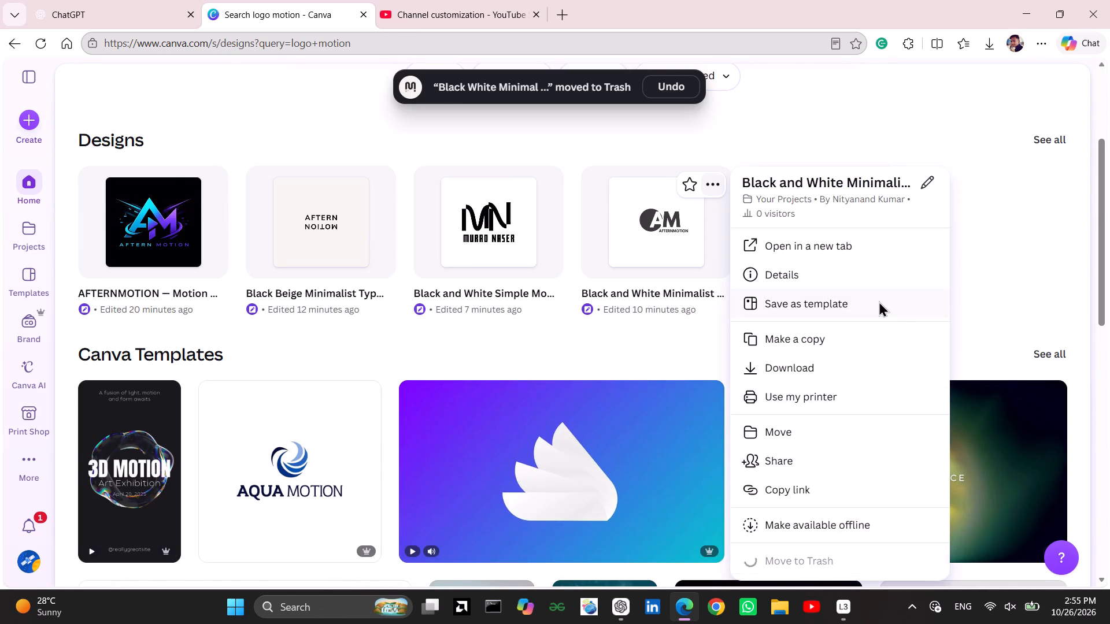
left_click(717, 178)
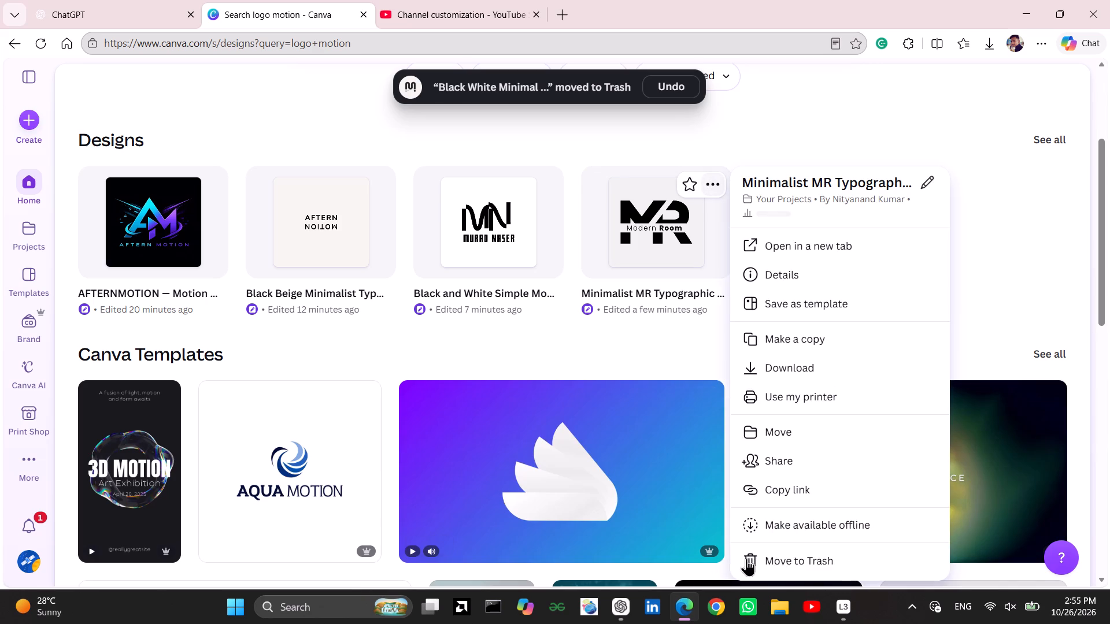
left_click(765, 556)
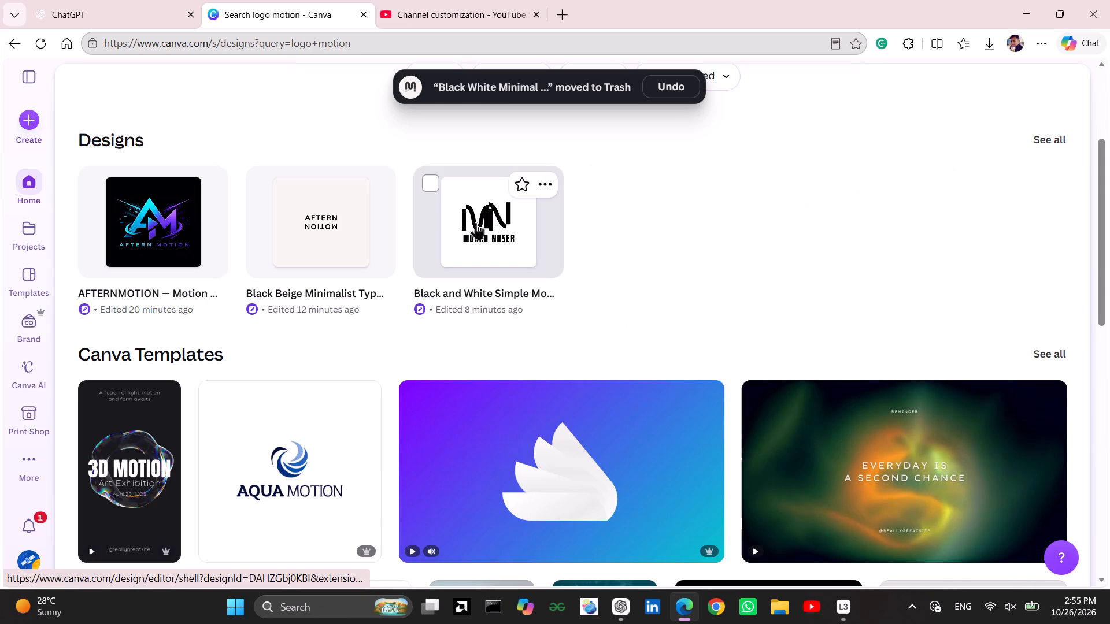
left_click(674, 218)
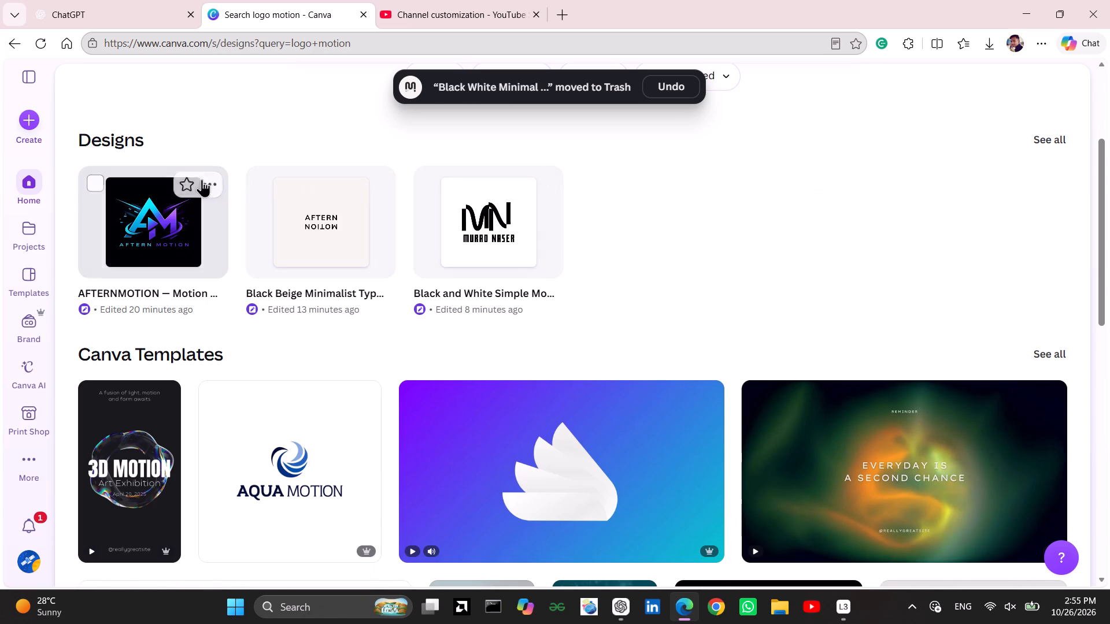
left_click(211, 181)
left_click(349, 559)
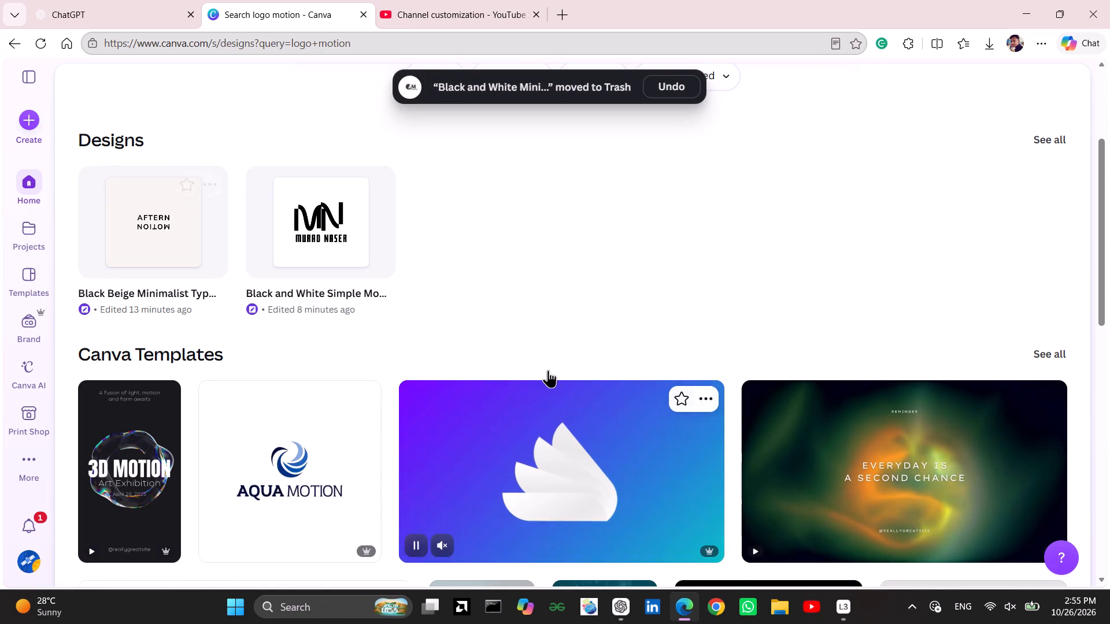
Look through the Canva templates found for "logo motion", loading further batches of results.
scroll(538, 264, "down", 2)
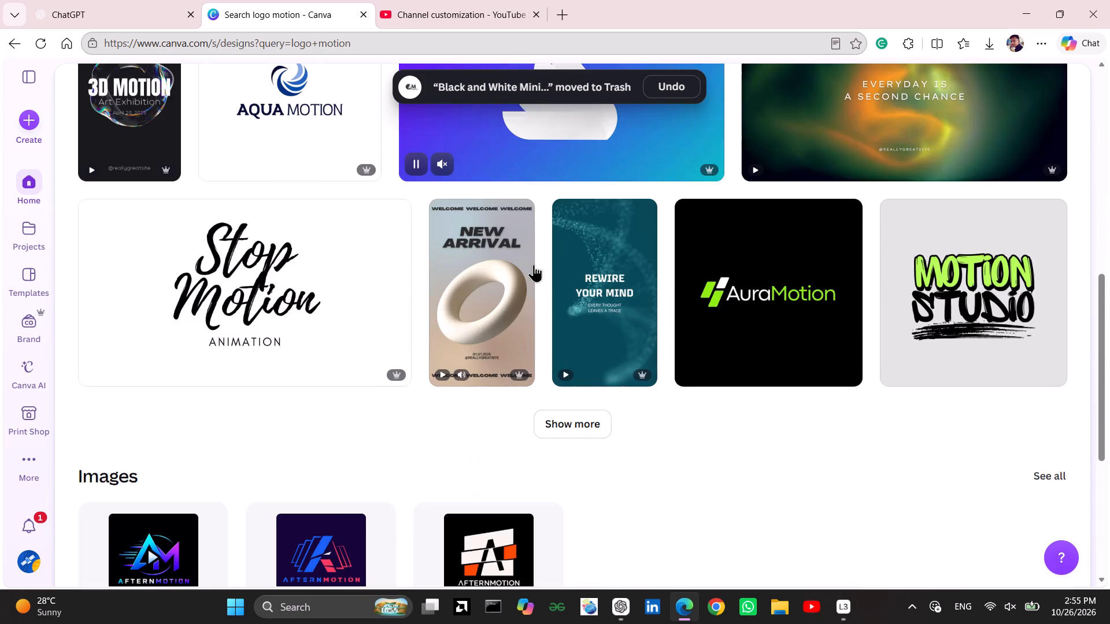
scroll(524, 263, "down", 1)
scroll(524, 263, "up", 1)
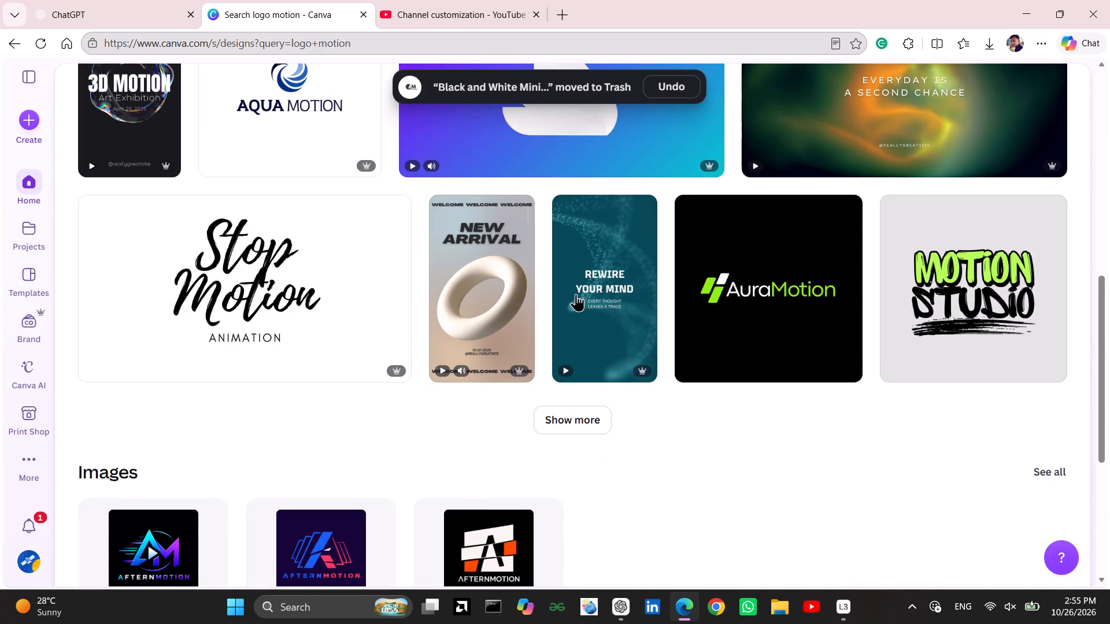
left_click(586, 414)
scroll(587, 416, "down", 2)
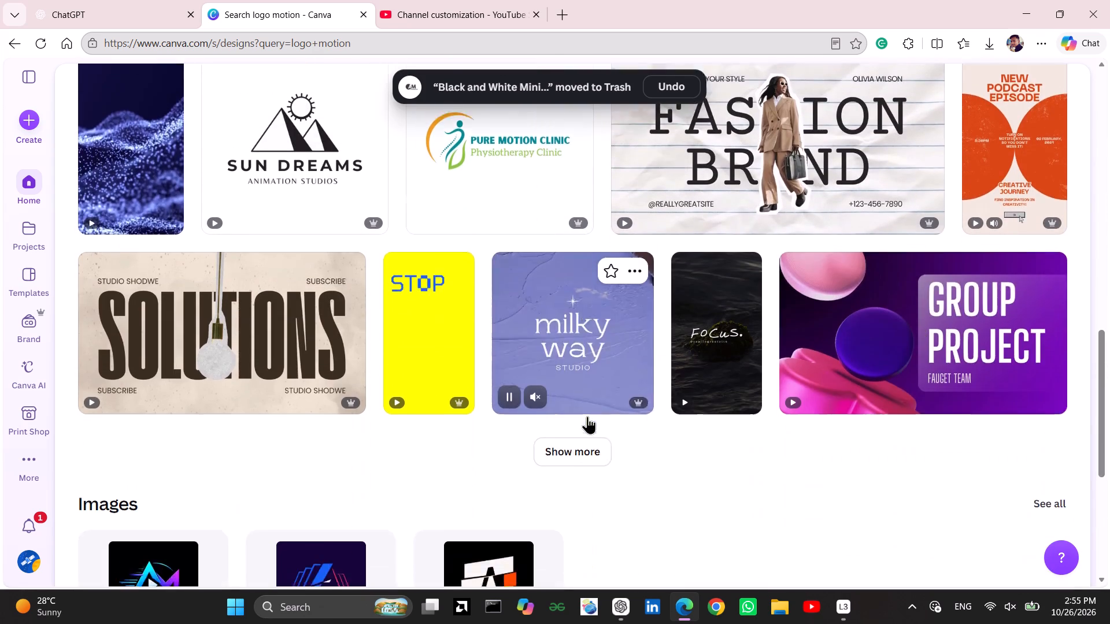
scroll(587, 416, "down", 1)
left_click(587, 222)
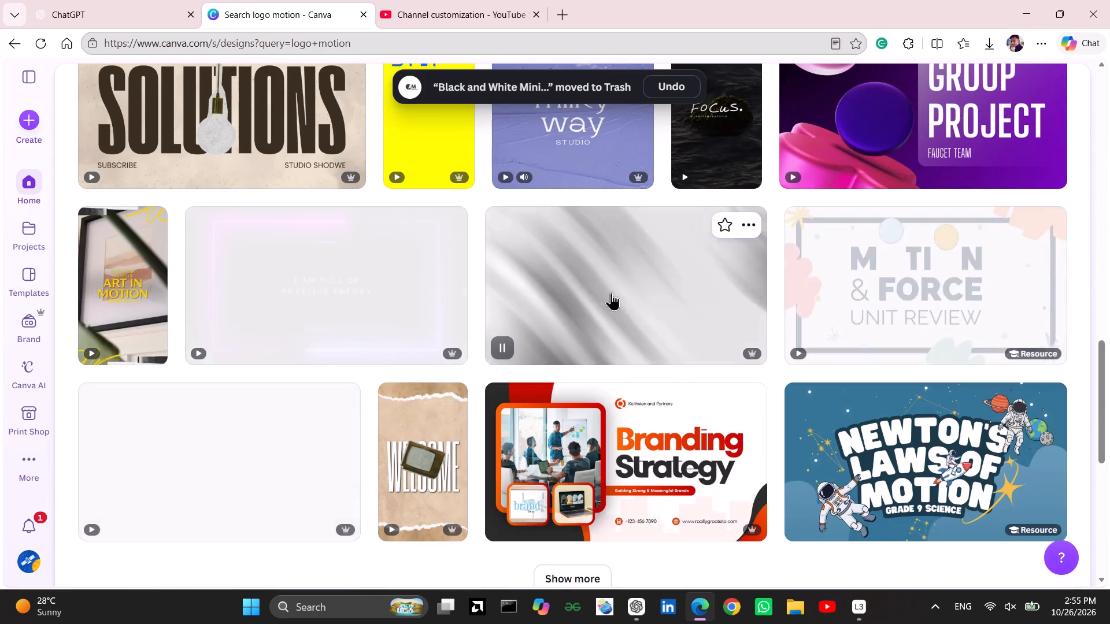
scroll(613, 301, "down", 2)
Remove the word "motion" from the search query, leaving only "logo".
scroll(613, 301, "up", 12)
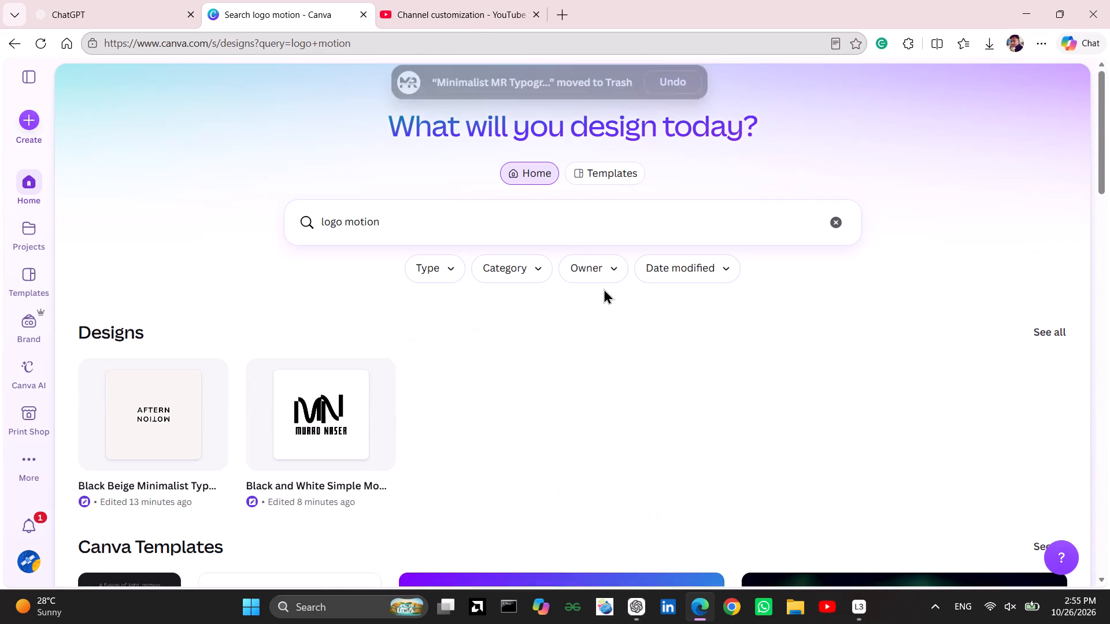
scroll(604, 288, "up", 5)
left_click_drag(502, 226, 346, 224)
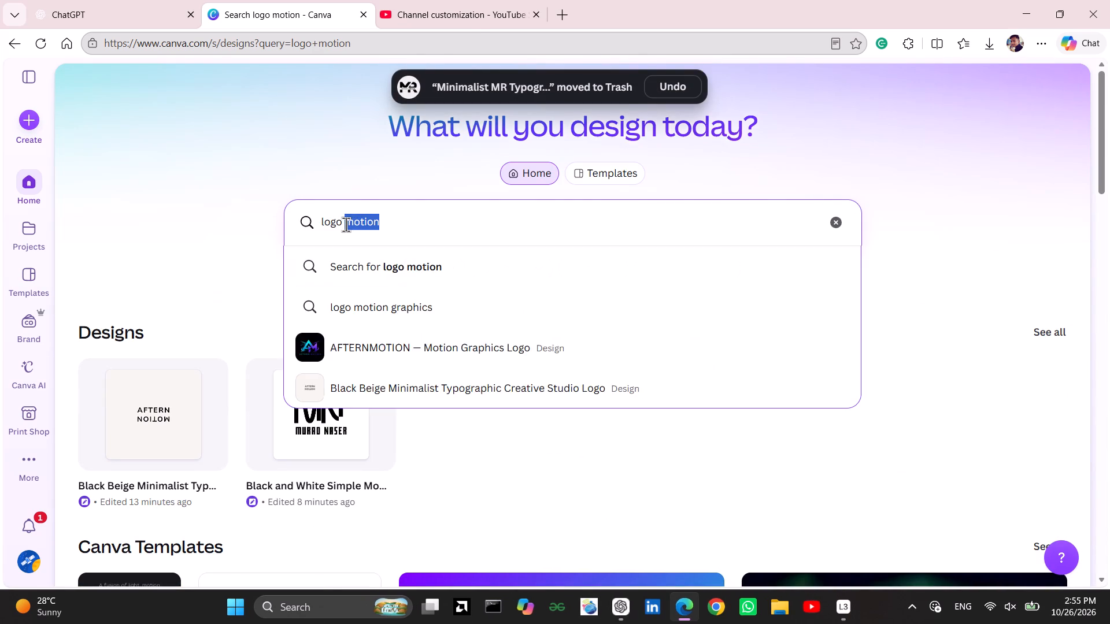
key("BackSpace")
left_click(318, 169)
Examine the type, category, owner and date-modified filter options for the logo search.
left_click(440, 267)
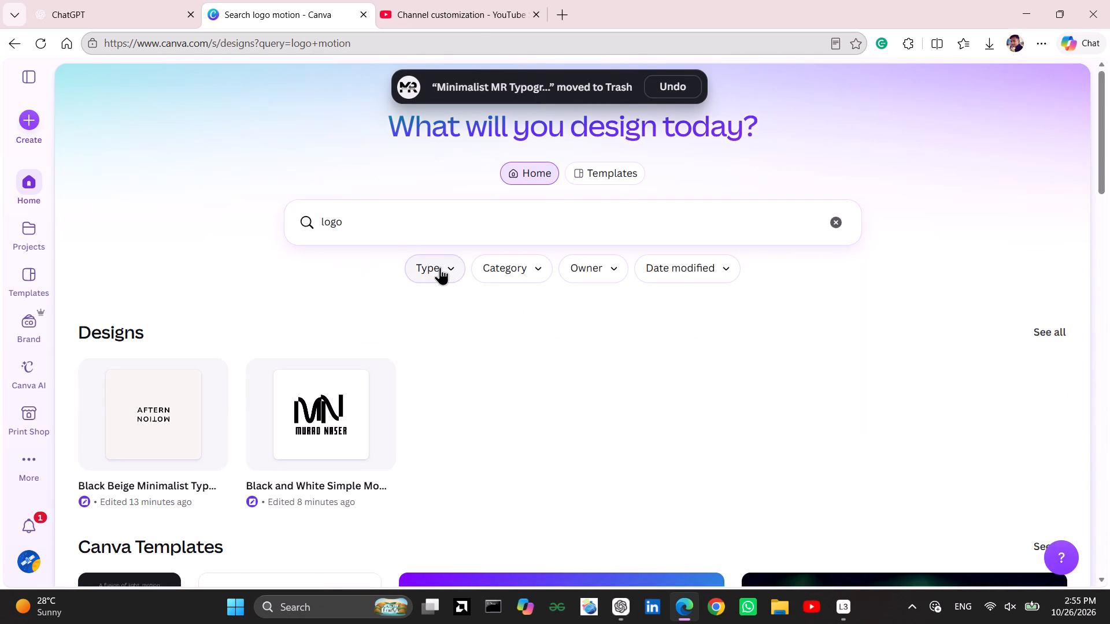
scroll(477, 387, "down", 1)
left_click(487, 354)
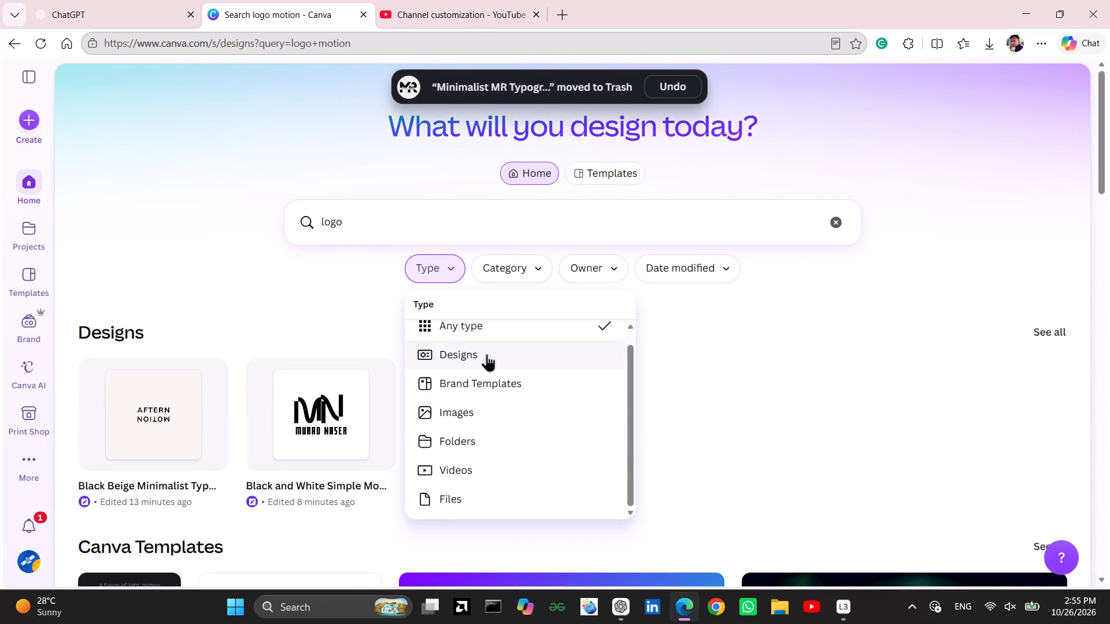
left_click(508, 256)
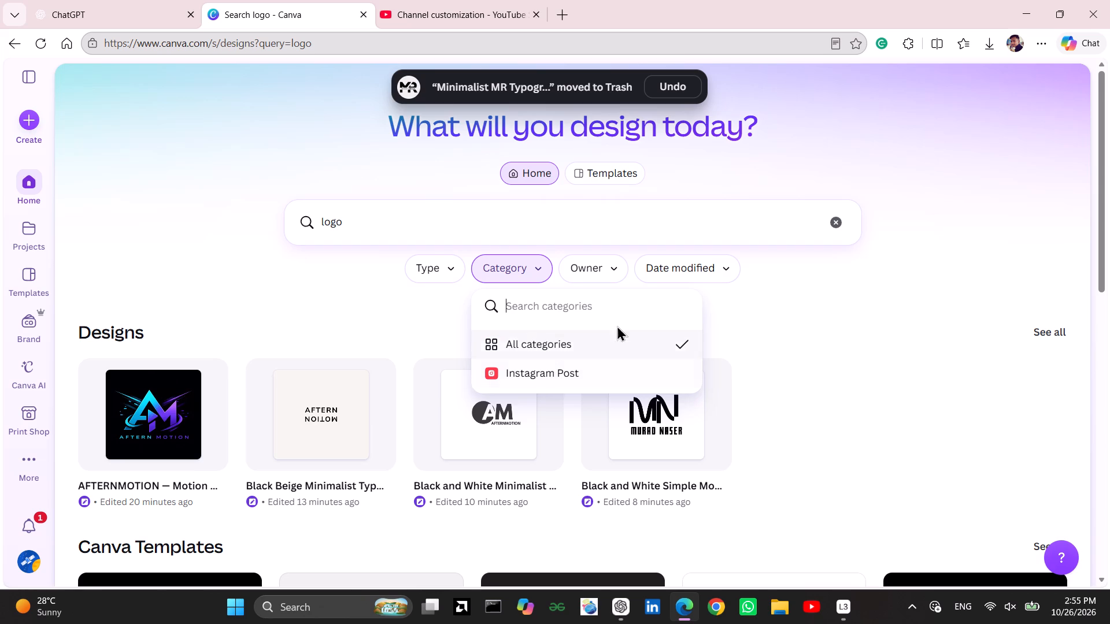
left_click(700, 293)
left_click(601, 264)
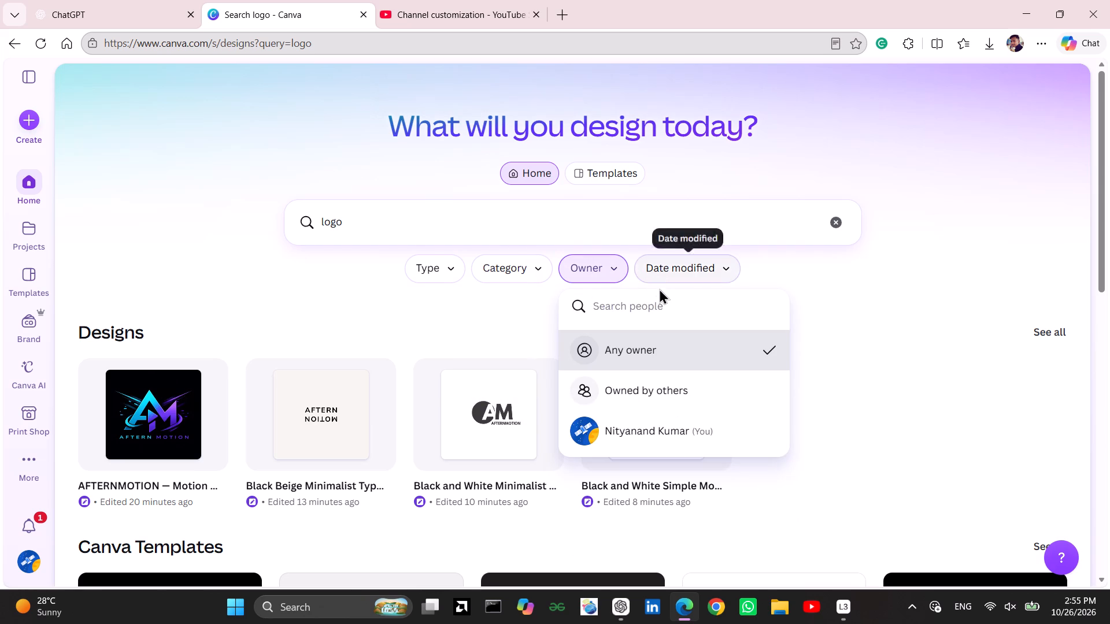
left_click(677, 270)
left_click(563, 310)
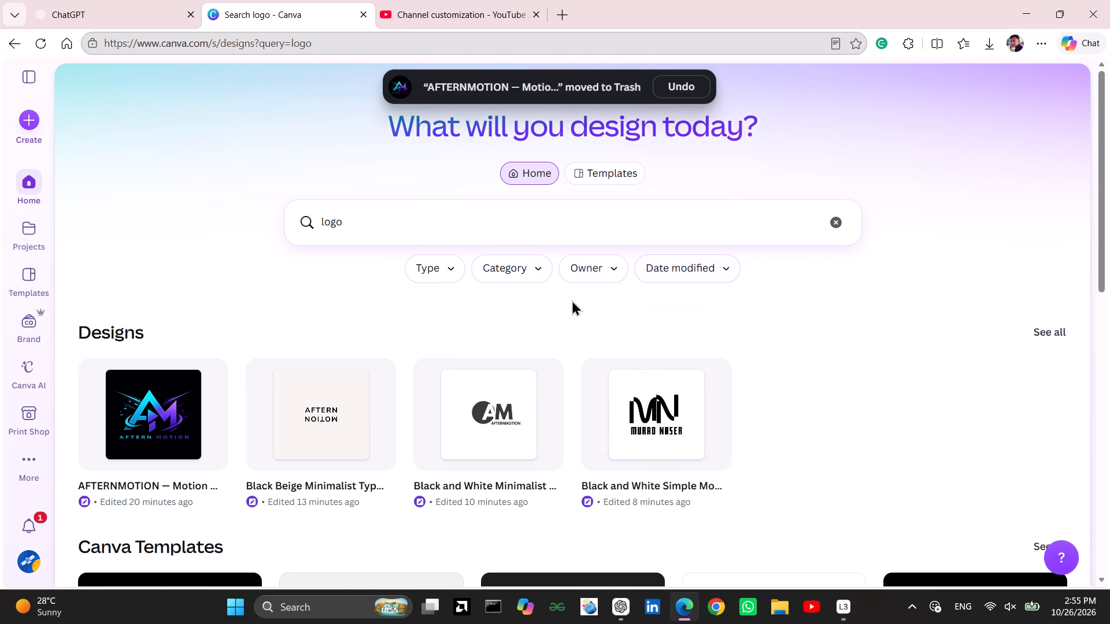
Look through the Canva logo templates, loading a further batch of results.
scroll(572, 300, "down", 3)
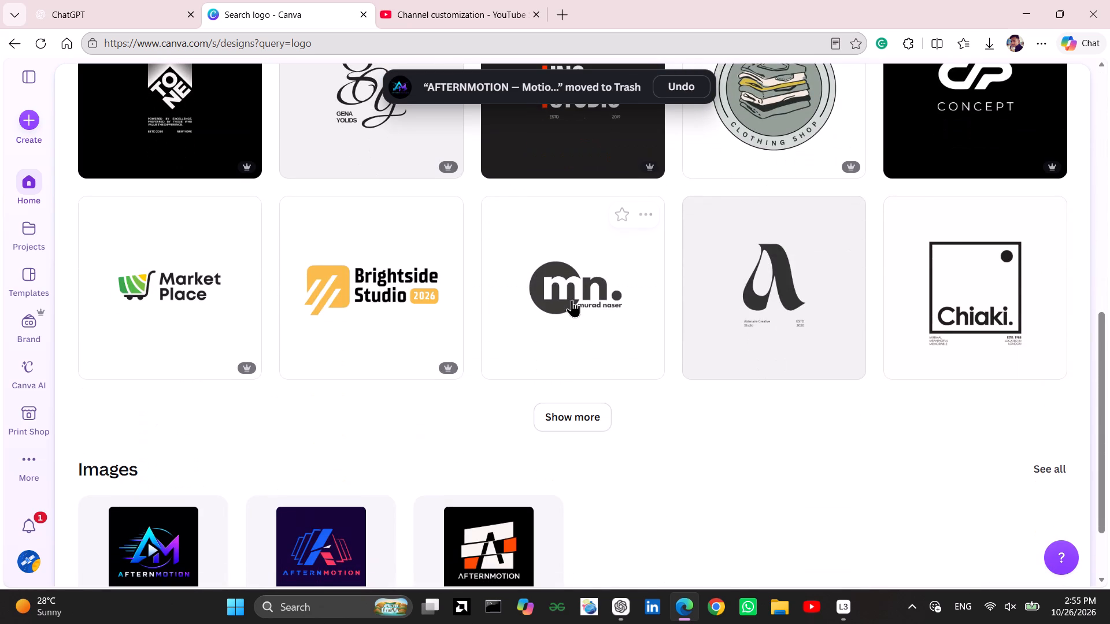
scroll(571, 302, "down", 1)
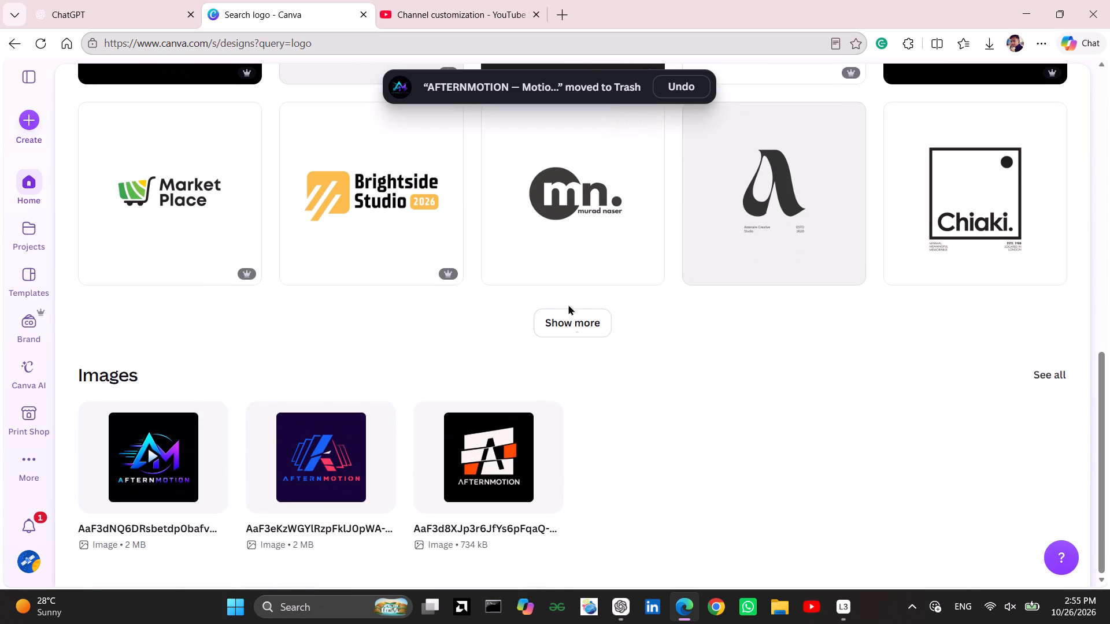
left_click(582, 338)
left_click(582, 328)
scroll(582, 328, "down", 1)
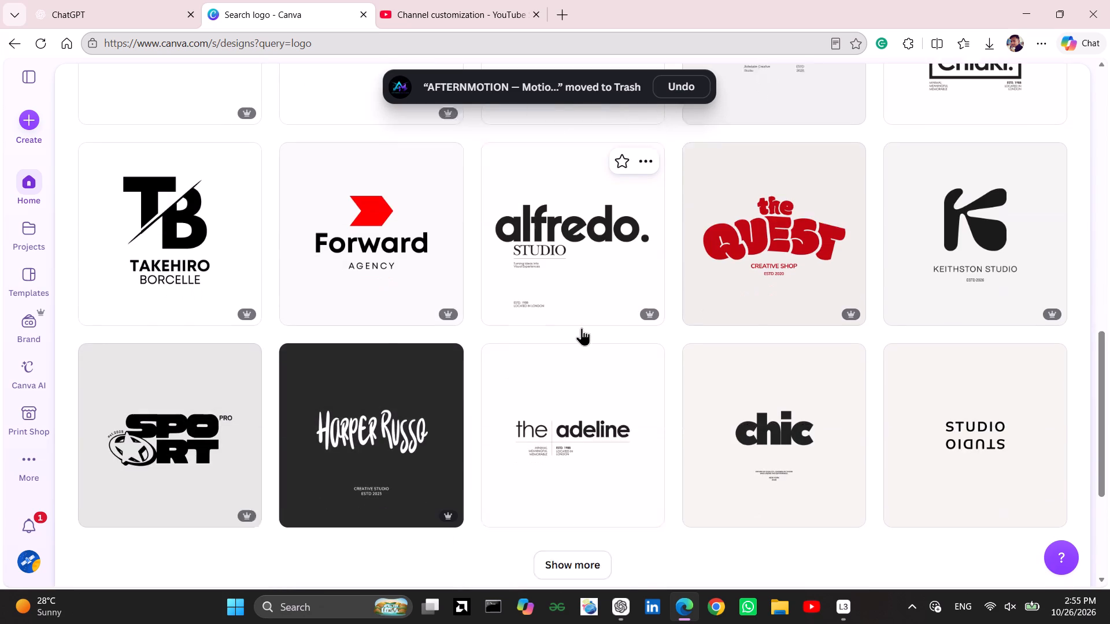
scroll(582, 327, "down", 3)
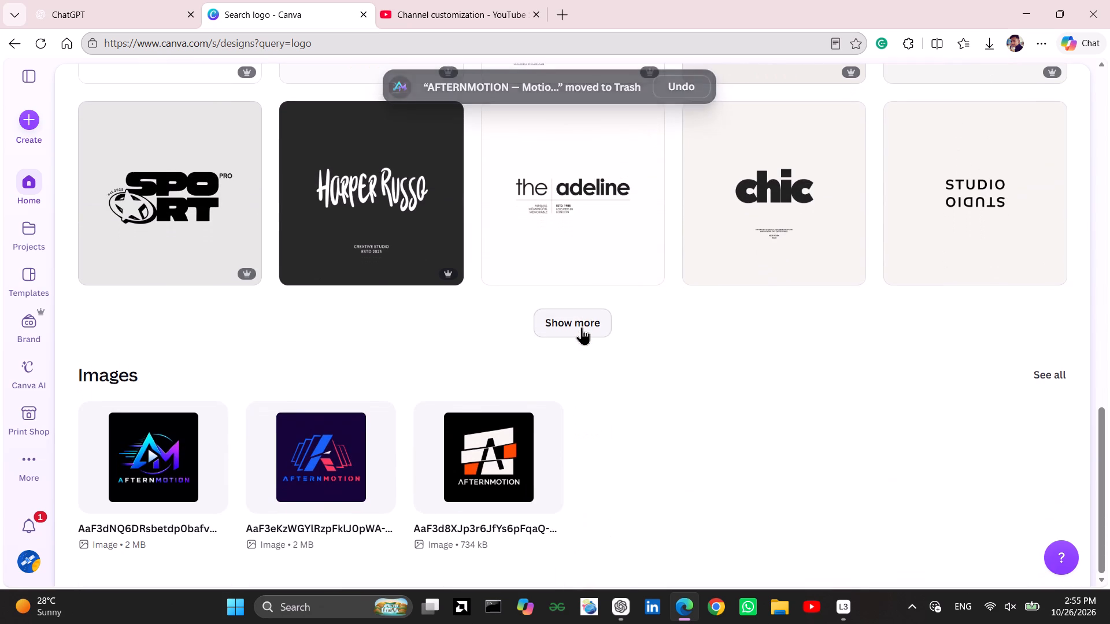
scroll(597, 337, "up", 17)
Search Canva for "youtube banner" instead of logo and look through the banner templates.
left_click_drag(436, 215, 317, 226)
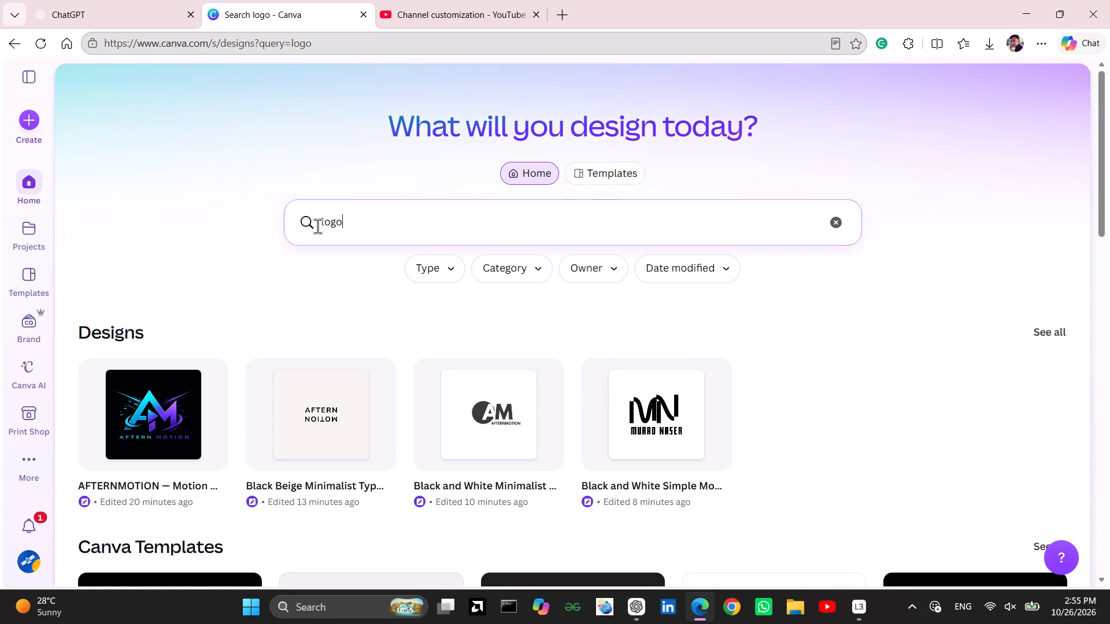
left_click_drag(317, 226, 215, 226)
type("yourube")
key("BackSpace")
key("BackSpace")
key("BackSpace")
key("BackSpace")
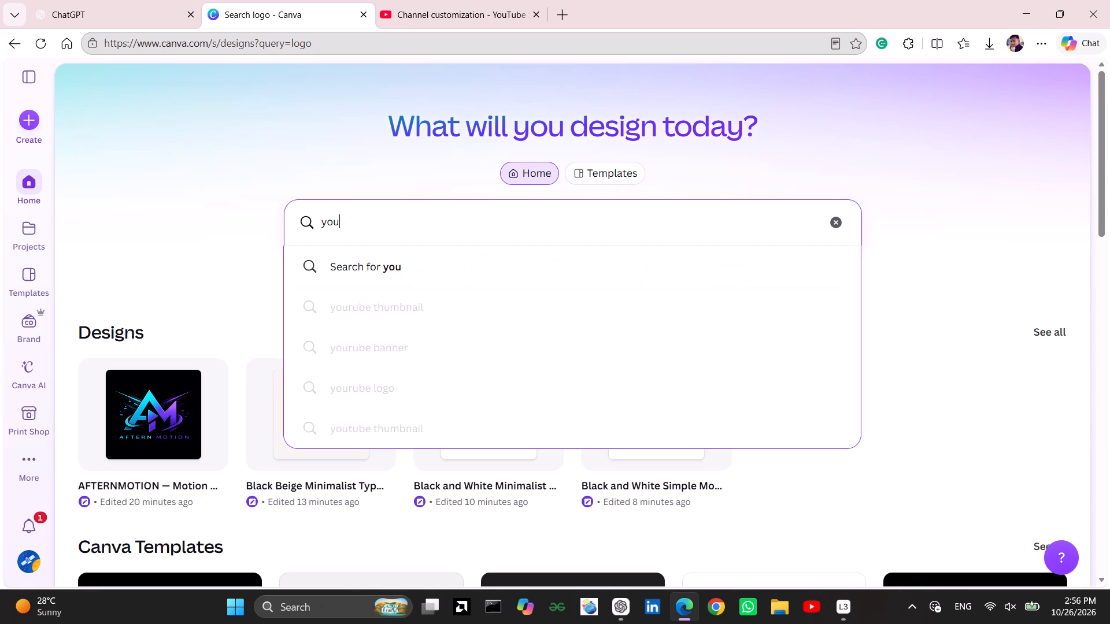
type("tub")
key("space")
key("BackSpace")
type("e bnn")
key("BackSpace")
key("BackSpace")
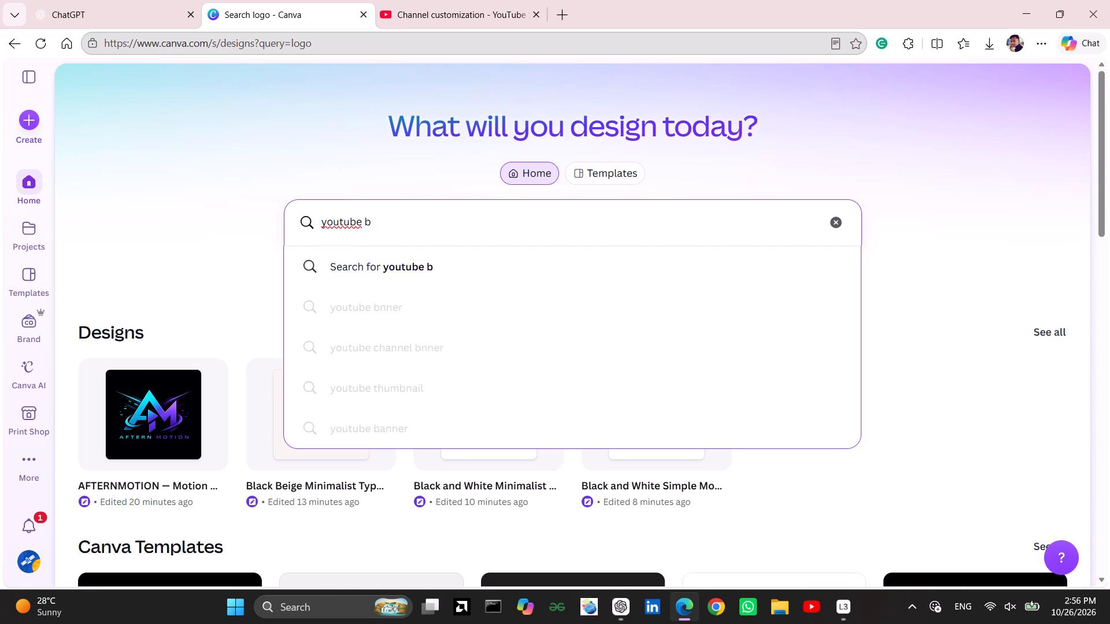
type("anner")
key("Return")
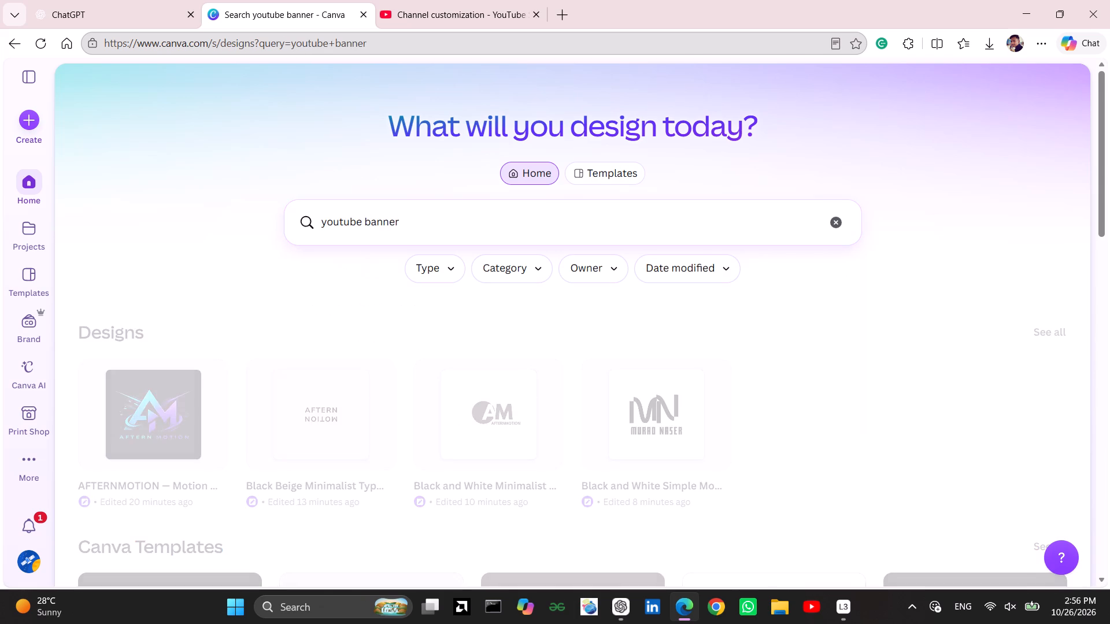
scroll(377, 321, "down", 2)
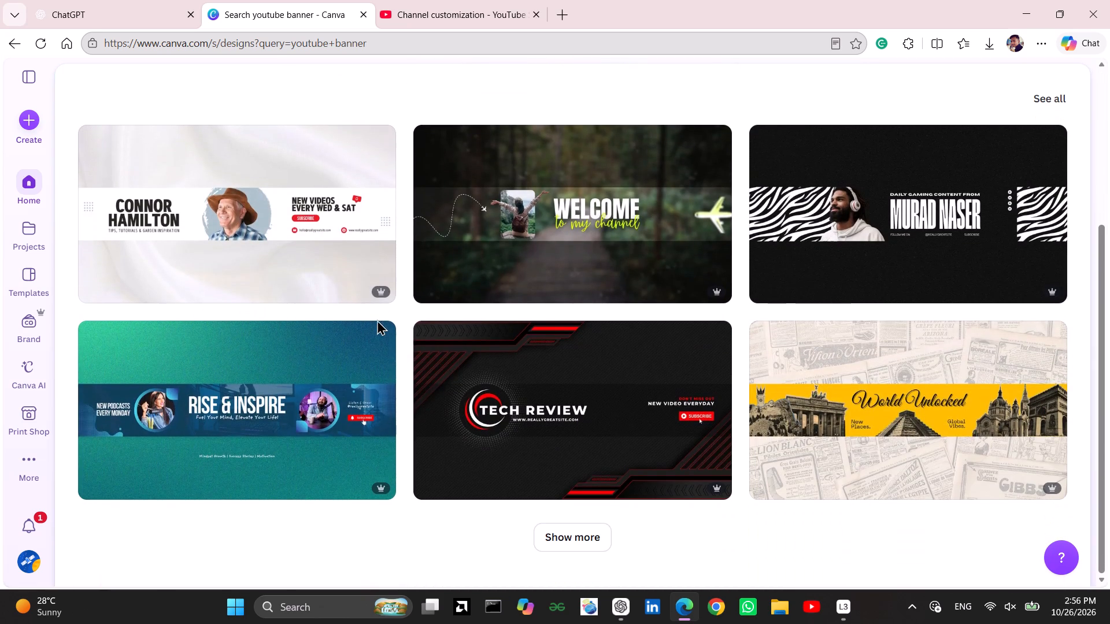
scroll(652, 441, "down", 6)
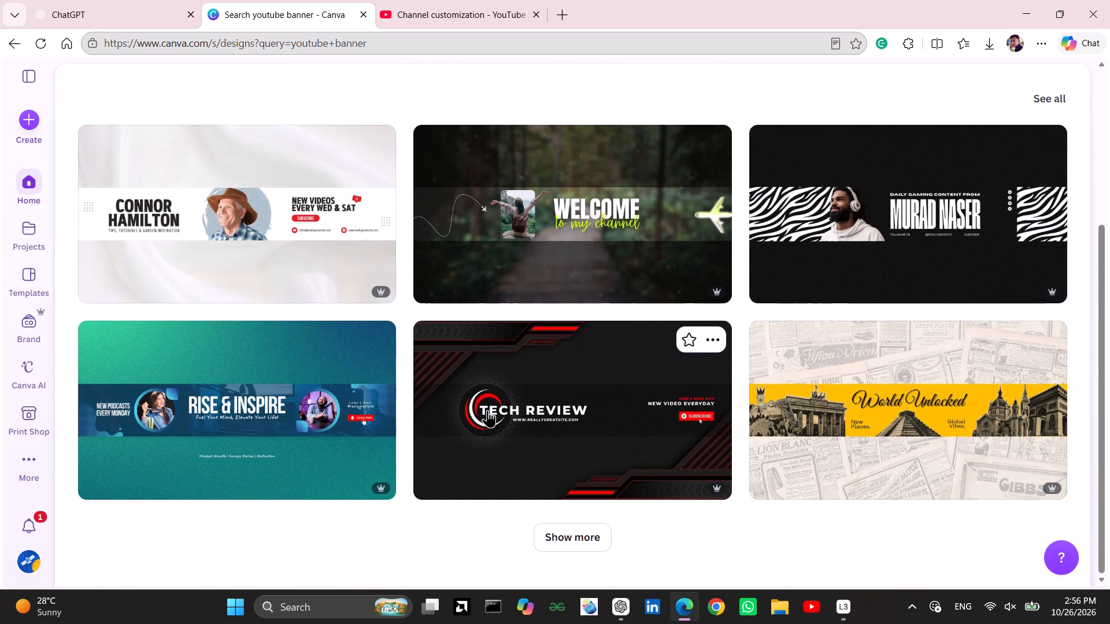
scroll(525, 404, "down", 2)
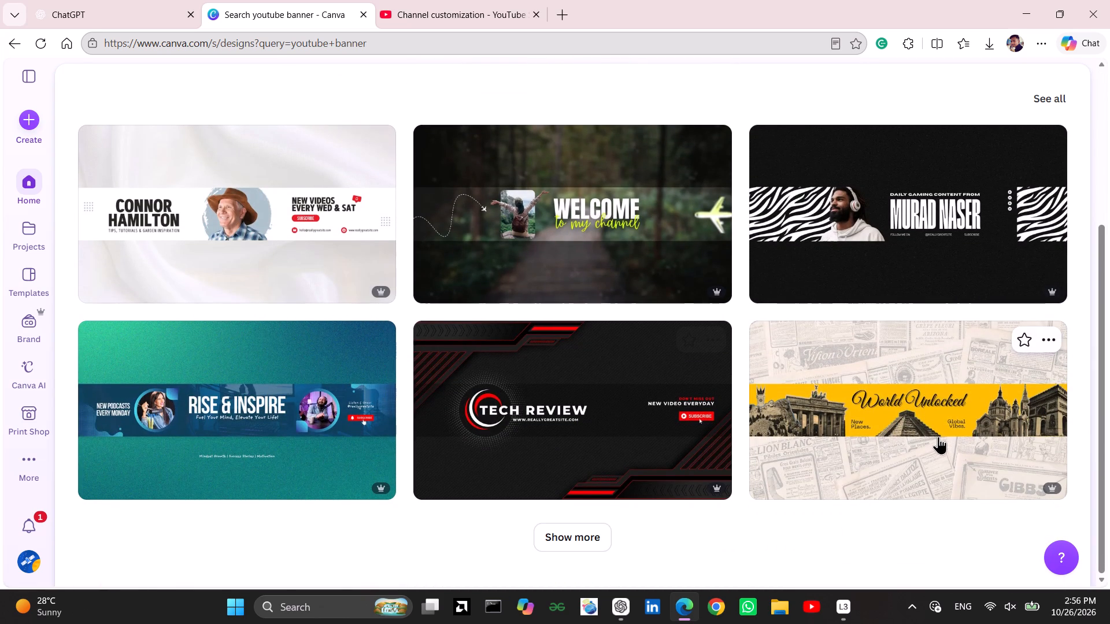
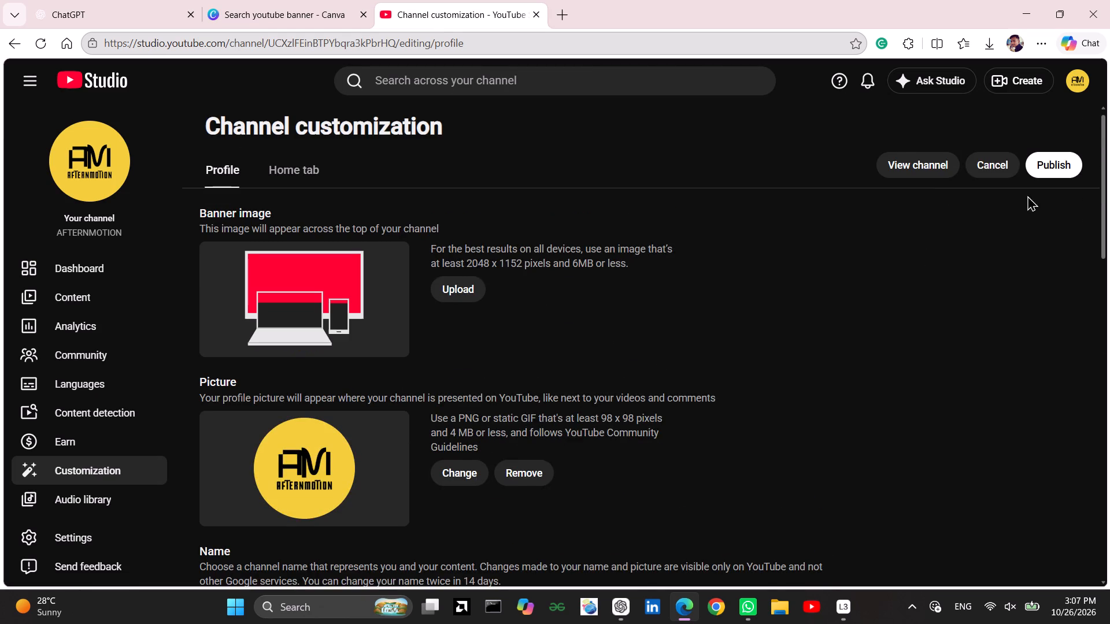
left_click(1047, 171)
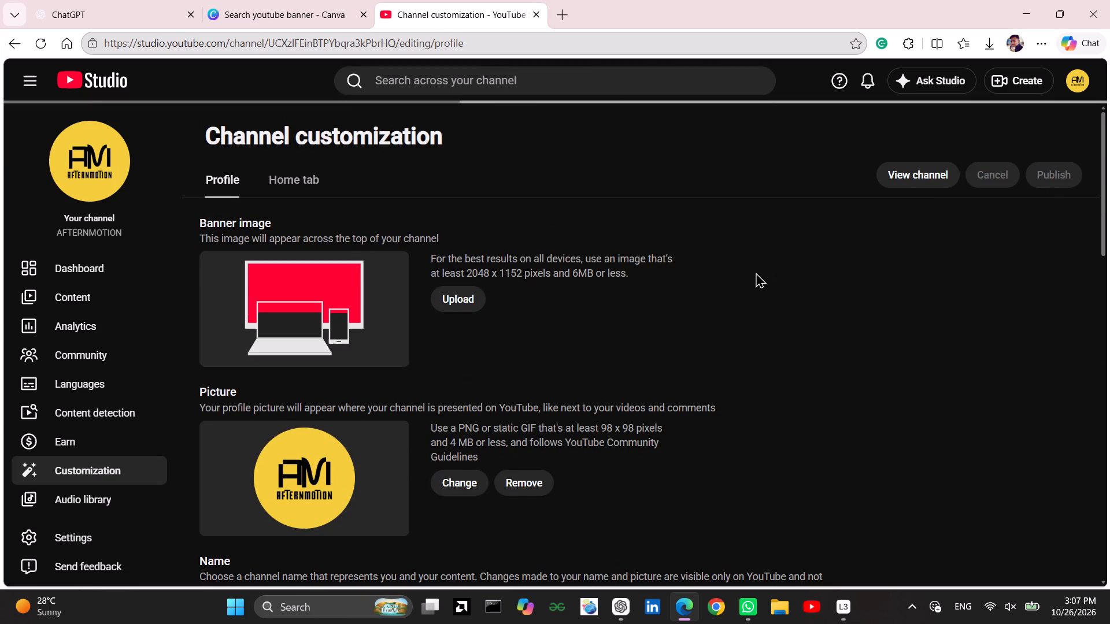
Look over the channel's profile settings down to the links, contact info and video watermark.
scroll(756, 272, "down", 4)
scroll(753, 272, "up", 14)
scroll(645, 255, "down", 5)
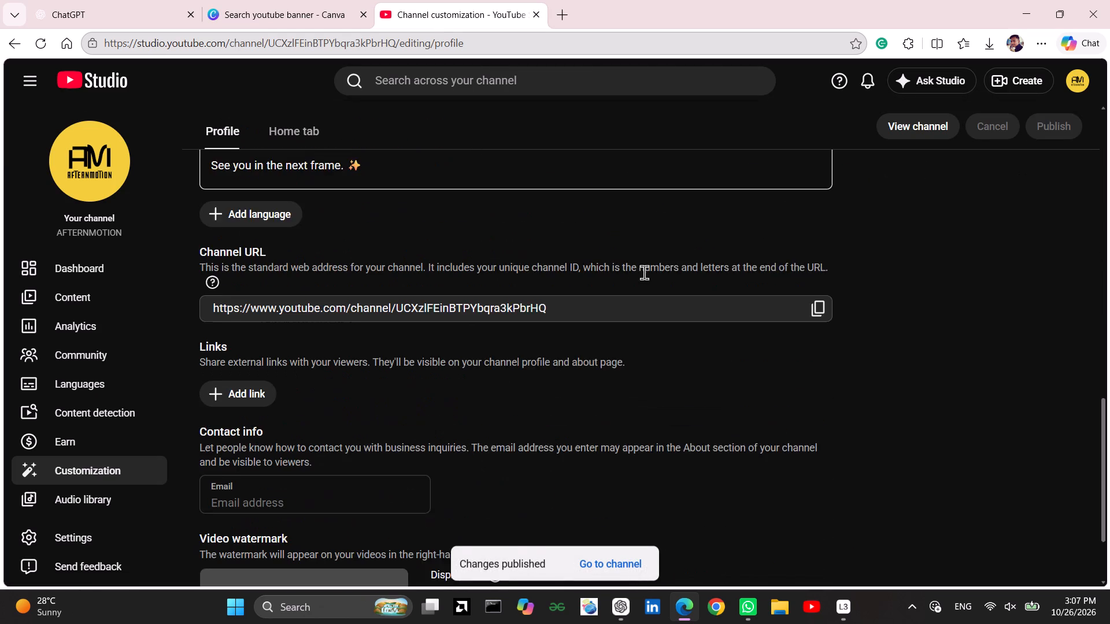
scroll(644, 272, "down", 3)
scroll(602, 299, "down", 2)
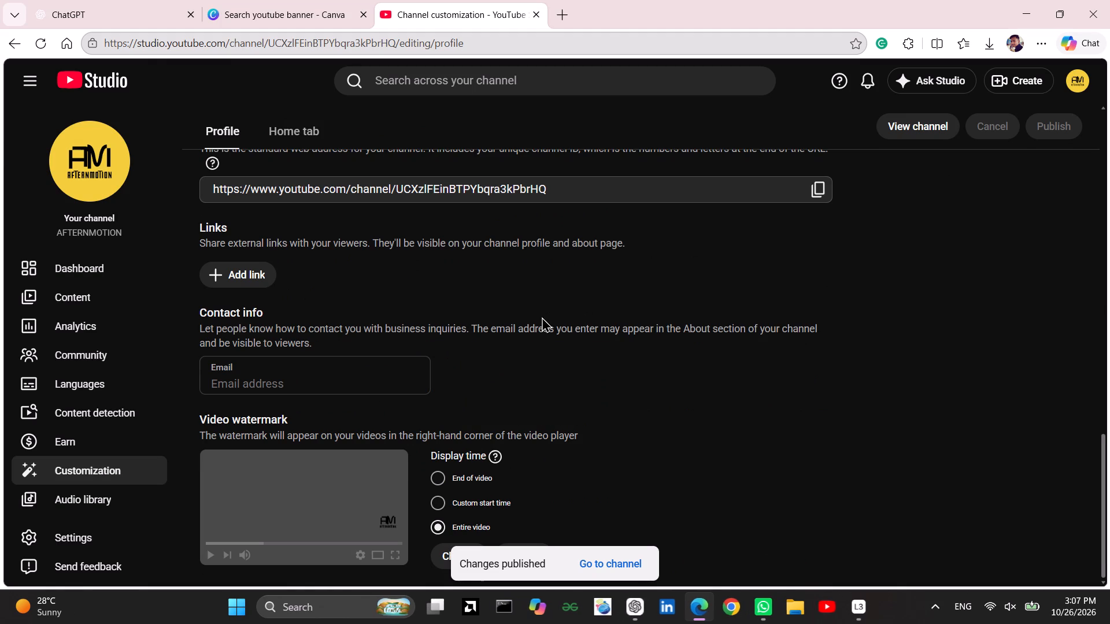
scroll(453, 342, "up", 15)
scroll(366, 292, "up", 5)
Examine the Home tab's layout sections, from For You and Videos down to Posts and Collaborations.
left_click(301, 188)
scroll(364, 240, "down", 2)
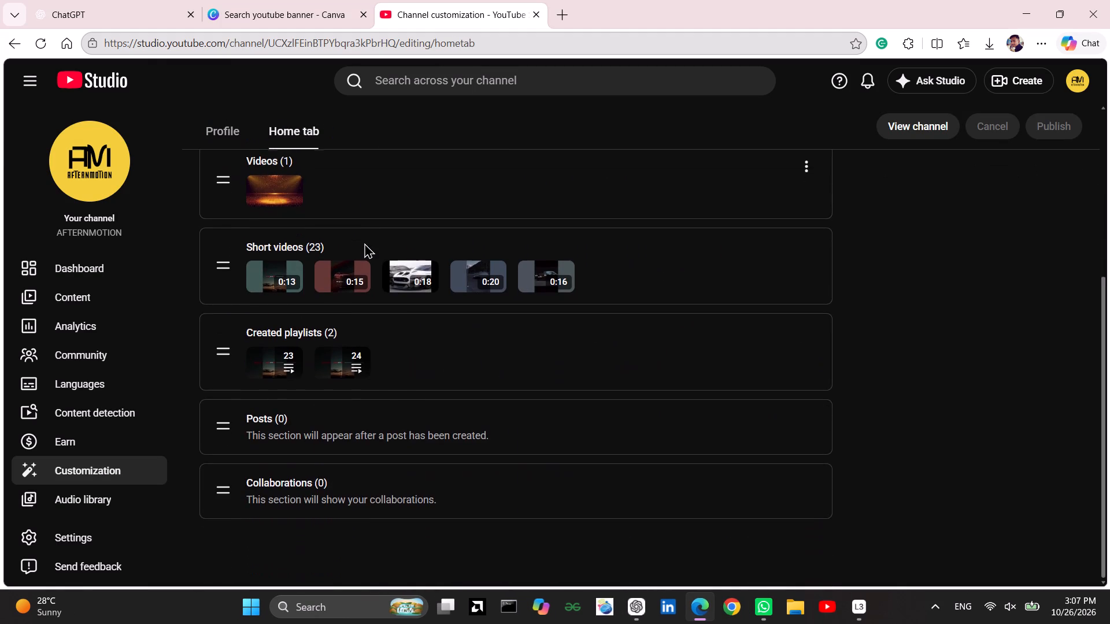
left_click(273, 191)
scroll(278, 199, "up", 1)
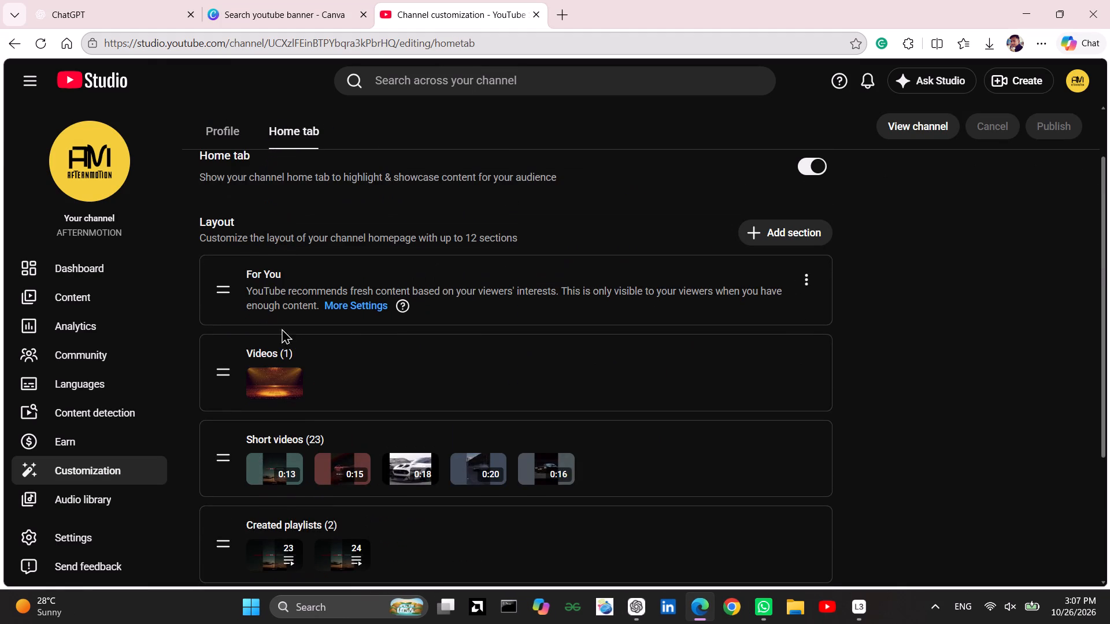
left_click(224, 370)
left_click(532, 236)
scroll(528, 241, "down", 1)
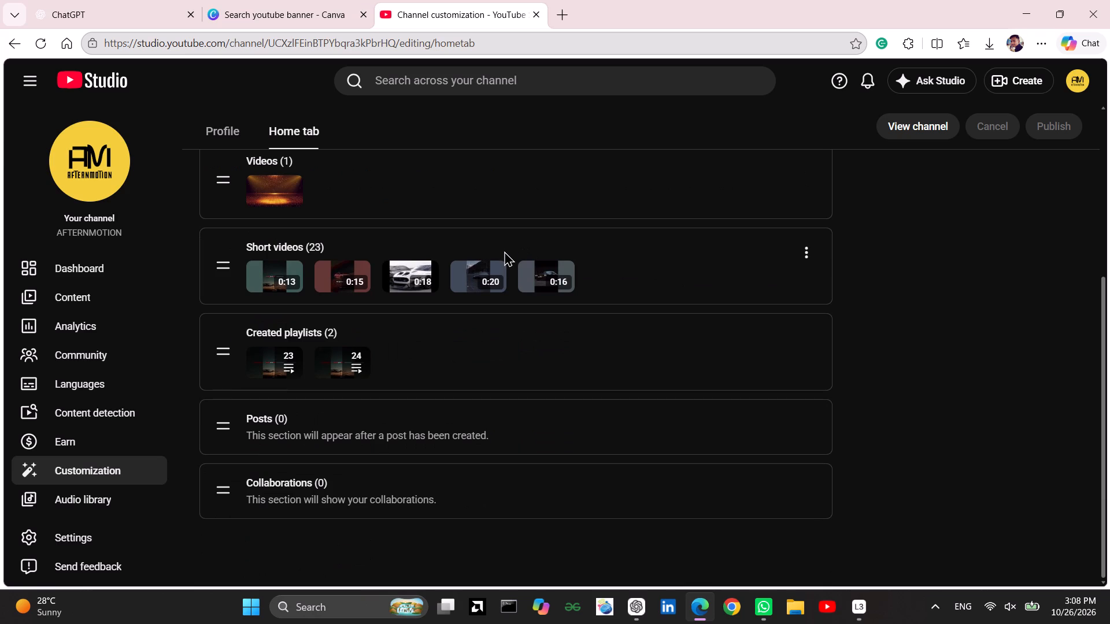
scroll(494, 272, "down", 1)
left_click(448, 497)
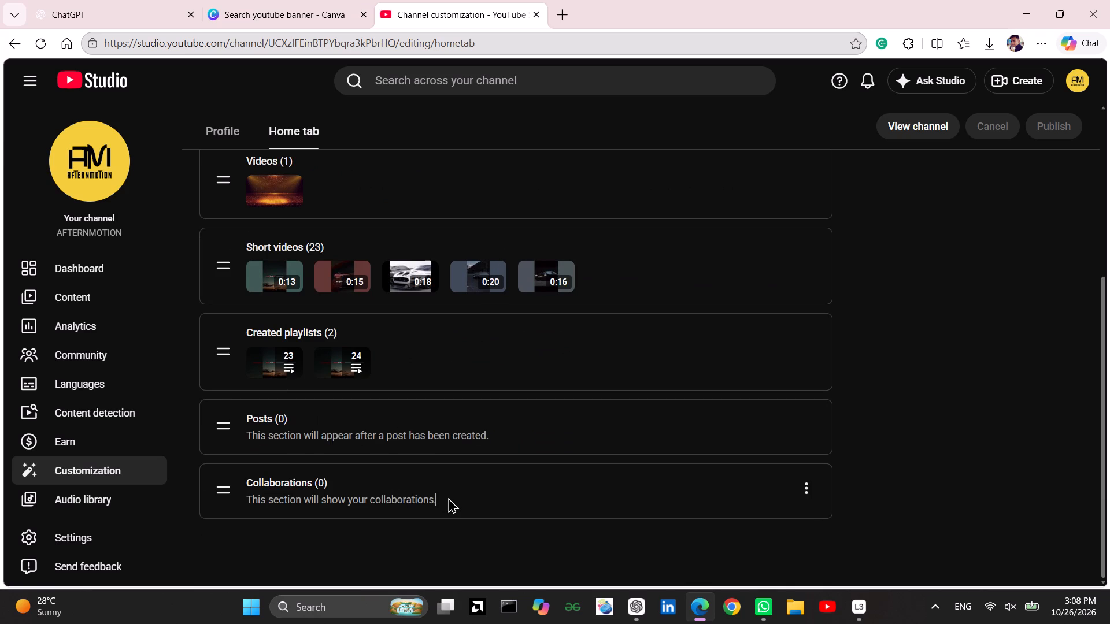
scroll(462, 488, "up", 1)
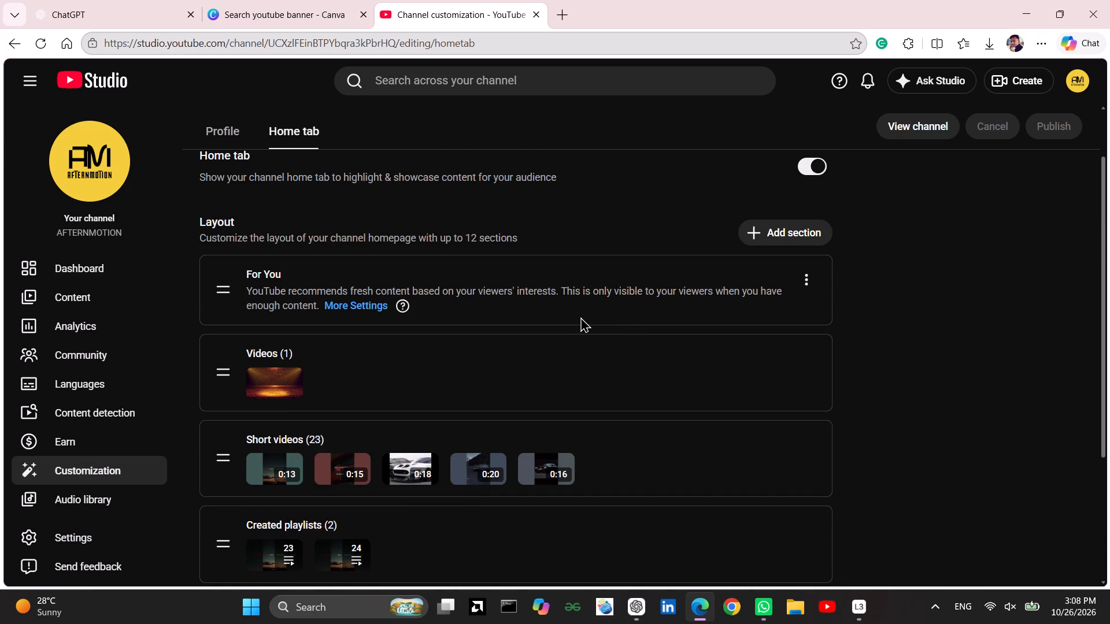
scroll(578, 316, "up", 1)
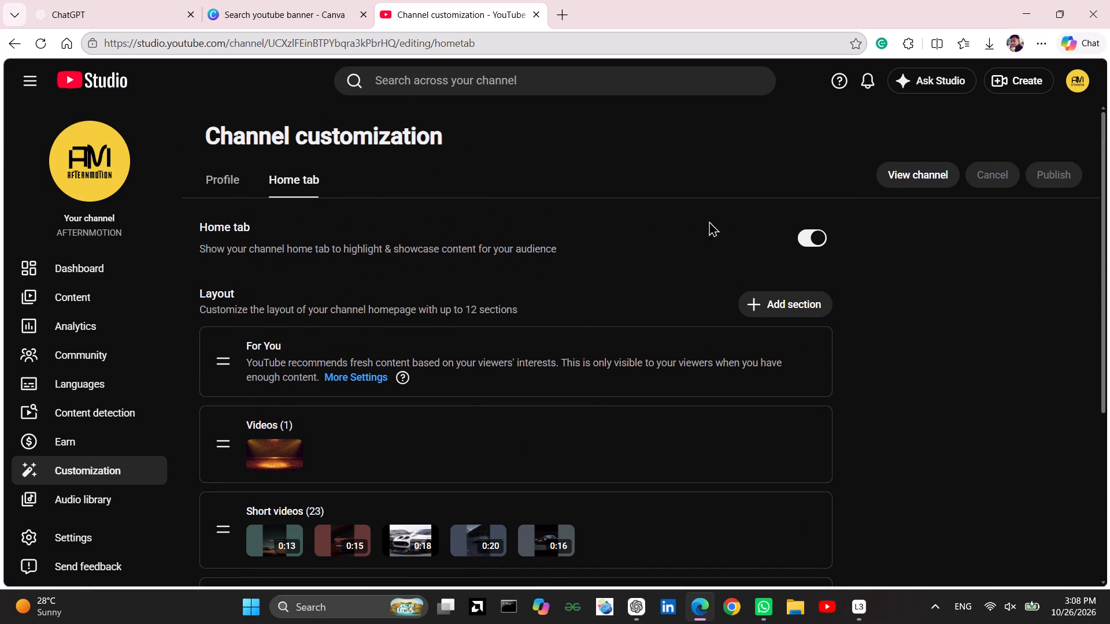
View the public AFTERNMOTION channel page and look through its header, For You and Shorts sections.
left_click(908, 176)
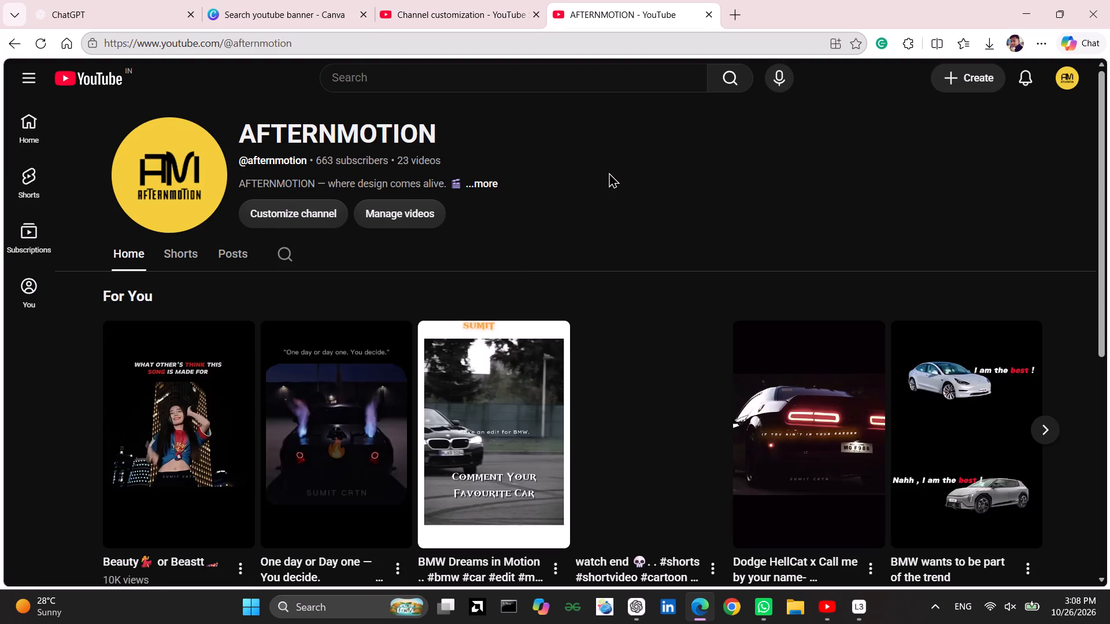
scroll(607, 194, "down", 1)
scroll(566, 231, "down", 1)
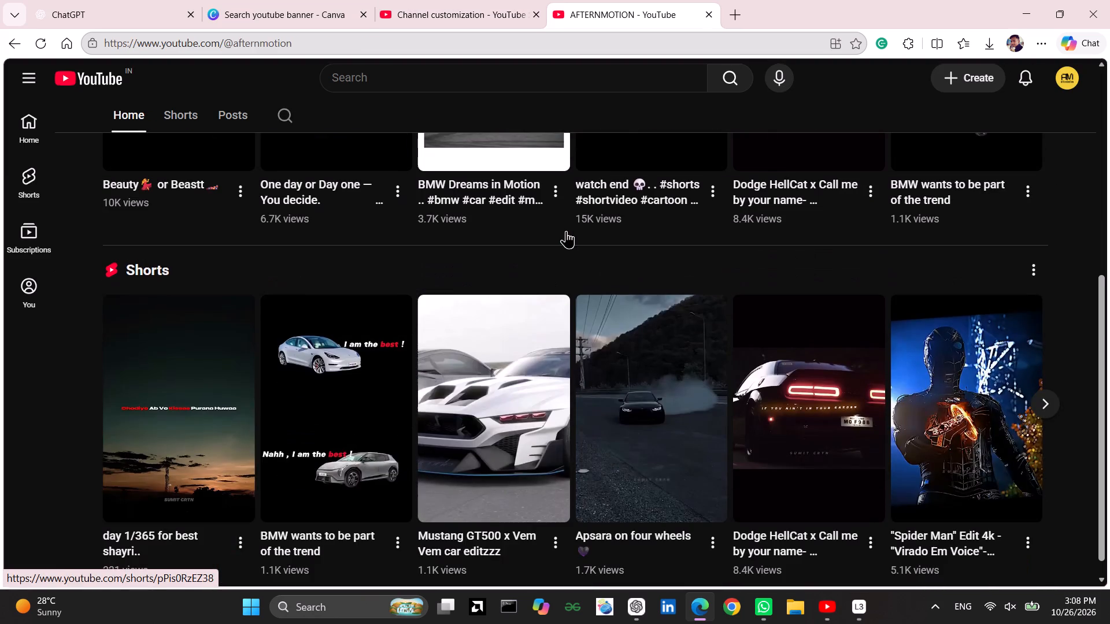
scroll(566, 231, "up", 2)
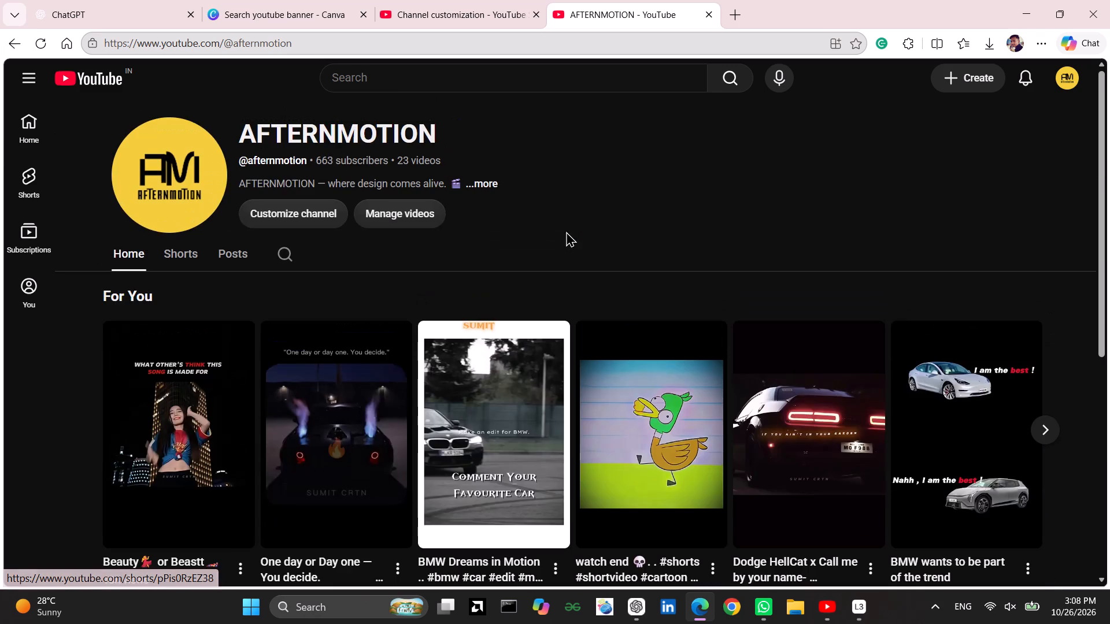
scroll(541, 220, "down", 1)
scroll(632, 240, "down", 1)
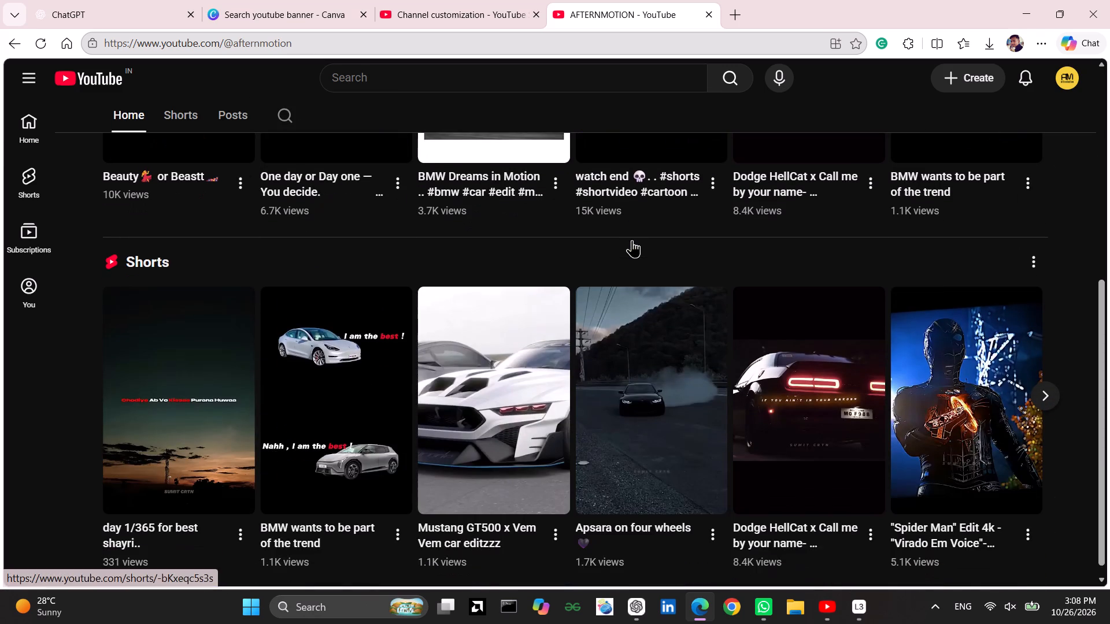
scroll(632, 240, "down", 2)
scroll(632, 240, "up", 2)
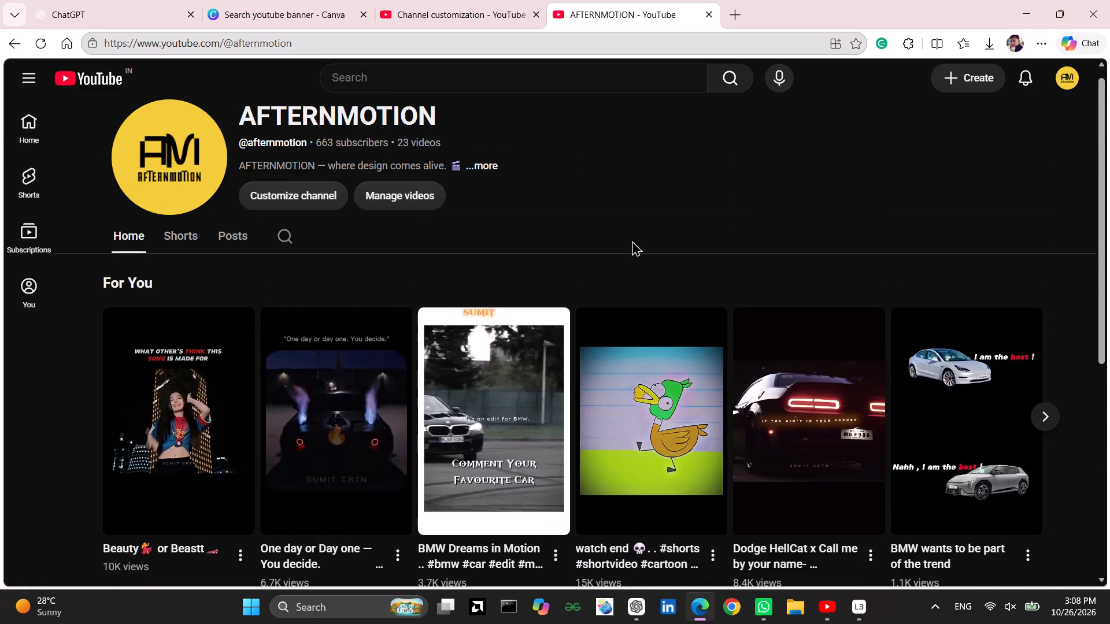
scroll(632, 240, "up", 2)
Check the channel's Posts and Shorts sections and return to its Home section.
left_click(240, 254)
left_click(234, 252)
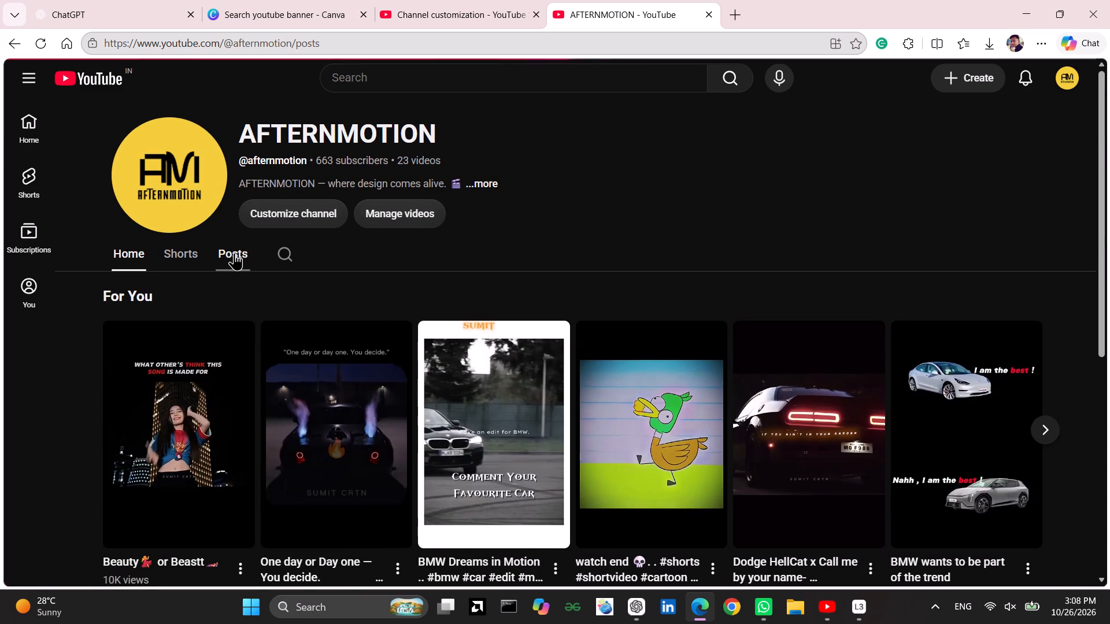
left_click(180, 255)
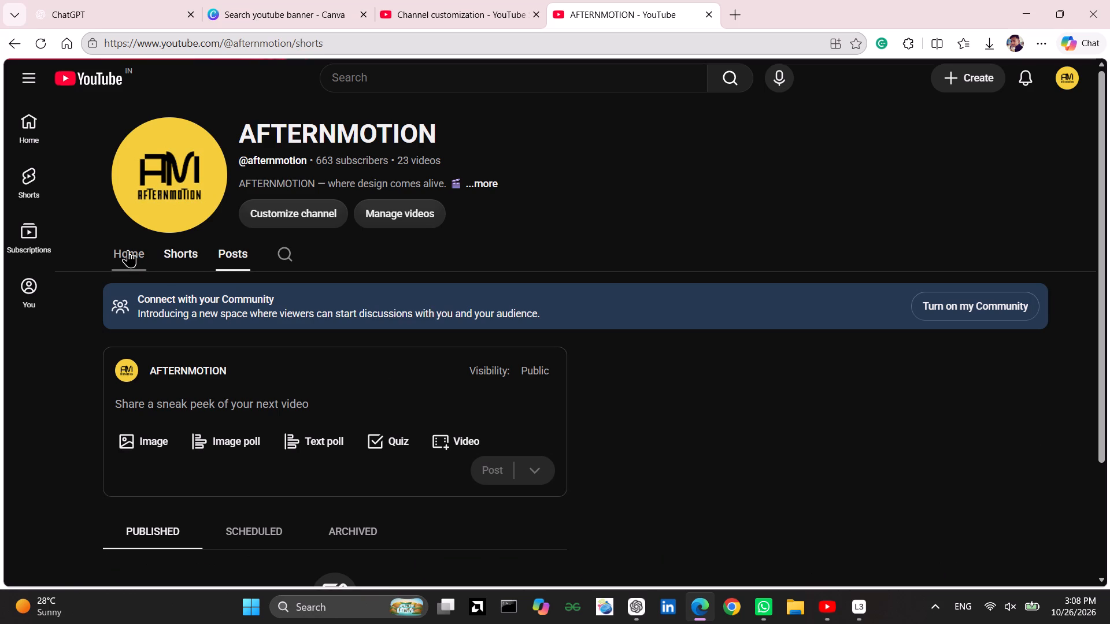
left_click(124, 252)
scroll(149, 255, "up", 4)
Open the profile customization page from the channel's profile picture.
left_click(177, 181)
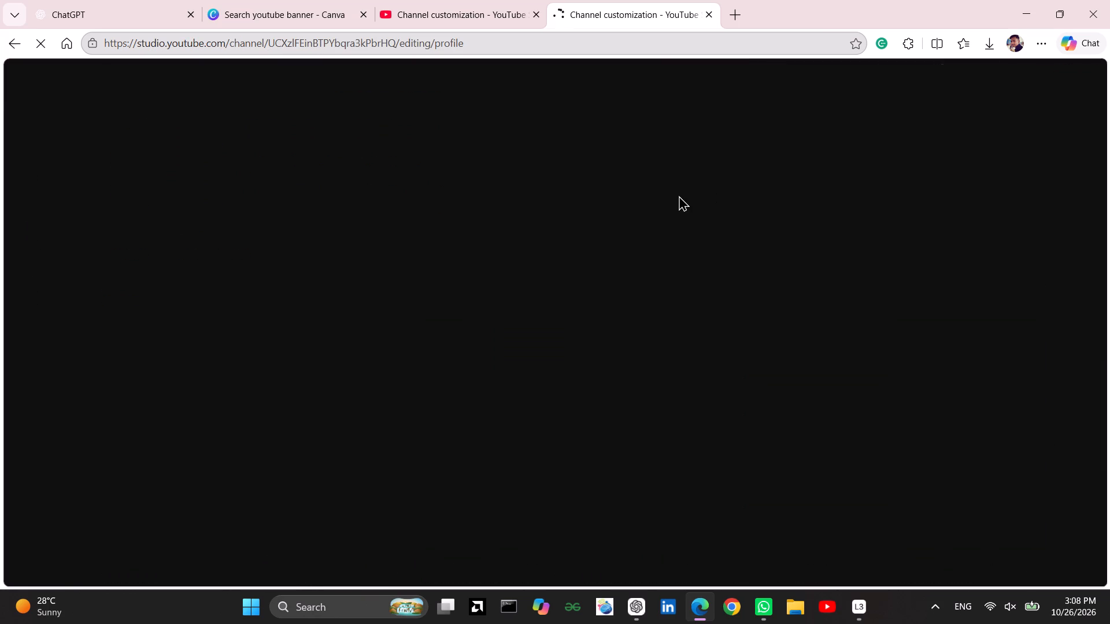
Close the older Channel customization tab and bring up the channel dashboard to look it over.
scroll(675, 195, "down", 3)
scroll(675, 195, "up", 5)
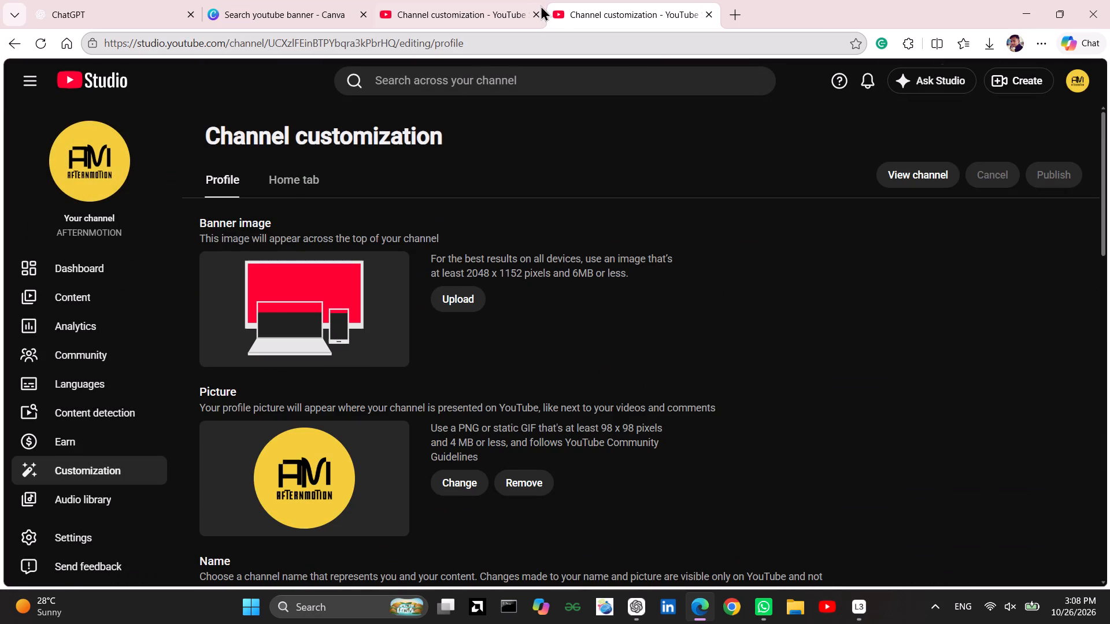
left_click(535, 14)
scroll(558, 173, "up", 5)
left_click(127, 262)
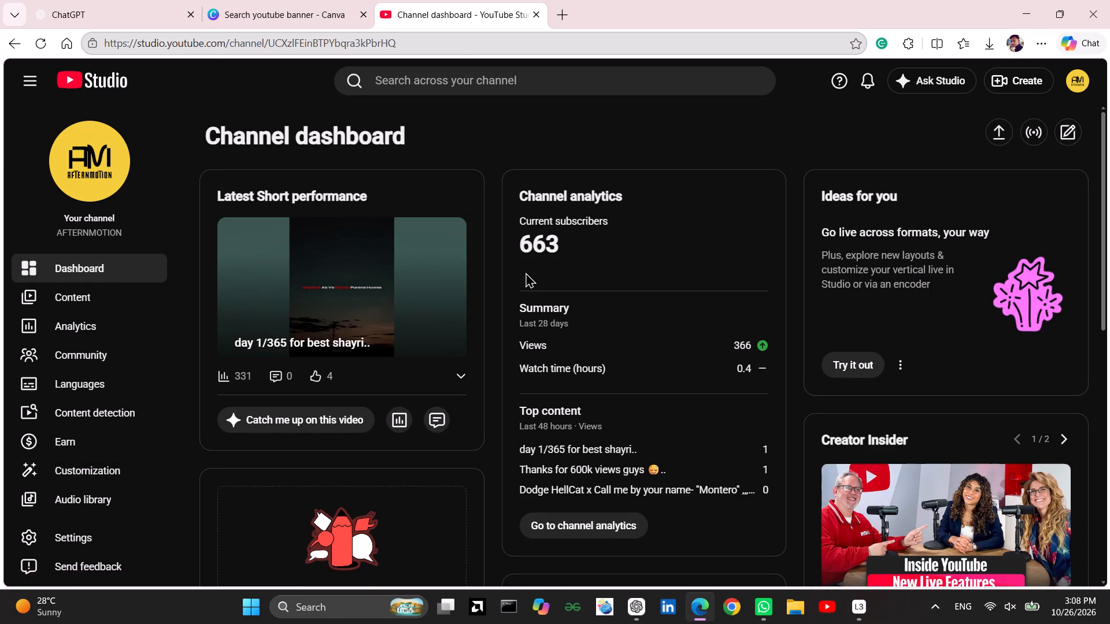
scroll(642, 458, "down", 3)
scroll(637, 387, "down", 5)
scroll(616, 388, "up", 12)
Open a new browser tab for a web search.
left_click(560, 12)
left_click(567, 38)
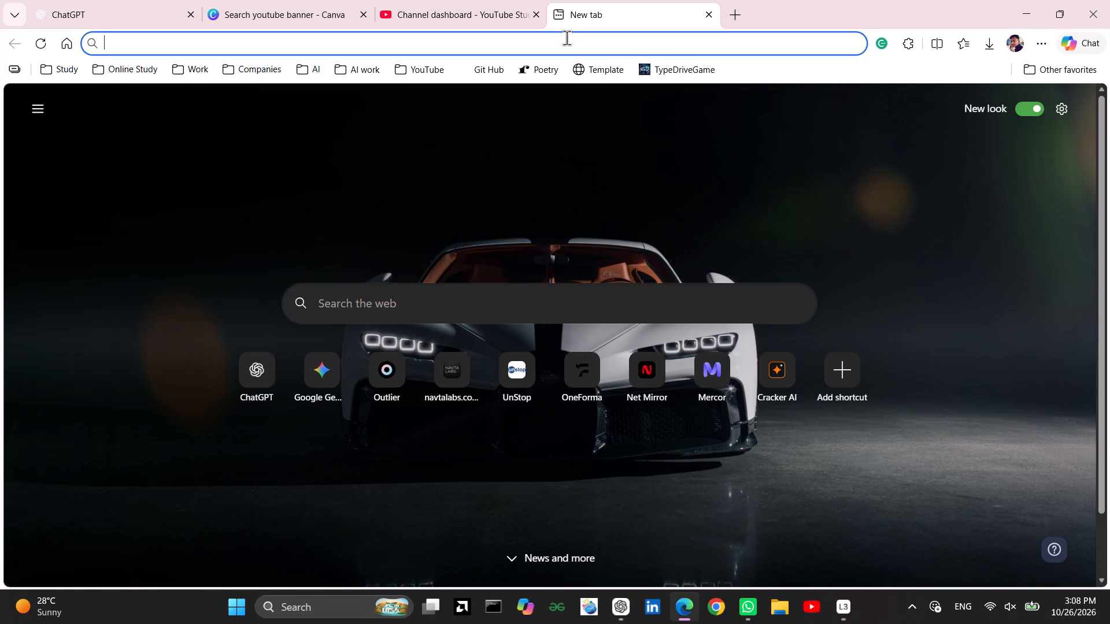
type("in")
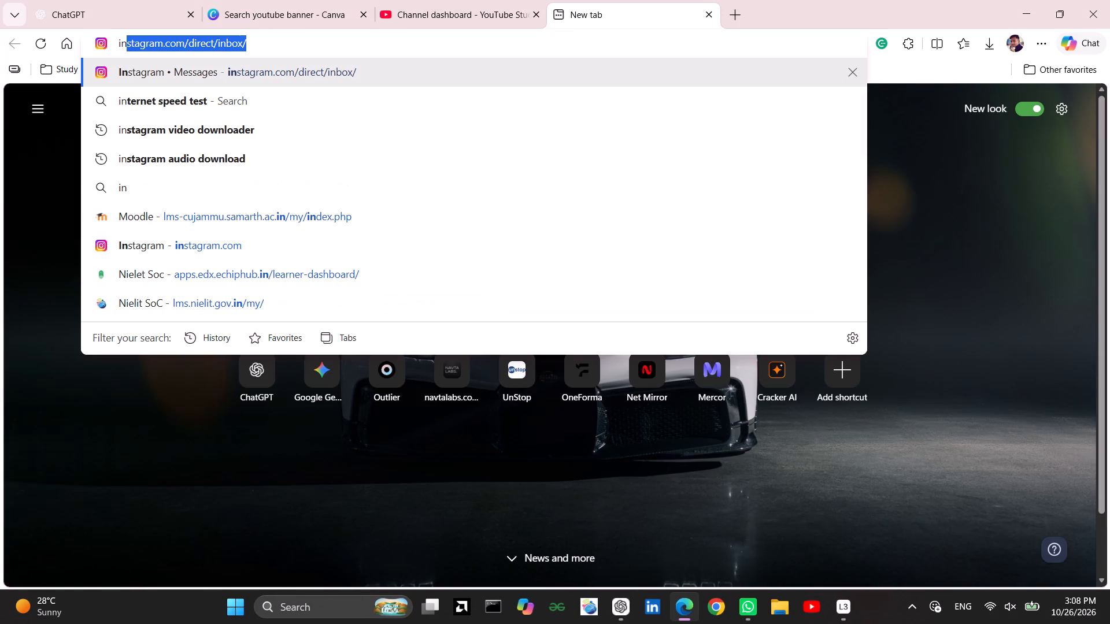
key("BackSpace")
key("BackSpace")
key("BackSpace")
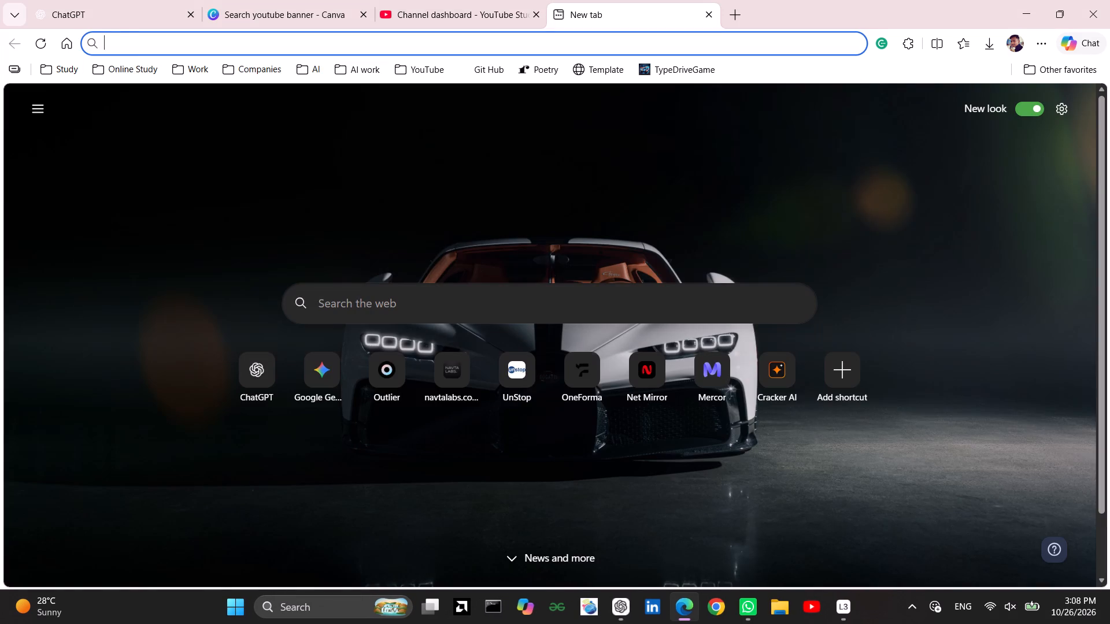
Search the web for the suggested query "facebook login".
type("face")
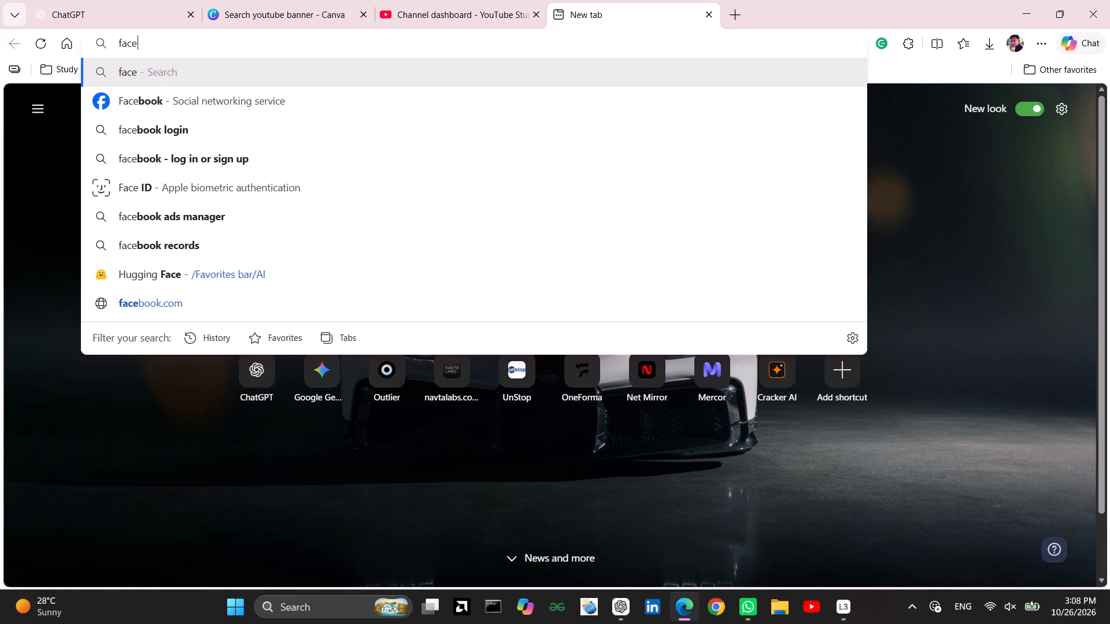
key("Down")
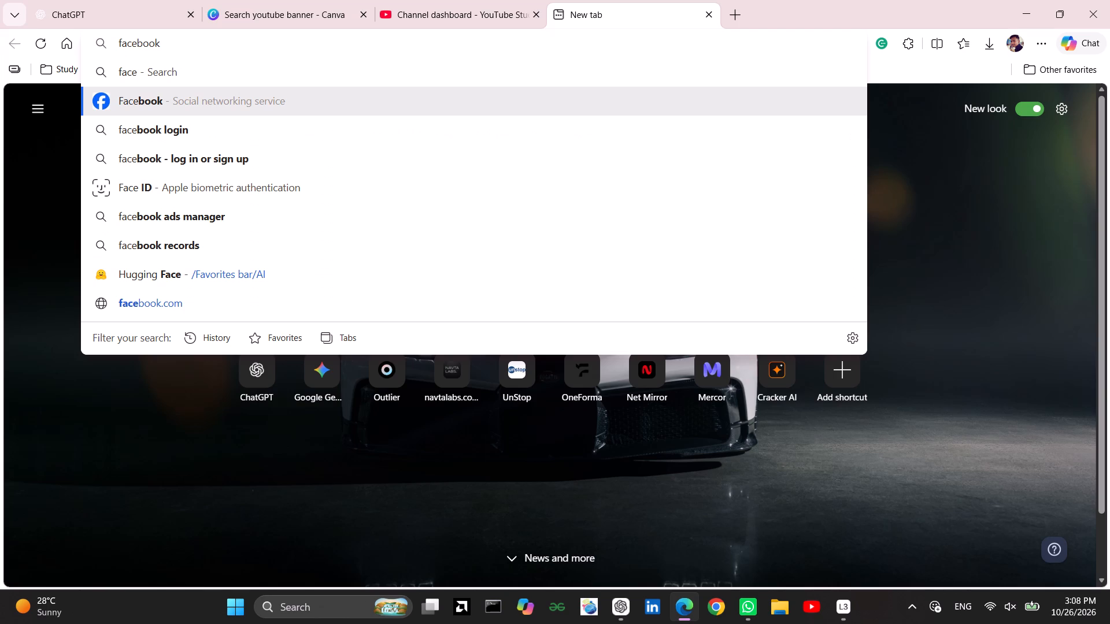
scroll(569, 38, "up", 1)
left_click(379, 129)
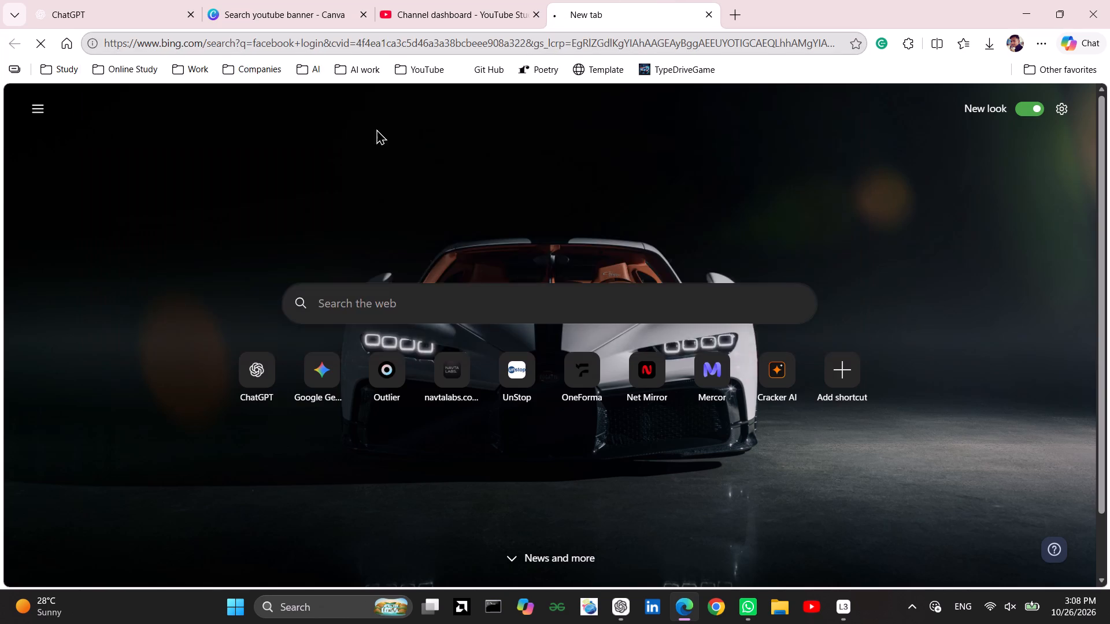